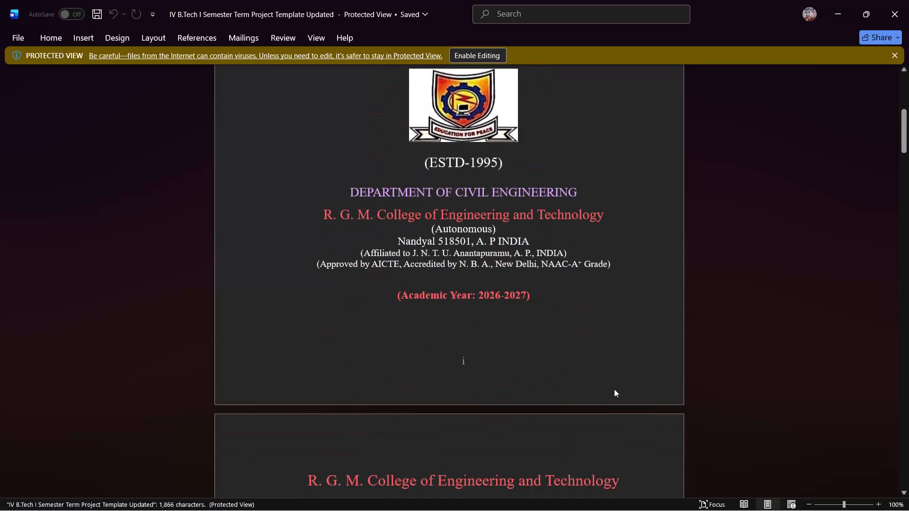
Look through the term project template from the cover page and certificate to the abstract, contents table and lists of figures and tables.
scroll(614, 389, up, 1)
scroll(614, 389, down, 12)
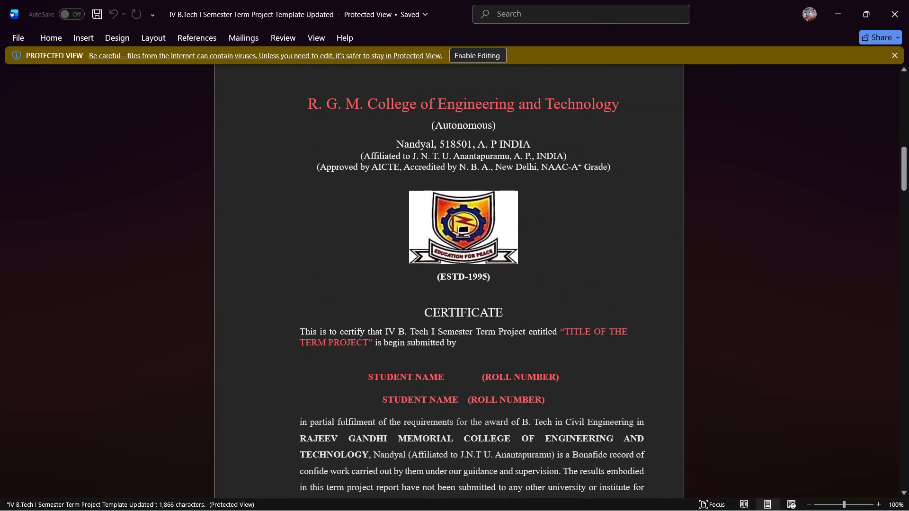
scroll(614, 389, down, 13)
scroll(614, 389, up, 1)
scroll(614, 389, down, 9)
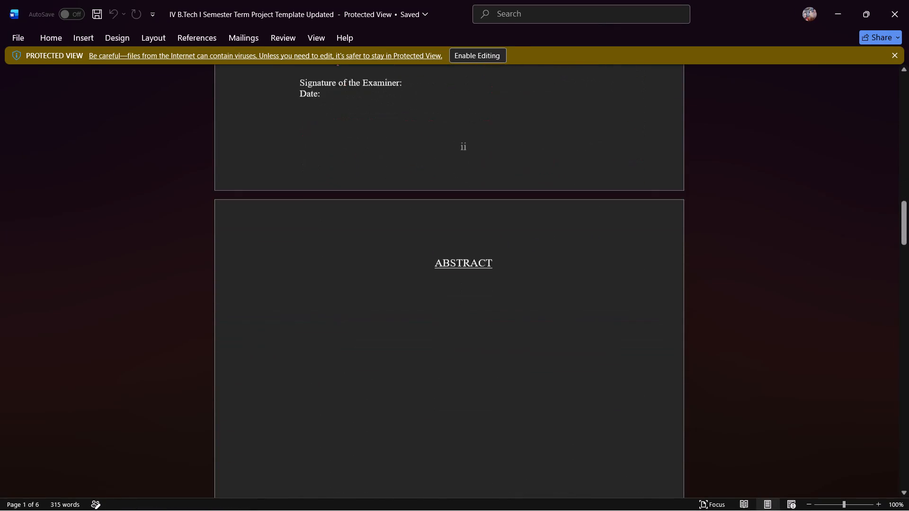
scroll(614, 389, down, 20)
scroll(614, 389, down, 8)
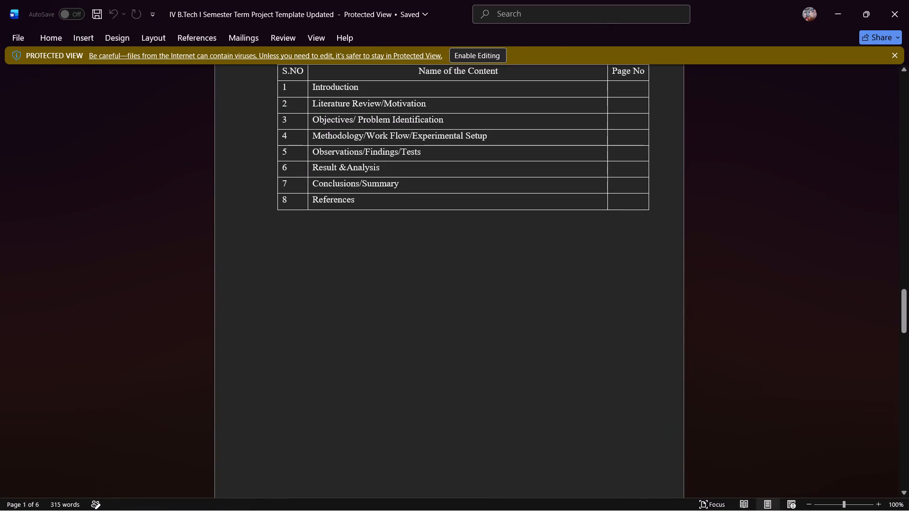
scroll(615, 388, up, 2)
scroll(615, 388, down, 7)
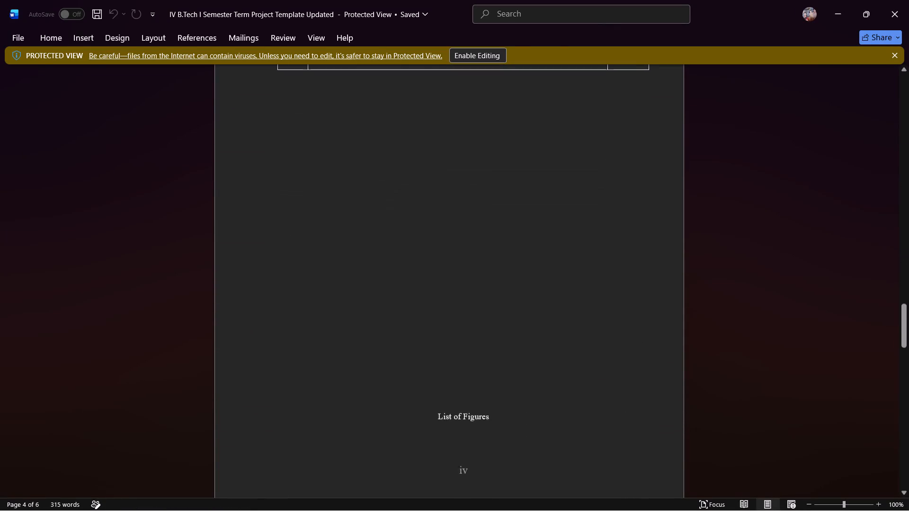
scroll(615, 388, down, 3)
scroll(615, 388, up, 1)
scroll(615, 388, down, 15)
scroll(615, 388, down, 9)
scroll(615, 388, up, 1)
scroll(615, 388, down, 8)
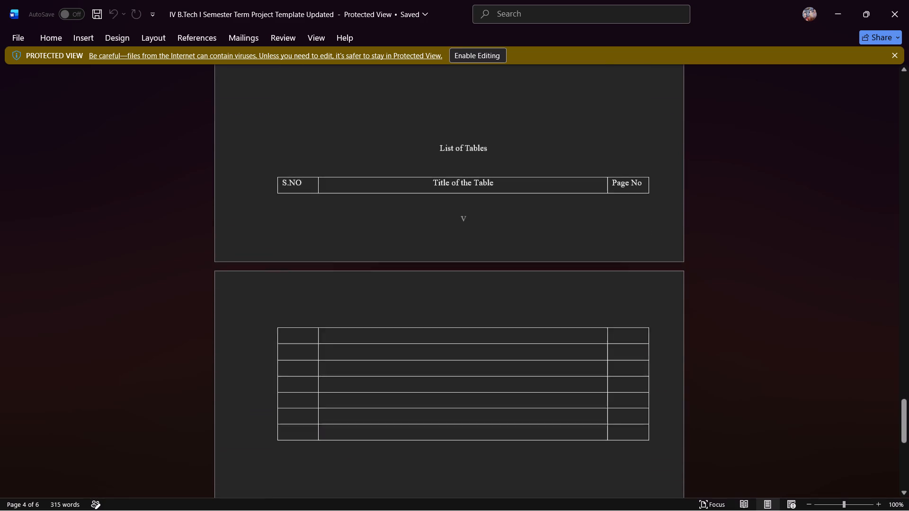
scroll(615, 388, down, 14)
scroll(615, 388, down, 12)
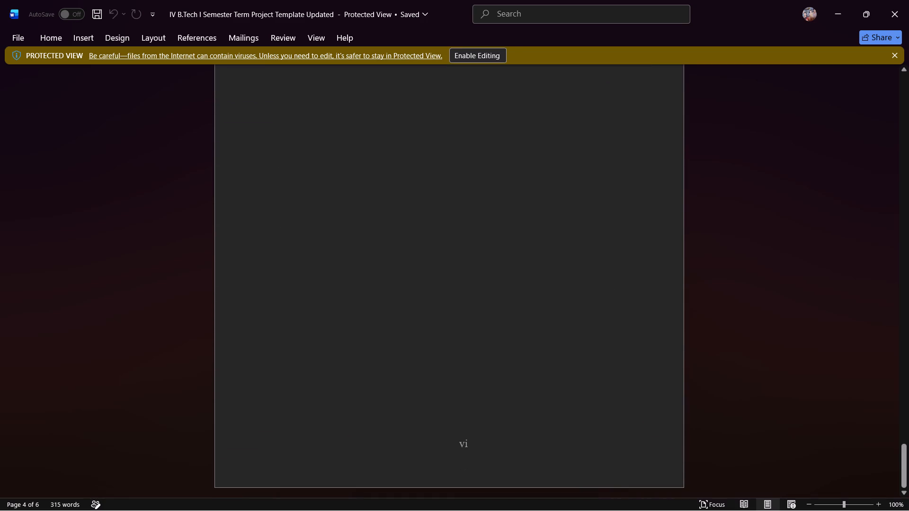
Minimize the term project template document window.
click(827, 0)
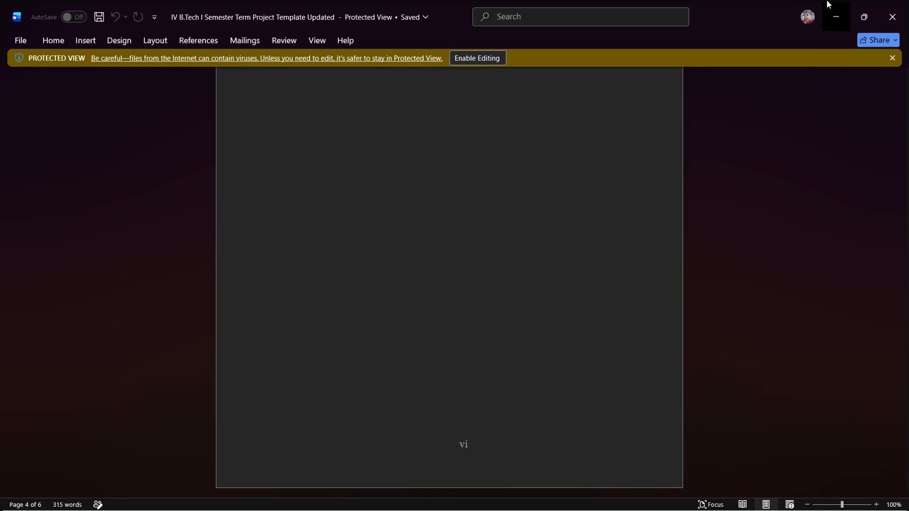
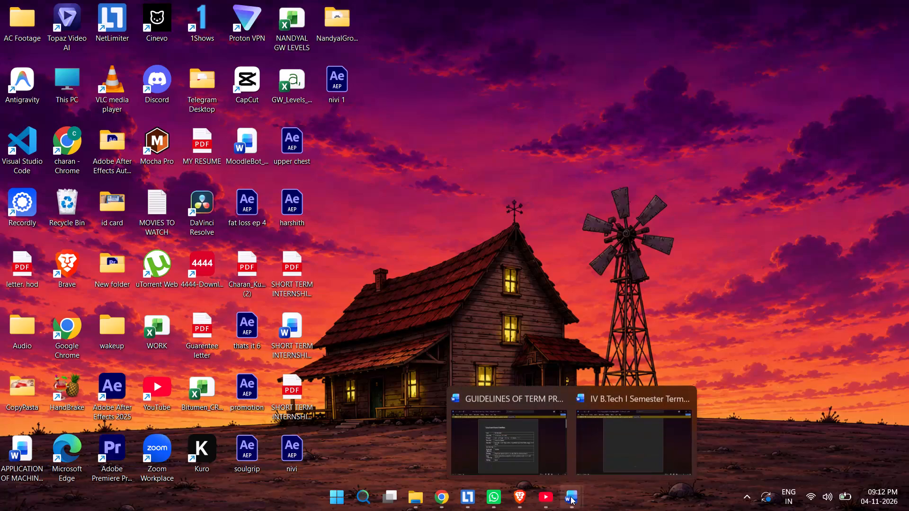
Close the Guidelines of Term Project Report document.
click(550, 454)
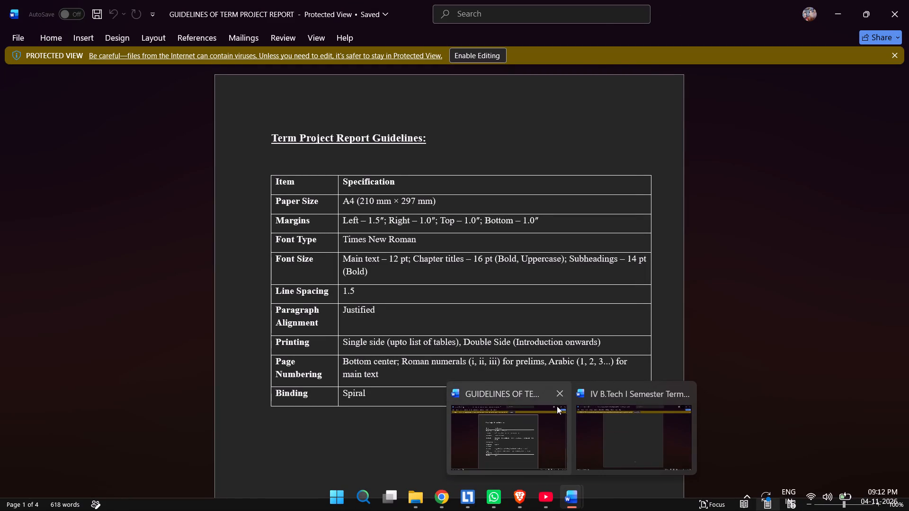
click(557, 395)
Switch to the IV B.Tech I Semester Term Project template, return to its cover page and enable editing.
click(559, 420)
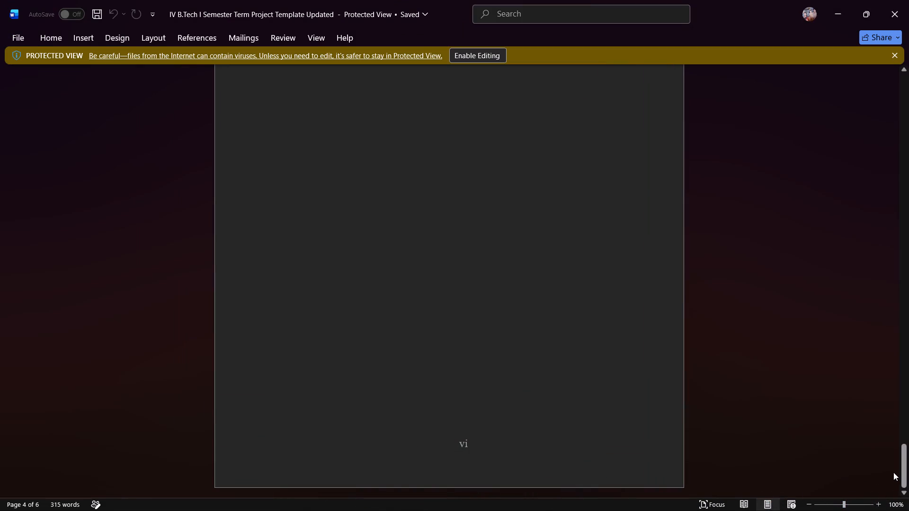
drag(904, 464, 871, 99)
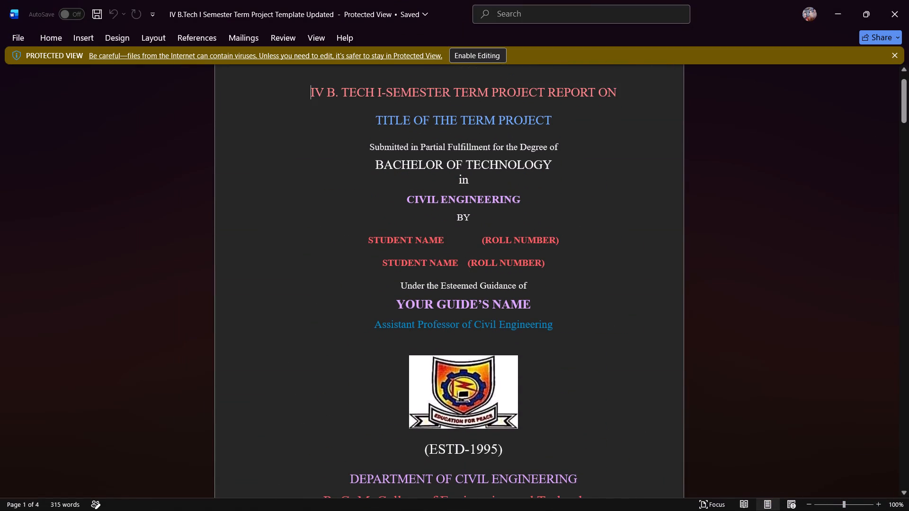
scroll(725, 308, up, 3)
click(506, 55)
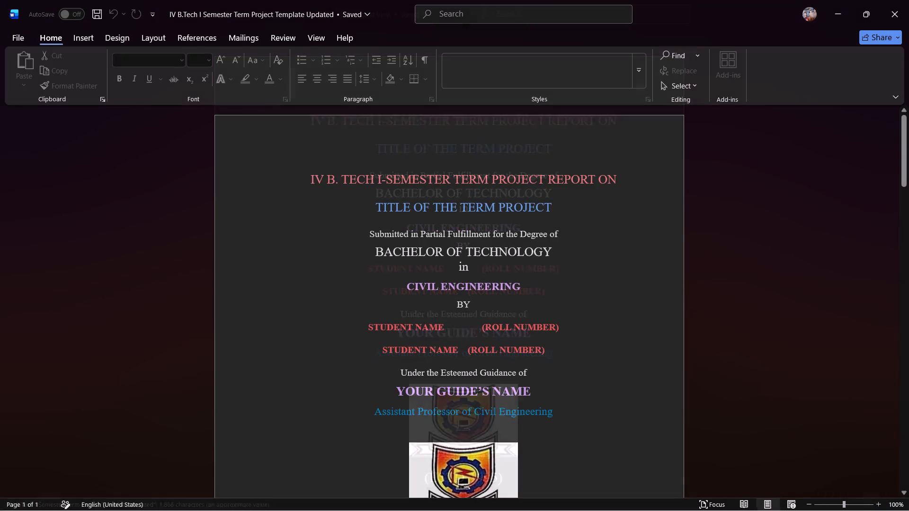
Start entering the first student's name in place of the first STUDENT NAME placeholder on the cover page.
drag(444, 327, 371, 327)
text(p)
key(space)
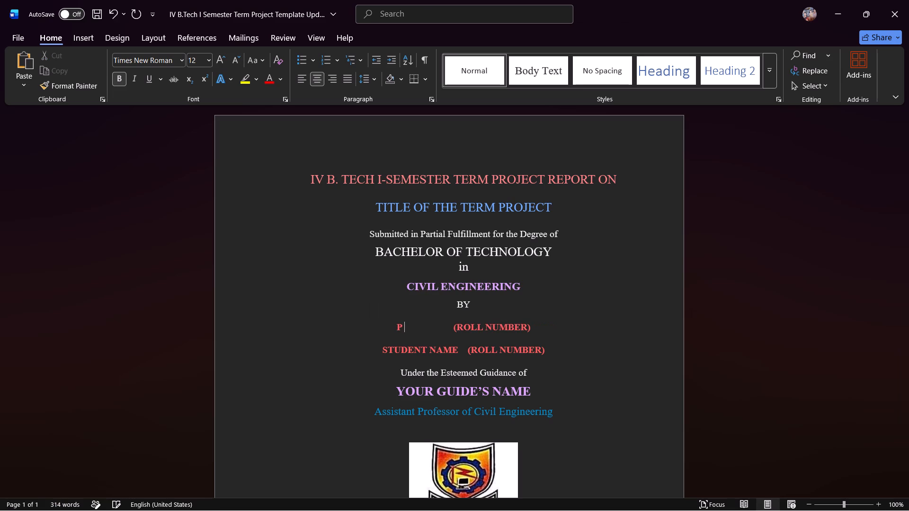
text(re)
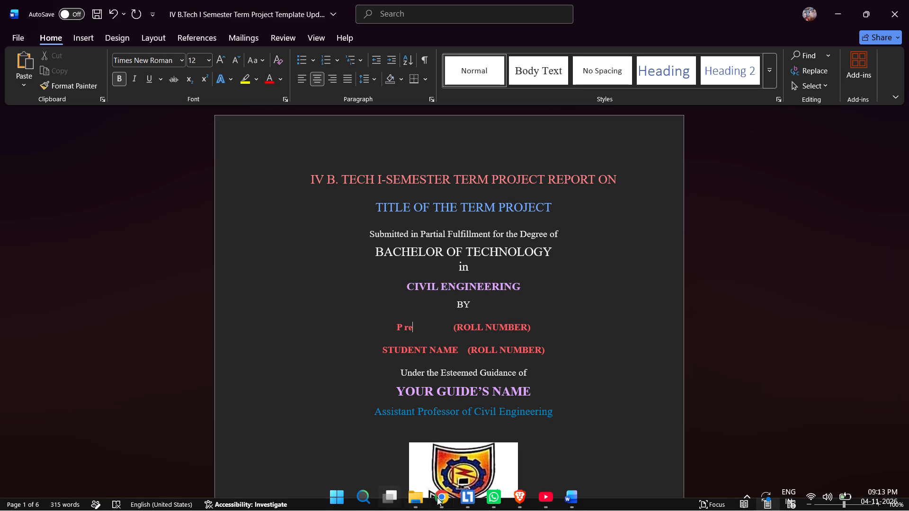
Open the earlier report "final one" from the Downloads folder and enable editing.
click(402, 504)
click(276, 274)
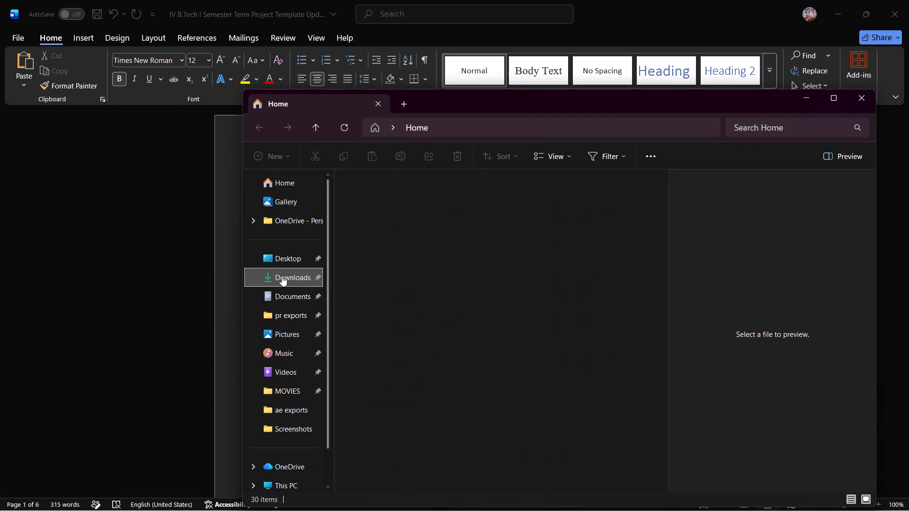
double_click(366, 216)
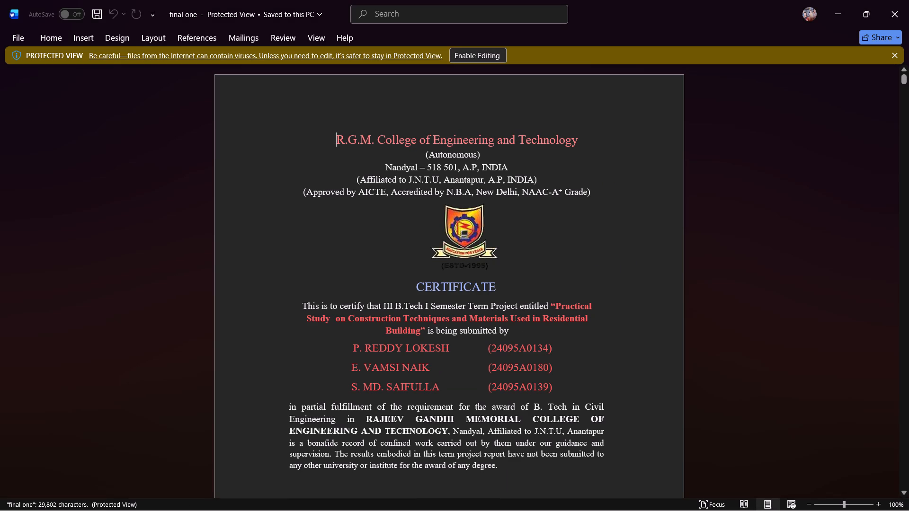
click(478, 53)
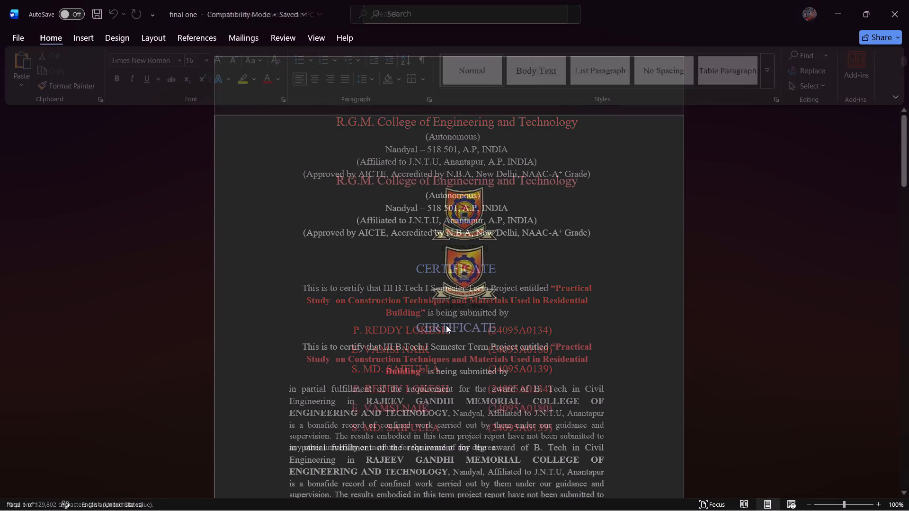
Copy the first student's name and roll number from the final one certificate over the first student line on the template's cover page.
drag(454, 392, 356, 392)
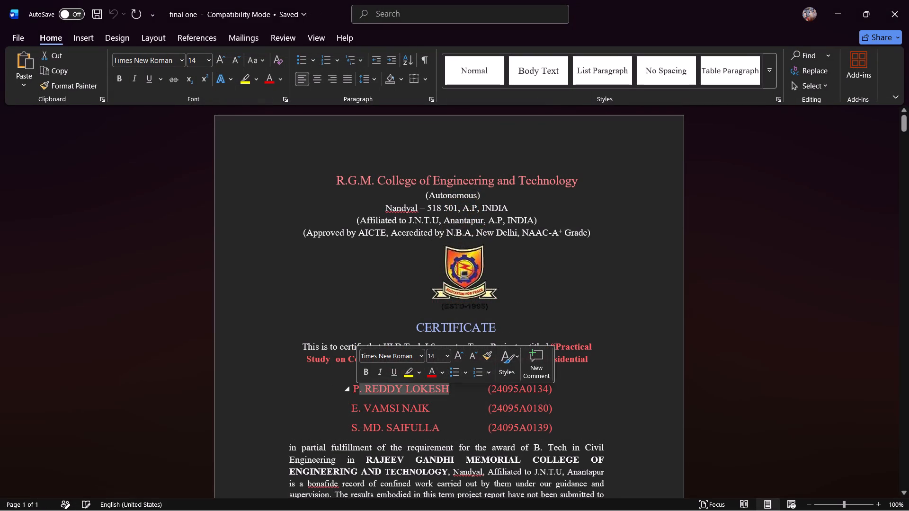
drag(566, 391, 355, 387)
key(ctrl+c)
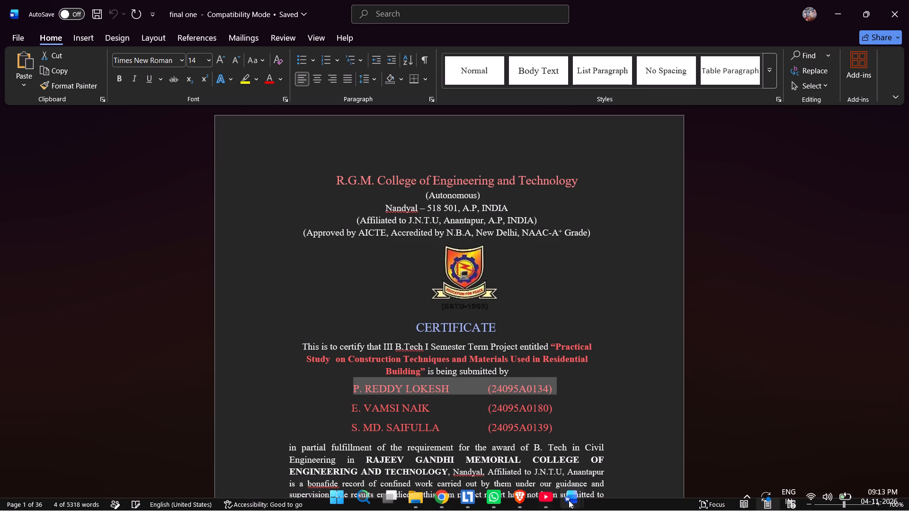
click(537, 432)
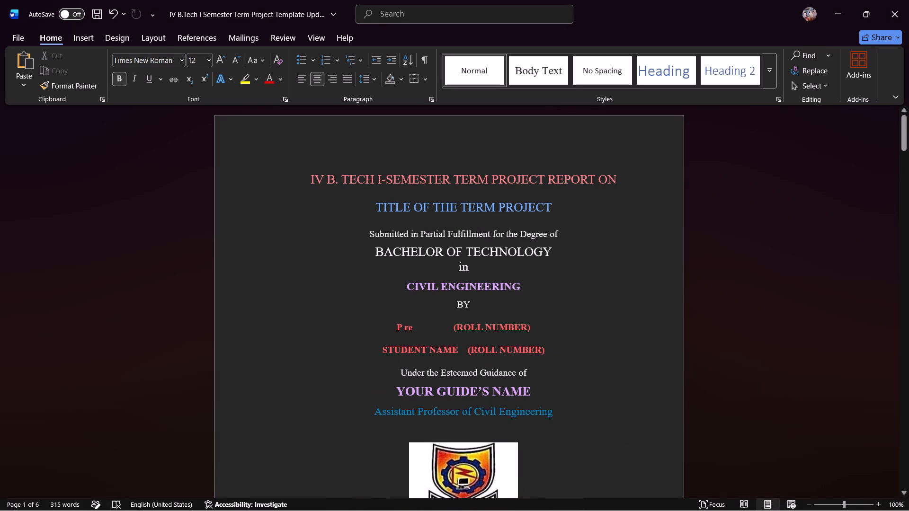
drag(532, 330, 390, 329)
key(ctrl+v)
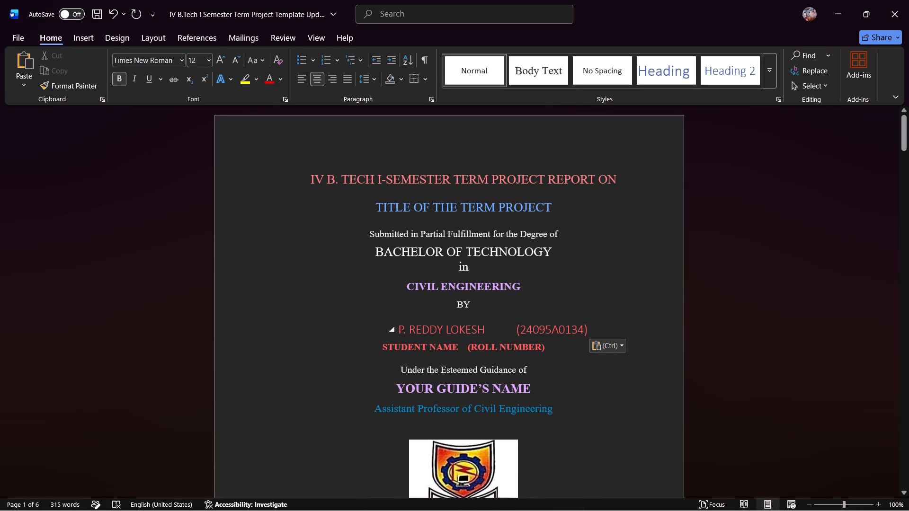
Set the font of the pasted student name and roll number line to Times New Roman.
drag(594, 329, 462, 323)
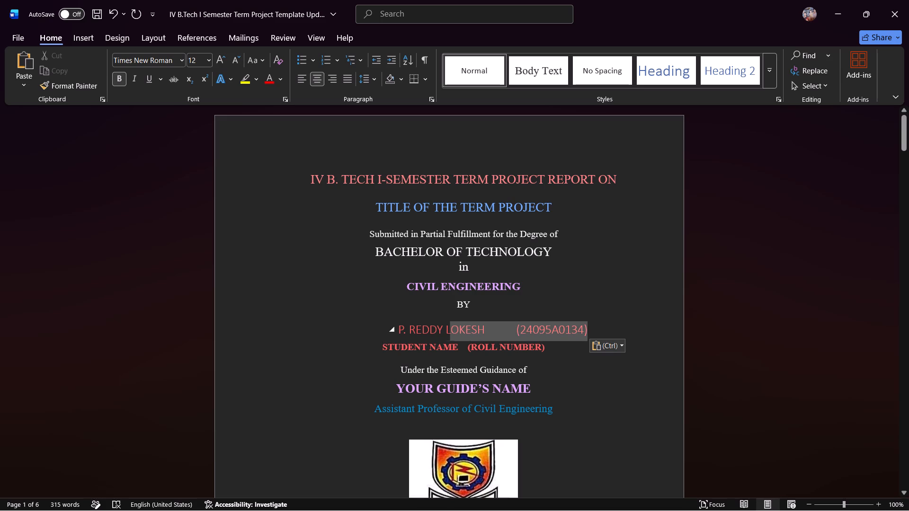
drag(462, 323, 404, 328)
click(400, 330)
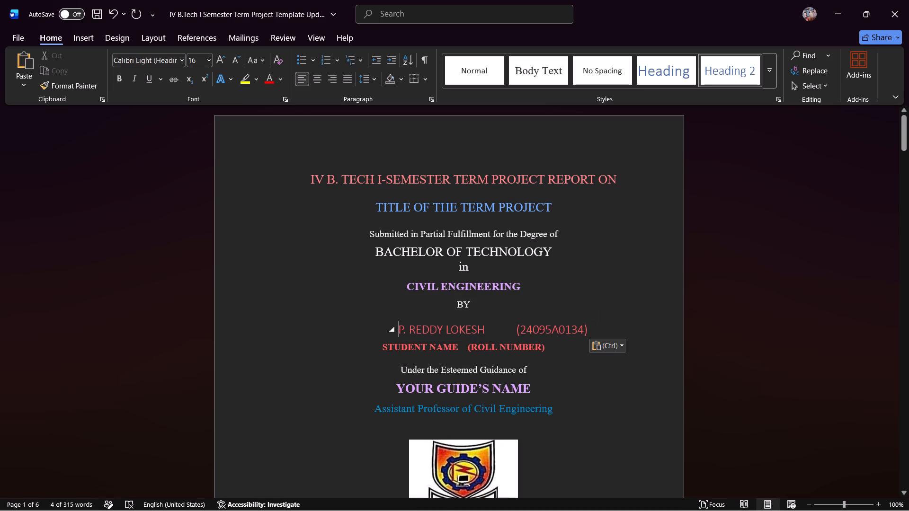
drag(399, 330, 591, 326)
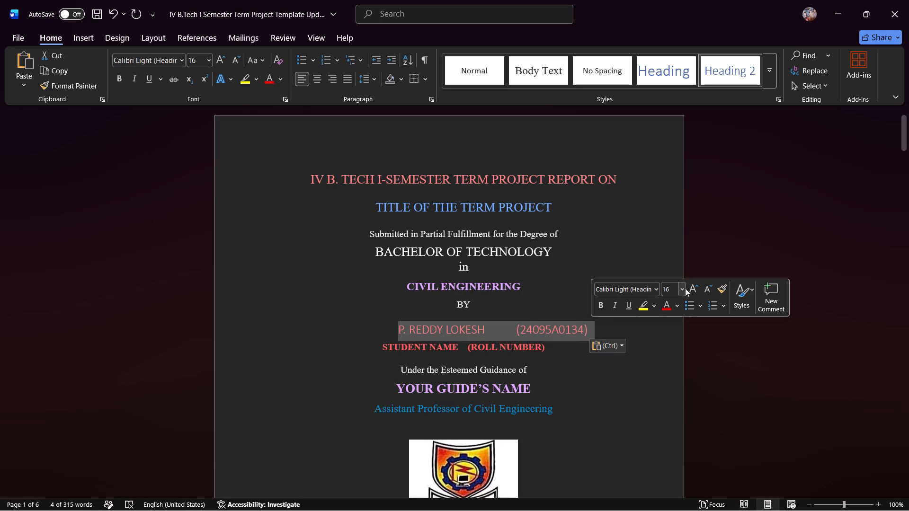
click(655, 290)
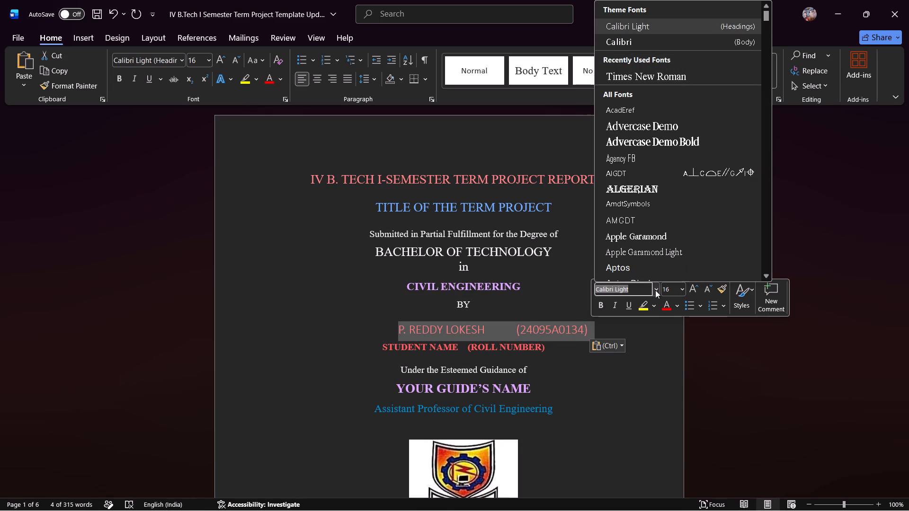
click(661, 72)
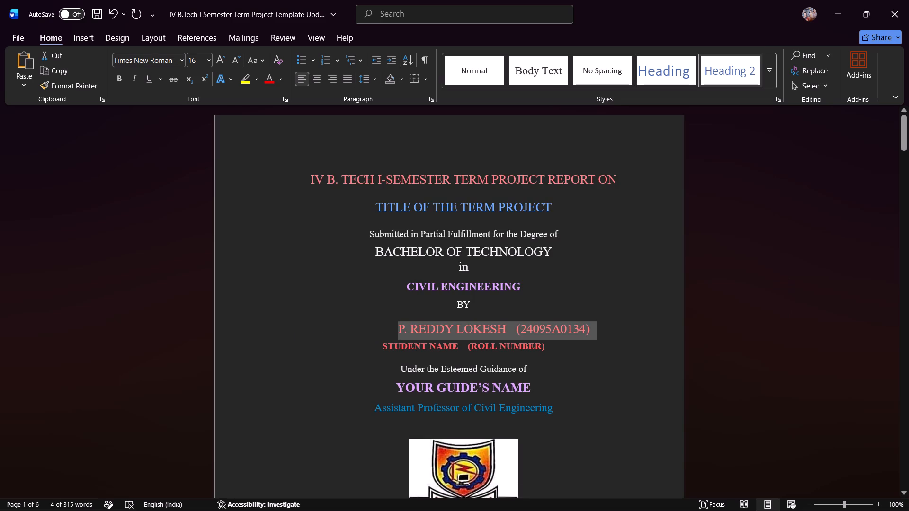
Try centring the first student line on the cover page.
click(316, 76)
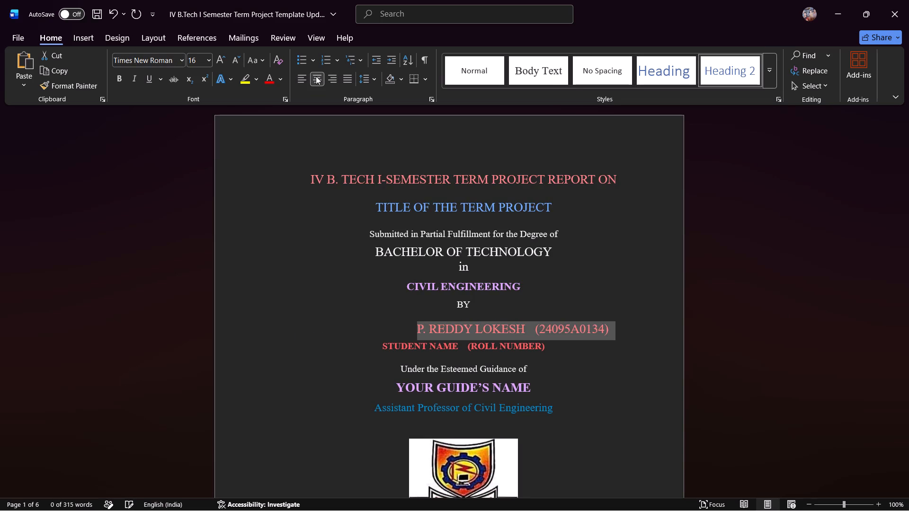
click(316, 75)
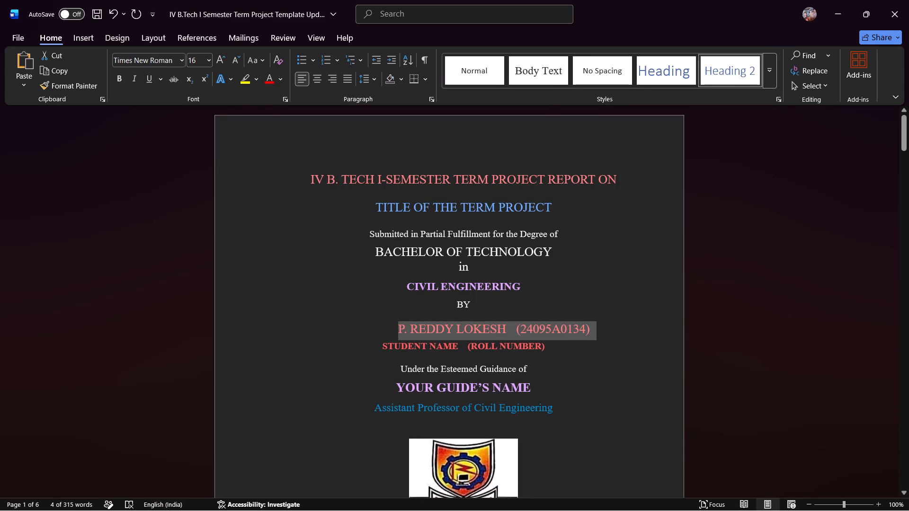
Remove the indent before the first student's name on the cover page and put nine spaces in front of it.
click(397, 333)
key(BackSpace)
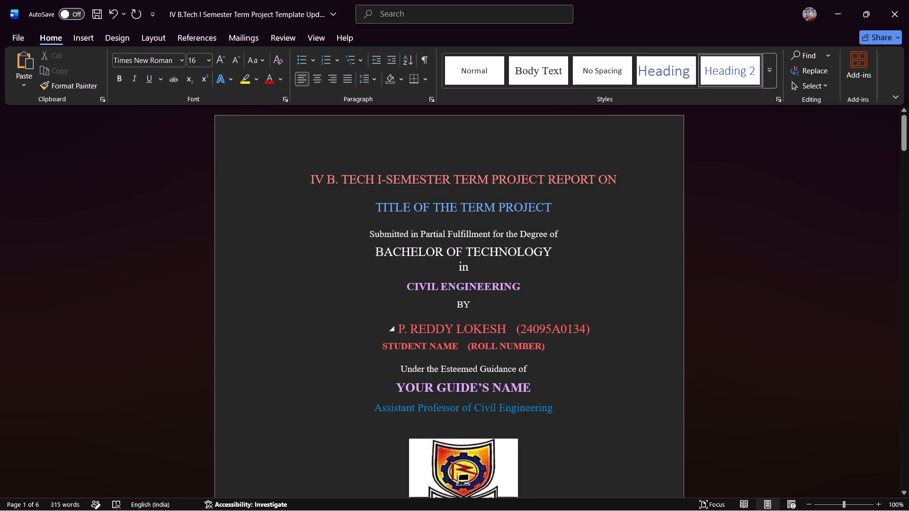
key(space)
key(space)
key(space)
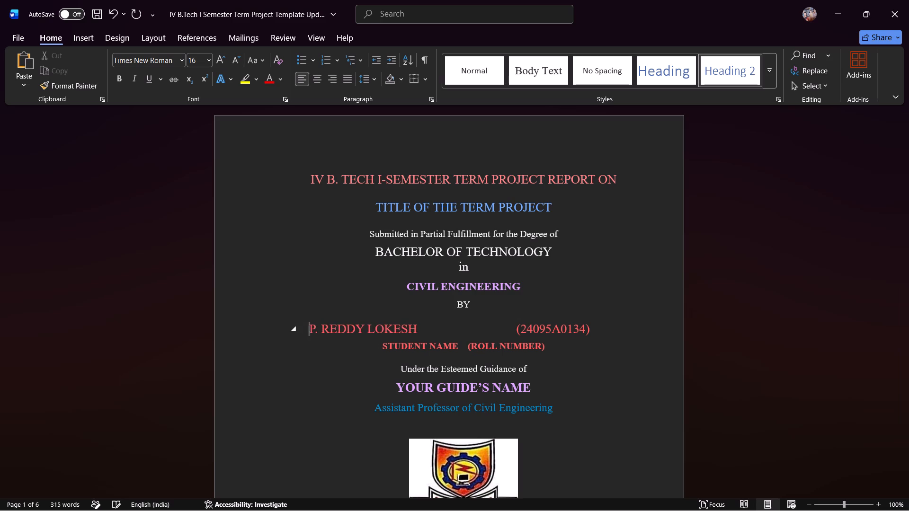
key(space)
key(space)
key(space)
key(space)
key(space)
key(space)
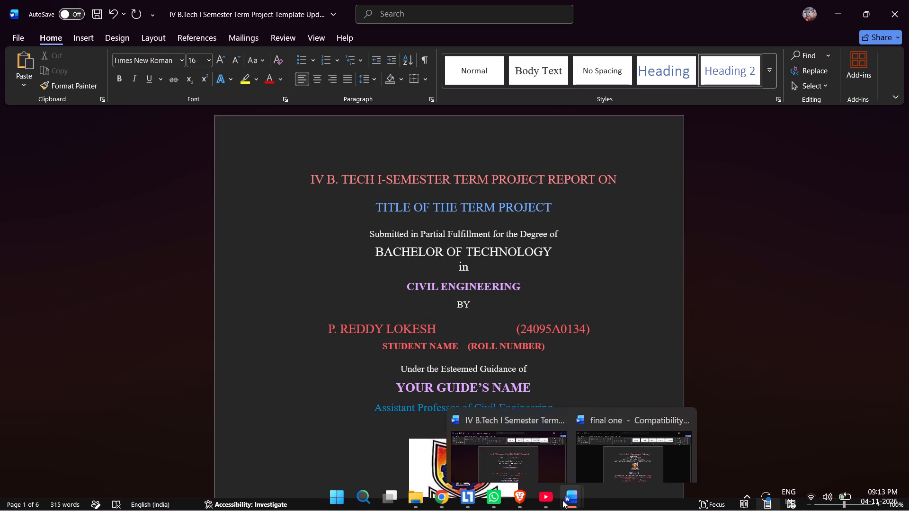
Compare the student lines on the final one certificate with the template's cover page.
click(605, 439)
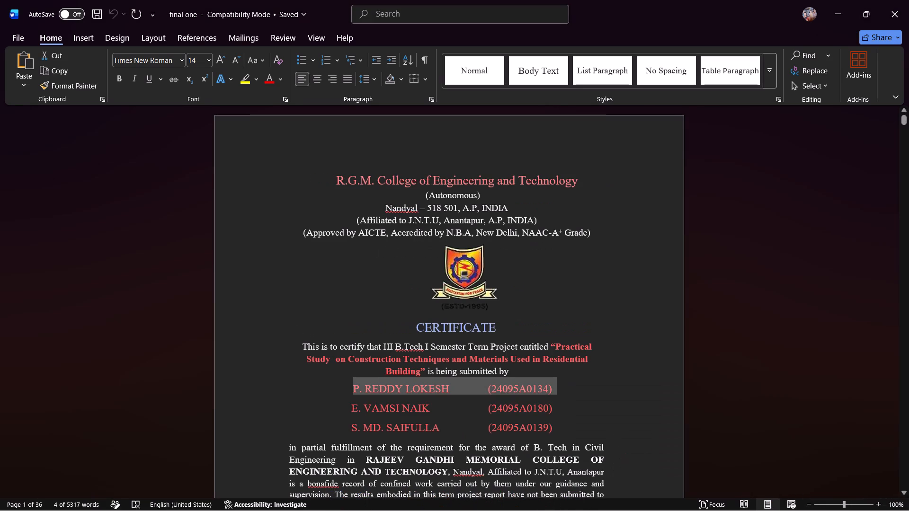
click(544, 450)
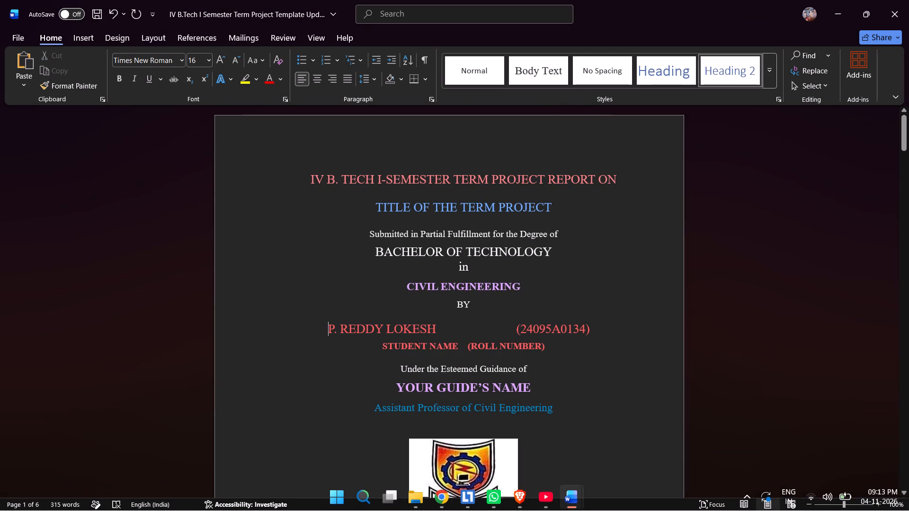
scroll(572, 397, down, 2)
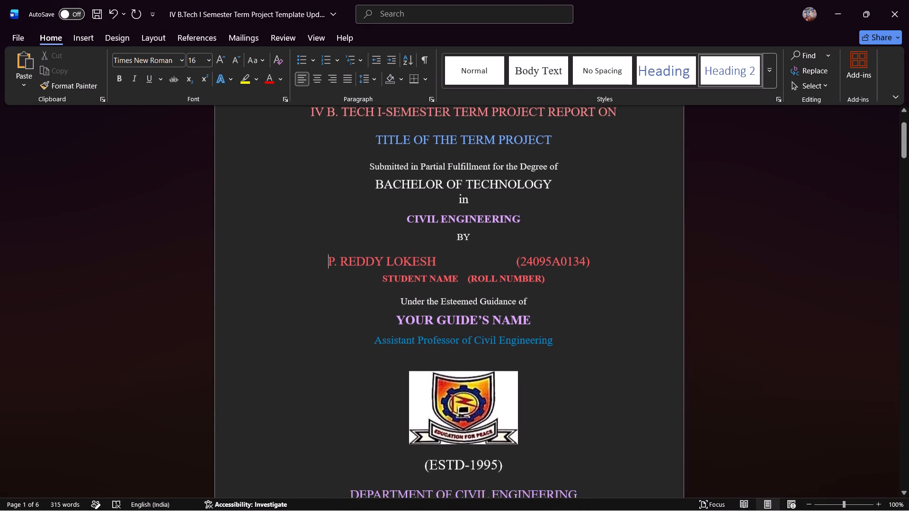
scroll(572, 397, down, 2)
scroll(572, 397, up, 2)
click(577, 493)
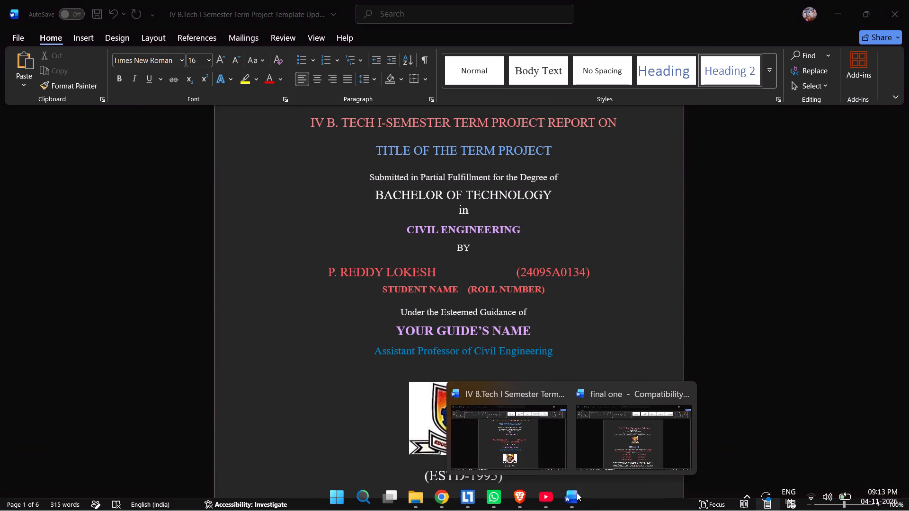
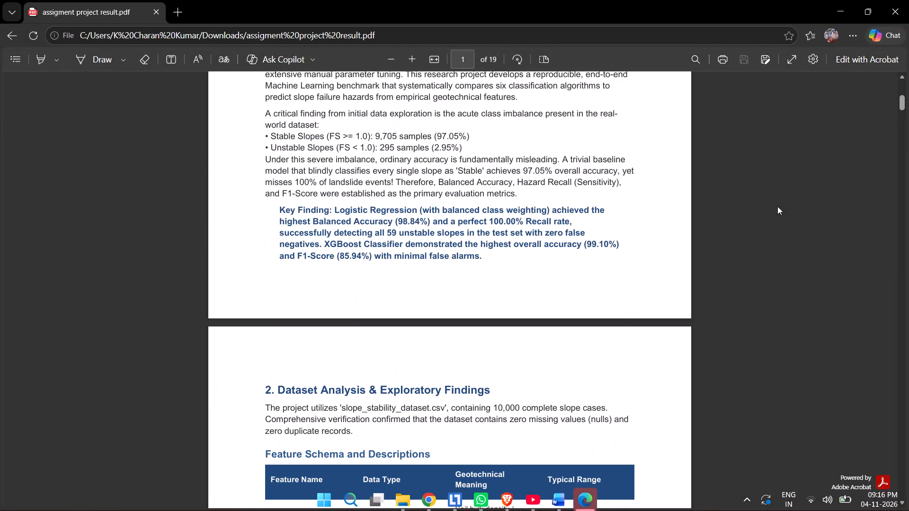
Replace the certificate's title placeholder with "Comparative Analysis of Six Machine Learning Algorithms for Slope Stability Prediction", copied from the assigment project result PDF.
scroll(757, 212, up, 12)
drag(295, 145, 315, 149)
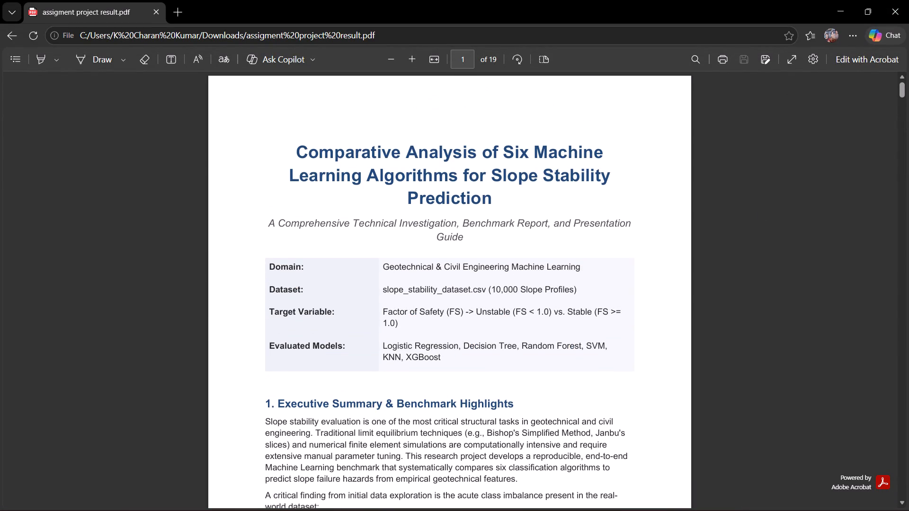
drag(315, 149, 534, 203)
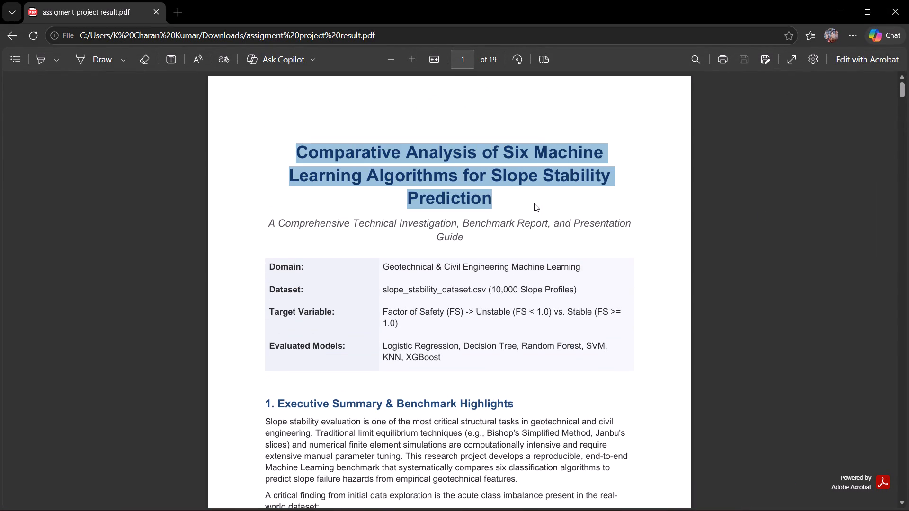
key(ctrl+c)
click(840, 3)
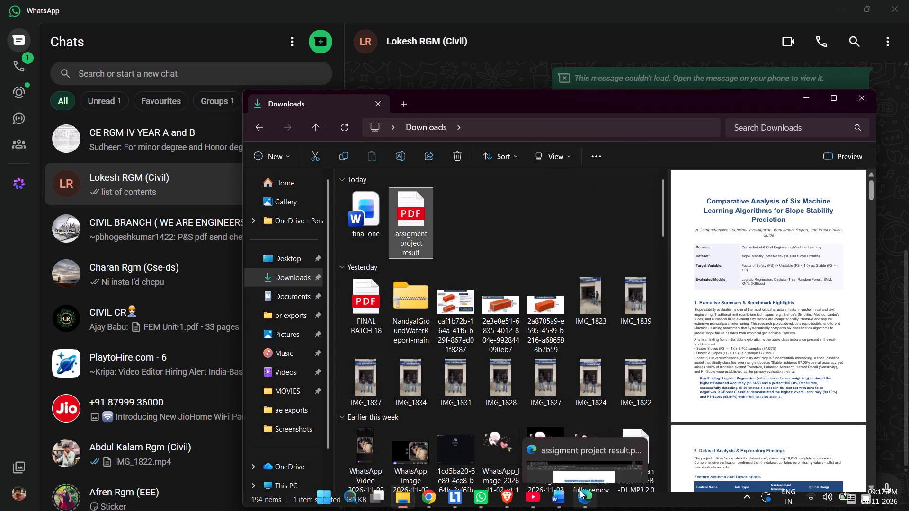
click(512, 443)
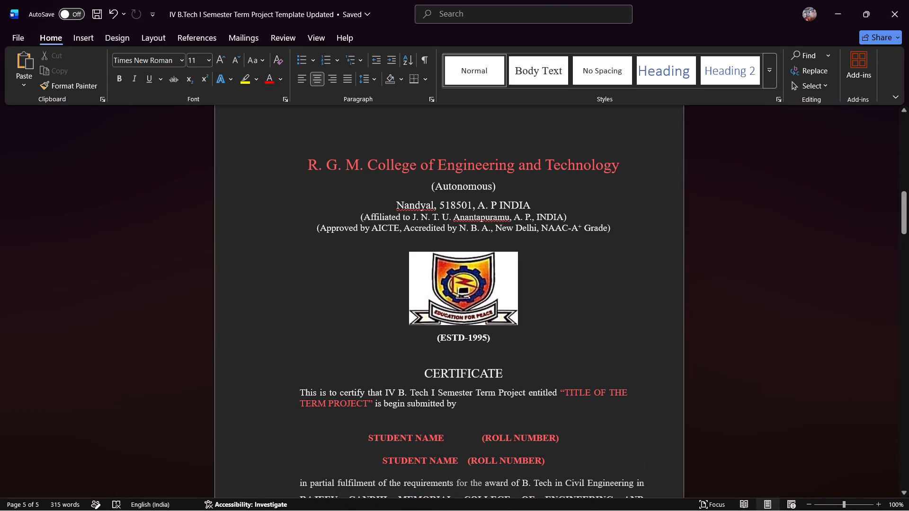
drag(566, 390, 366, 400)
key(ctrl+v)
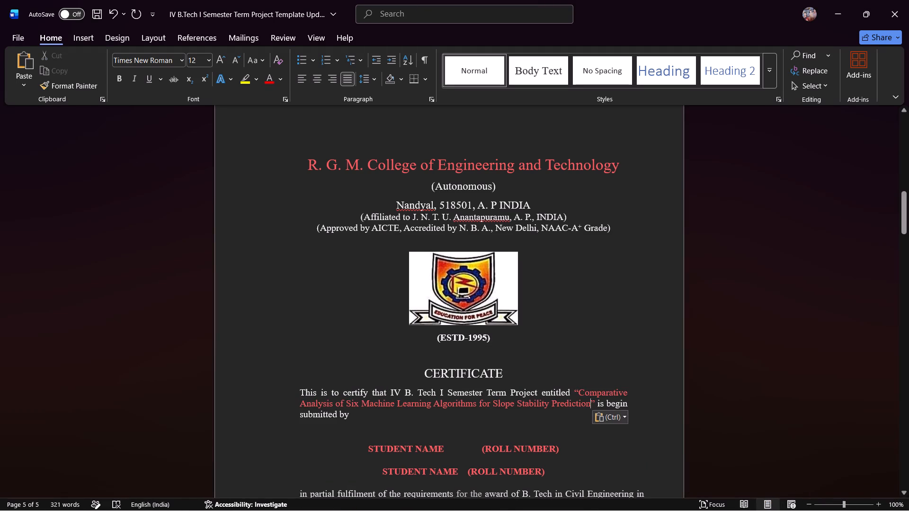
Copy the first student's name and roll number from the final one certificate over the first student placeholder line on the template's certificate page.
scroll(468, 415, down, 1)
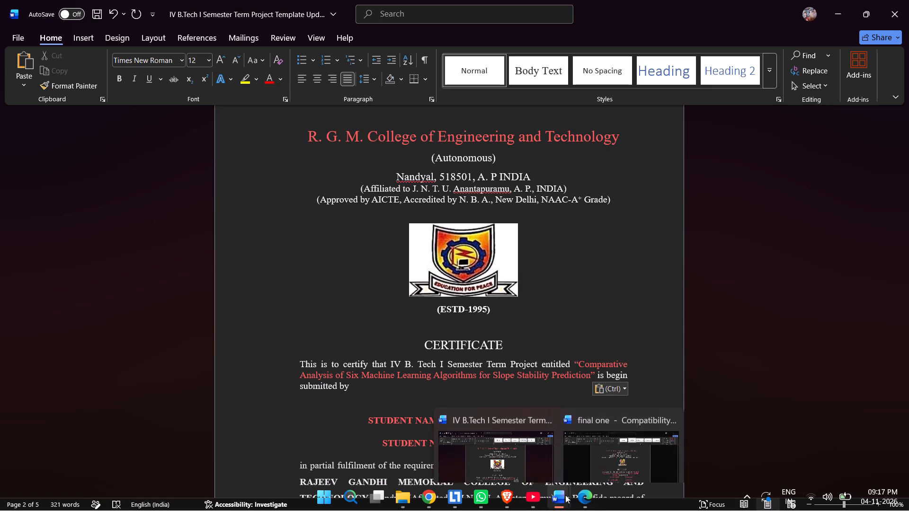
click(635, 439)
drag(550, 362, 542, 362)
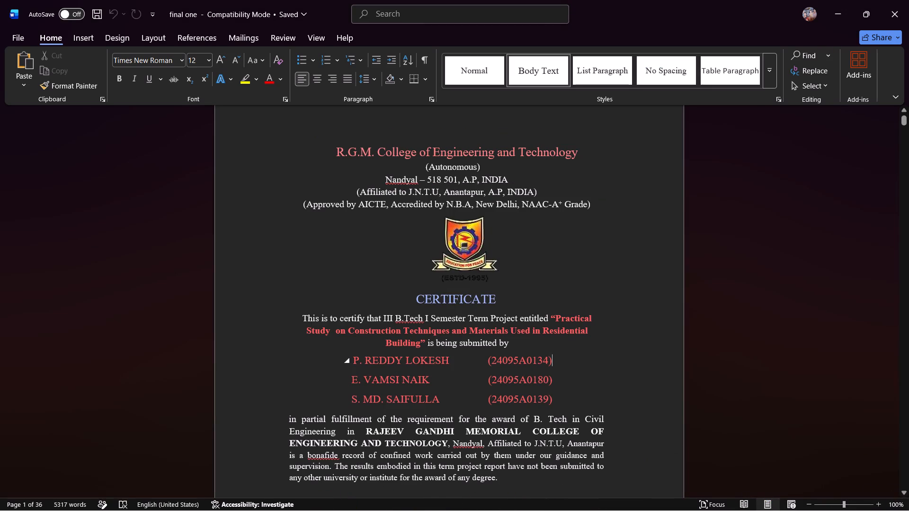
drag(542, 362, 353, 362)
key(ctrl+c)
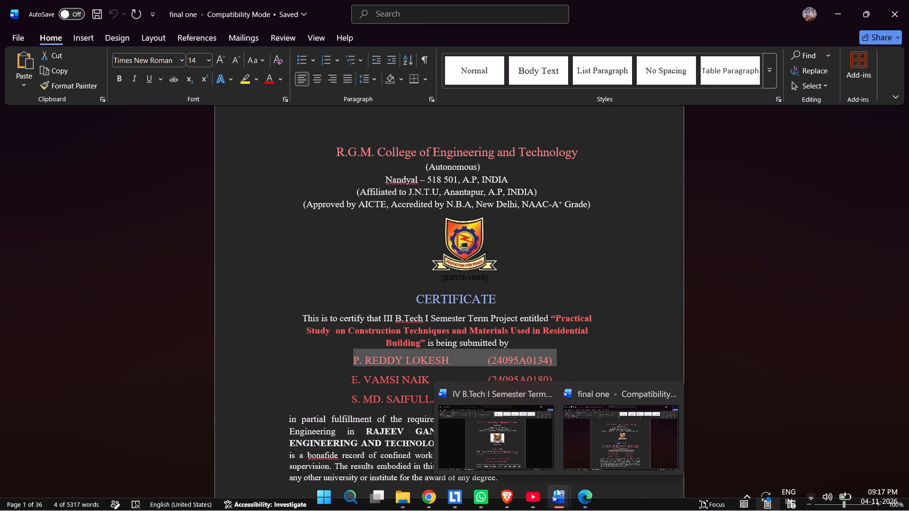
click(533, 424)
drag(562, 419, 400, 406)
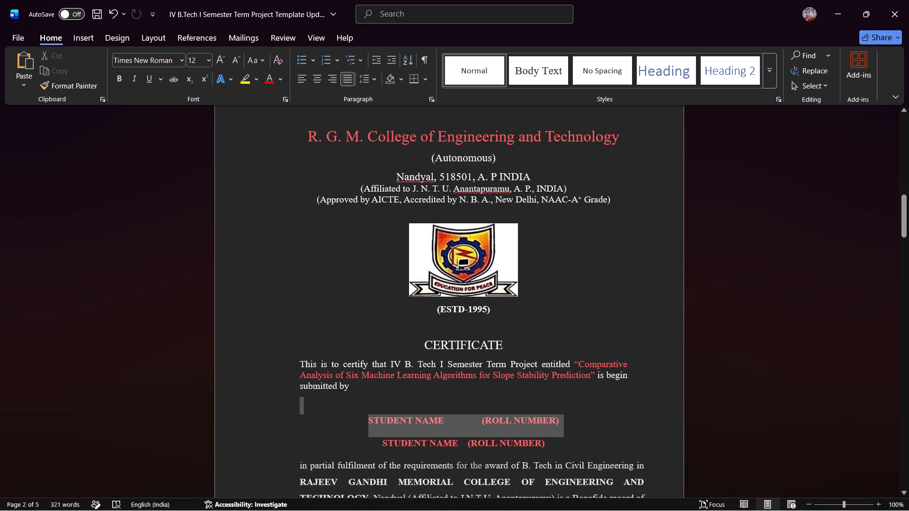
drag(400, 406, 370, 423)
key(ctrl+v)
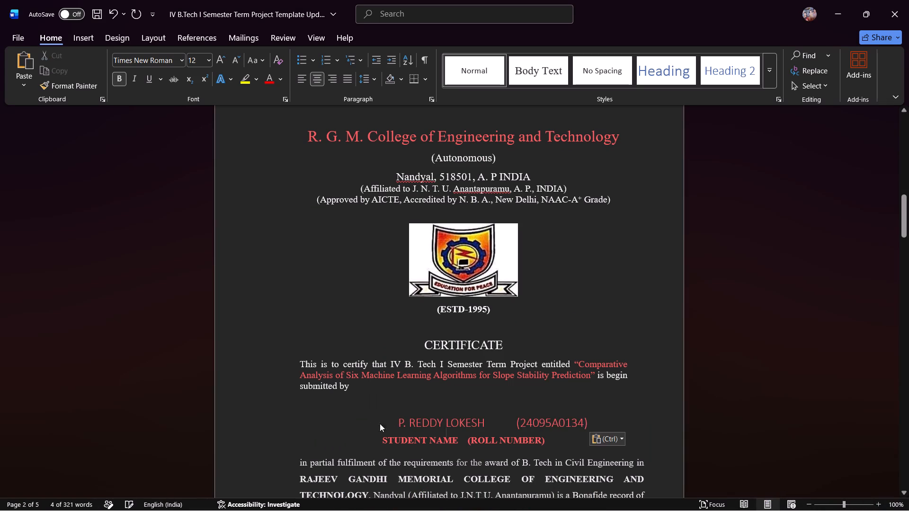
Set the pasted student line on the certificate to 14 pt Times New Roman.
drag(589, 418, 570, 418)
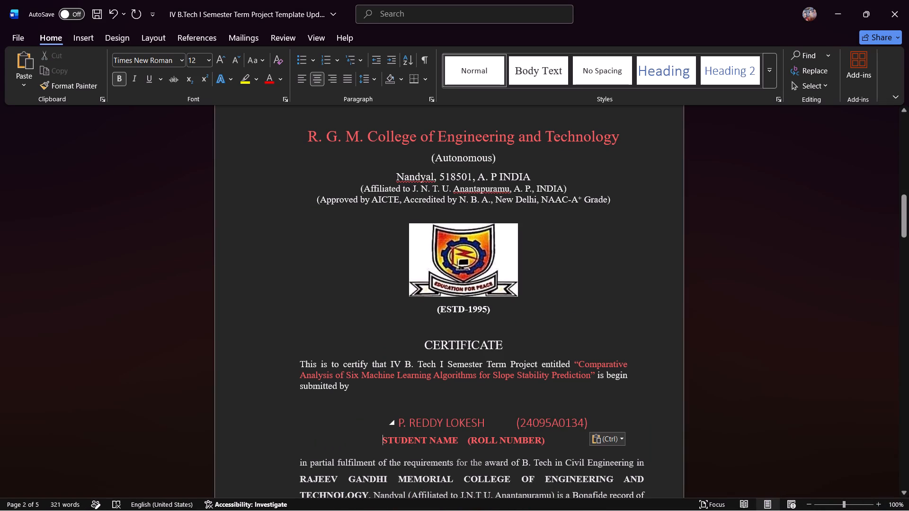
drag(570, 418, 404, 423)
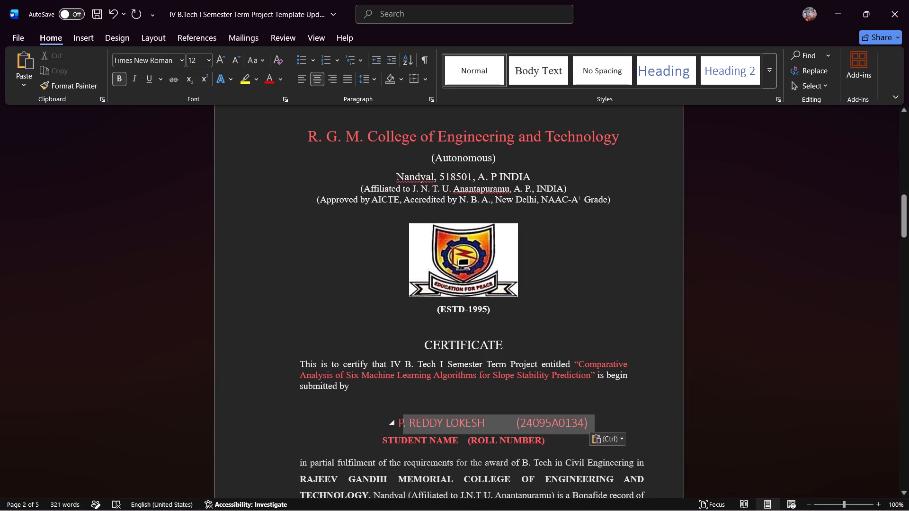
drag(404, 423, 399, 423)
click(489, 387)
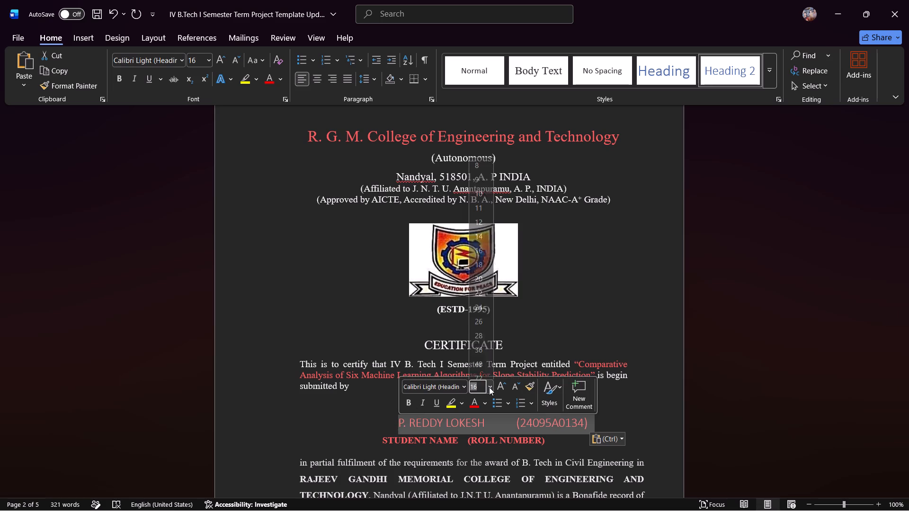
click(478, 226)
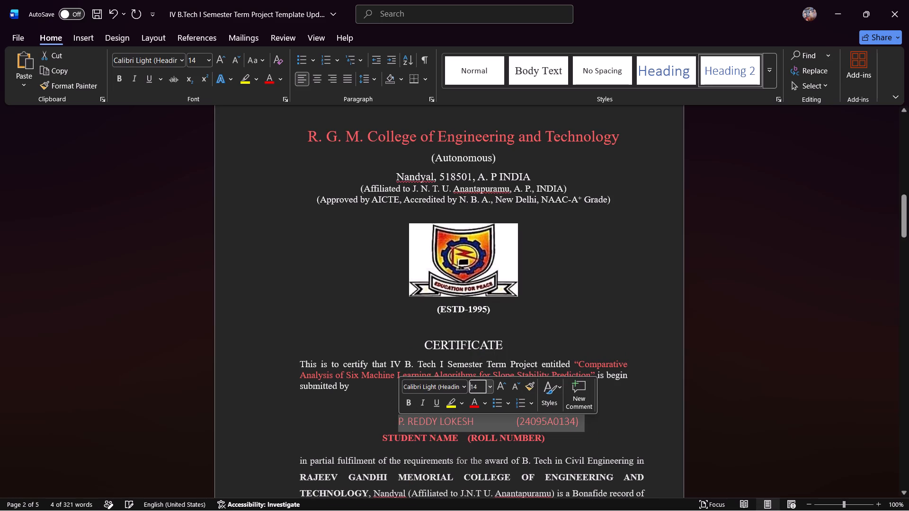
click(463, 387)
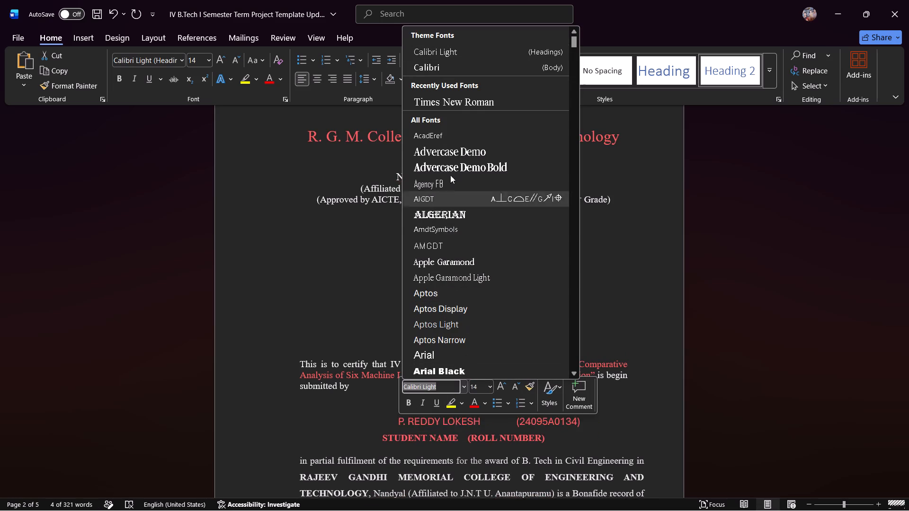
click(472, 98)
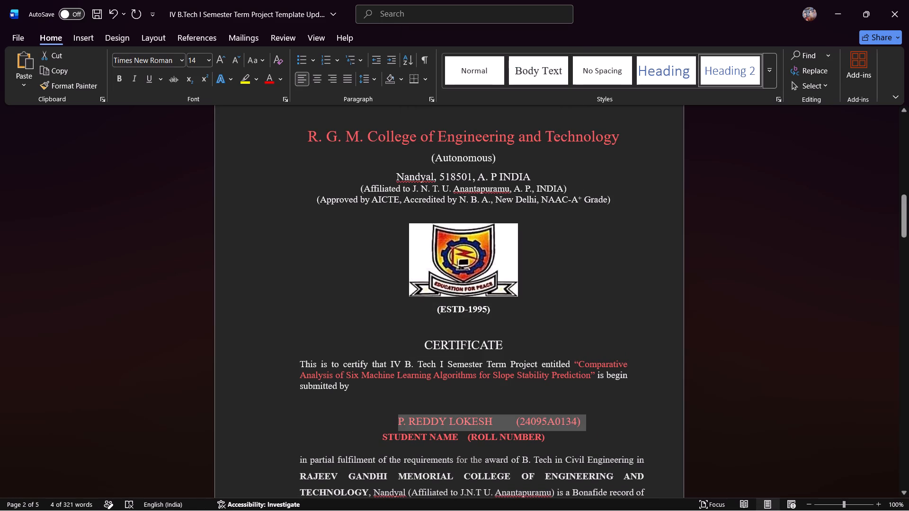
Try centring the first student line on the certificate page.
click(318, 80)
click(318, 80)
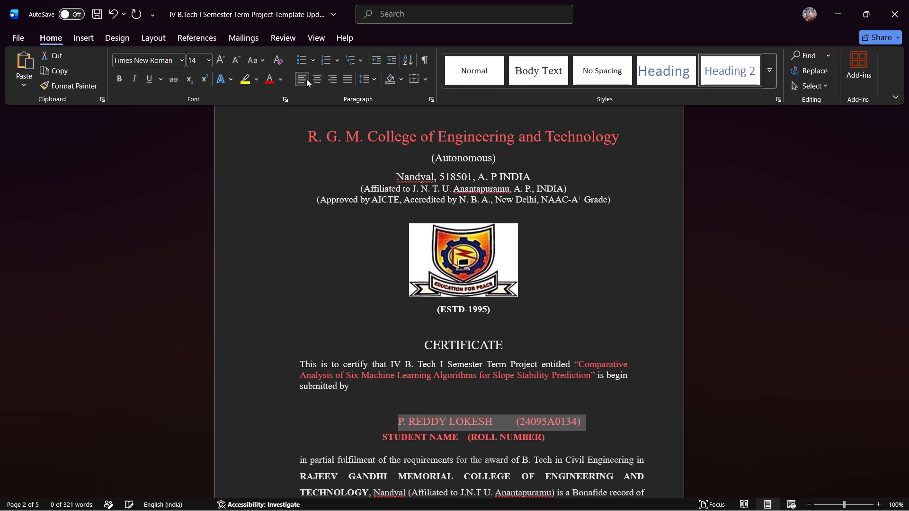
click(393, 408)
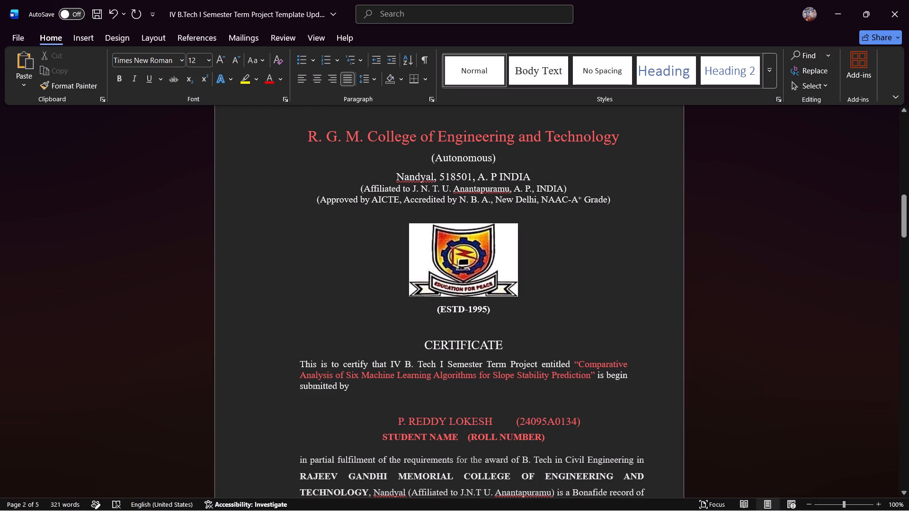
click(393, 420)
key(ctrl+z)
Remove the indent before the first student's name on the certificate and put seven spaces in front of it.
click(407, 421)
key(Left)
key(Left)
key(BackSpace)
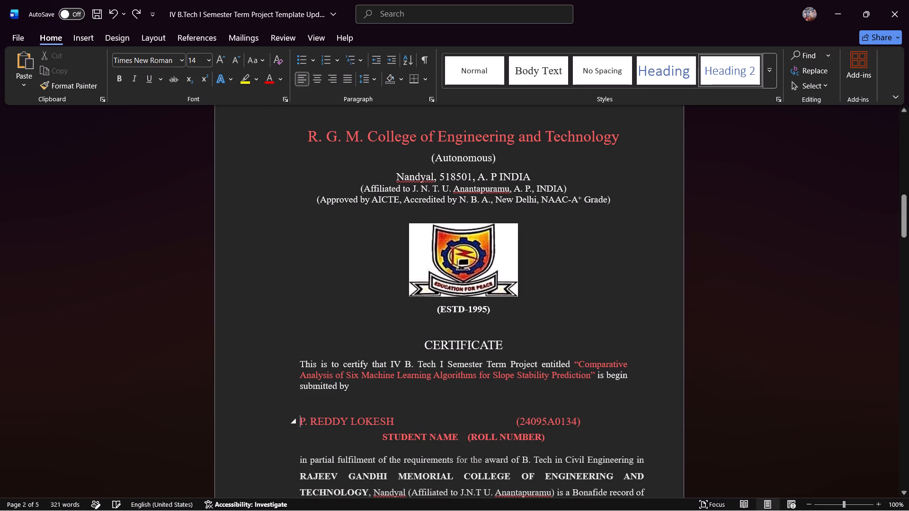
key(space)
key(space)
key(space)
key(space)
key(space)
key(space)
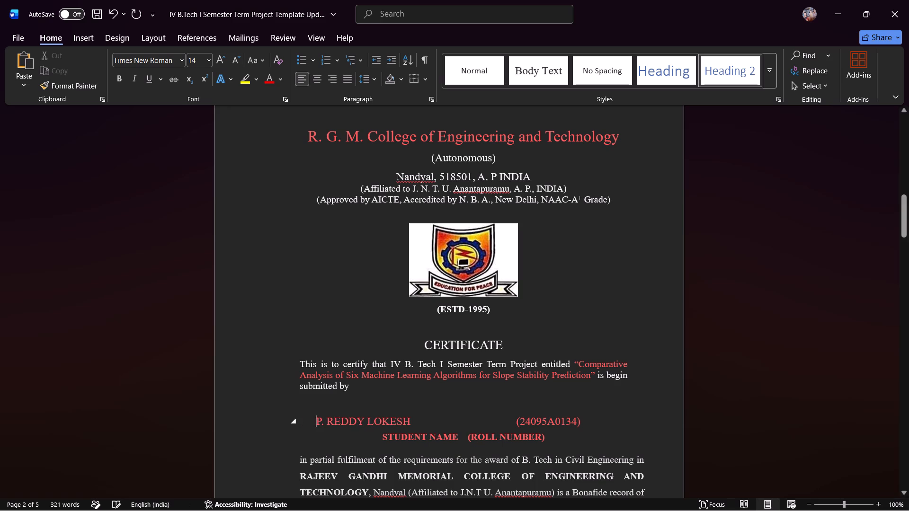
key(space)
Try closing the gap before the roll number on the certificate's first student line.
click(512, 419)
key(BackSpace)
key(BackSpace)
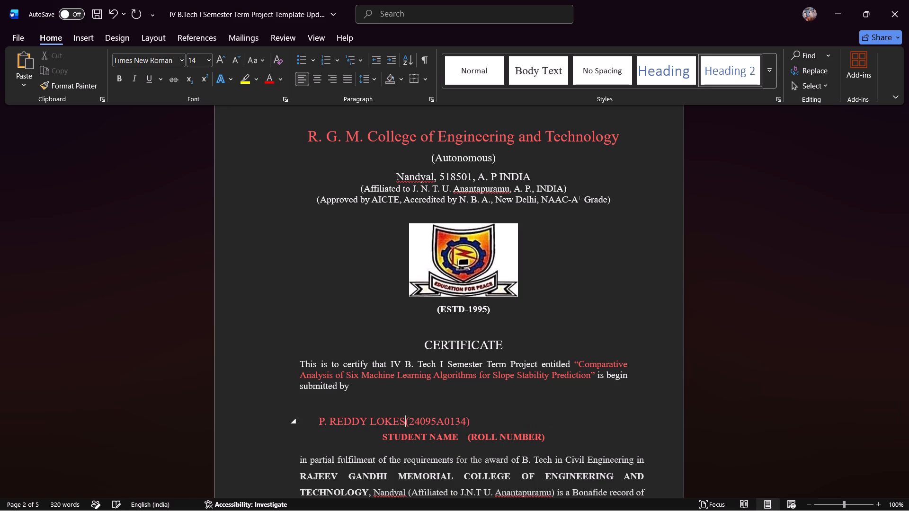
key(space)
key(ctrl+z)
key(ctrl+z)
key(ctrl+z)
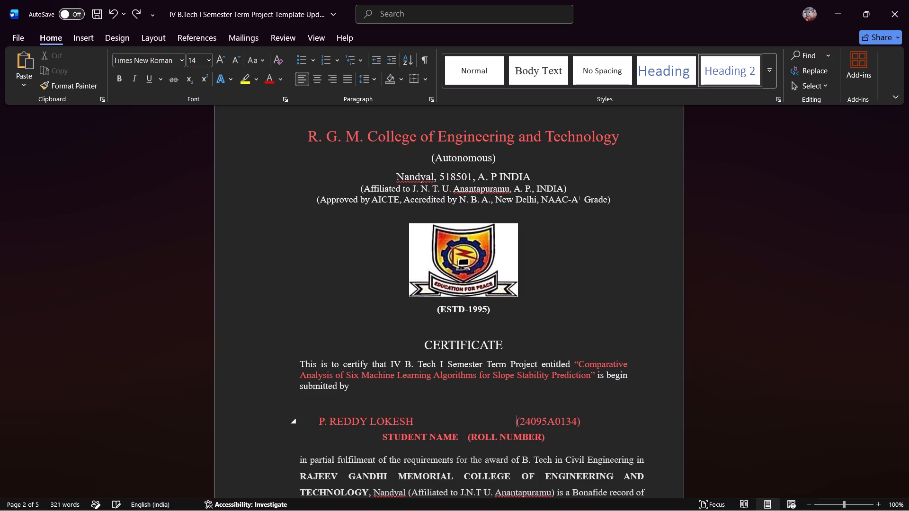
Add a space after the first student's name on the certificate and 21 more spaces in front of it.
click(441, 420)
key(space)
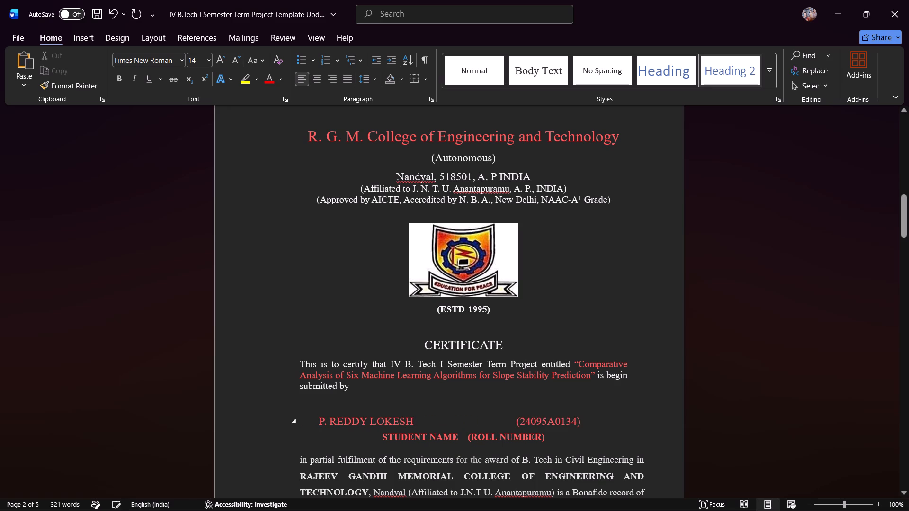
click(316, 419)
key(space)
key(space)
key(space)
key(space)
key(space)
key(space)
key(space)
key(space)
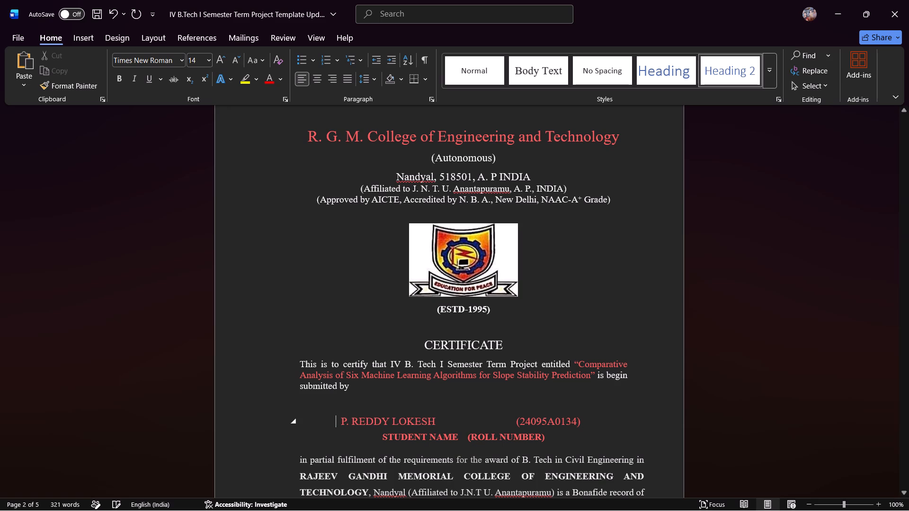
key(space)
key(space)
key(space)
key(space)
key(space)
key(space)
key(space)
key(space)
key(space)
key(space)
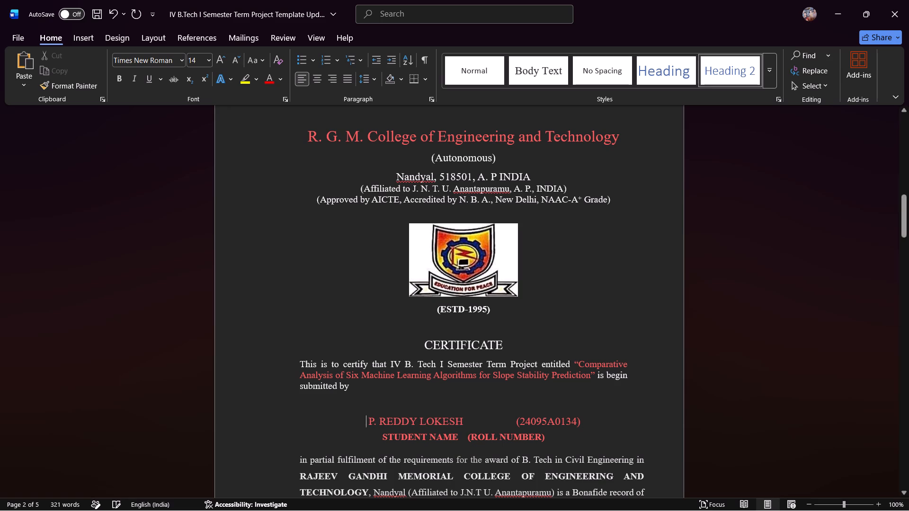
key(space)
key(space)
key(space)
Replace the tab gap before the first student's roll number on the certificate with three spaces.
click(516, 419)
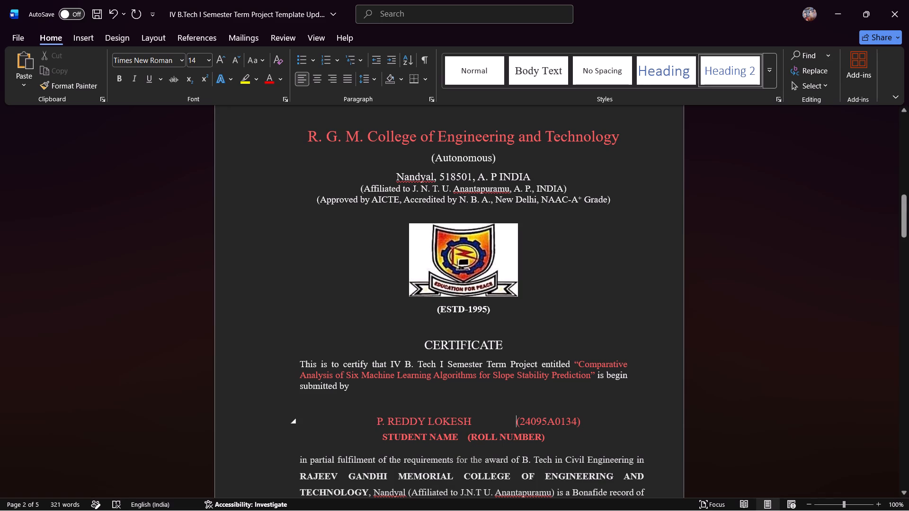
key(BackSpace)
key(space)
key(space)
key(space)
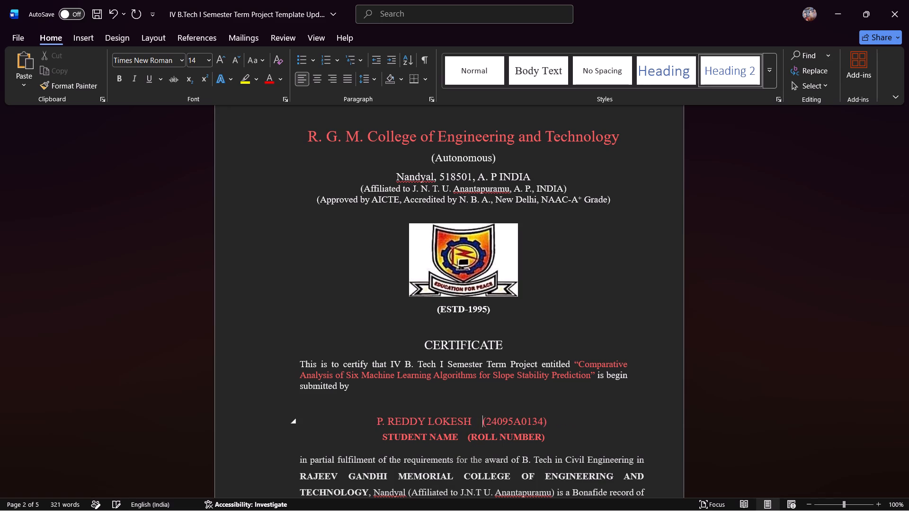
Make the first student's name and roll number on the certificate bold.
click(551, 438)
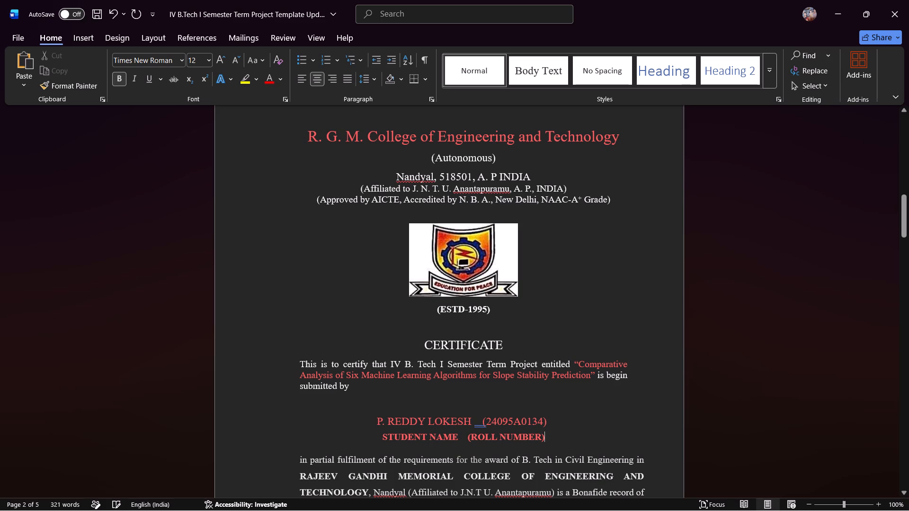
click(540, 435)
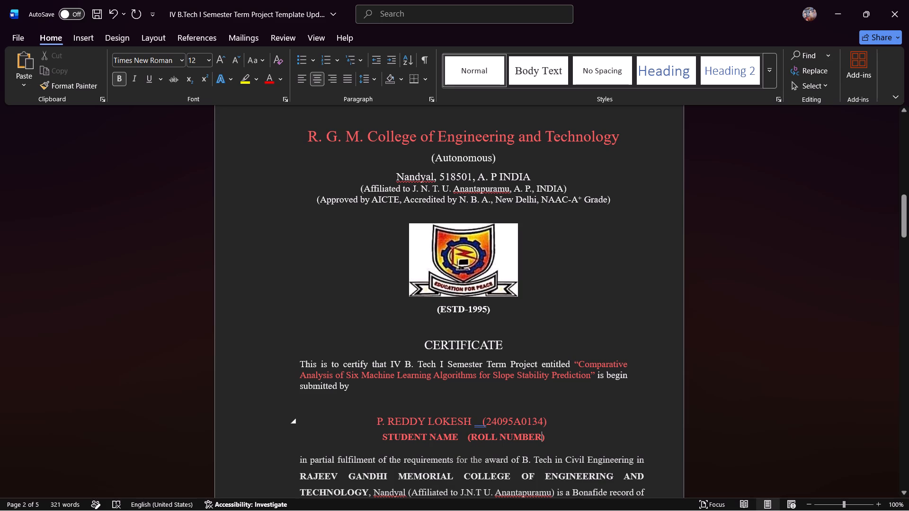
drag(544, 422, 387, 414)
click(548, 422)
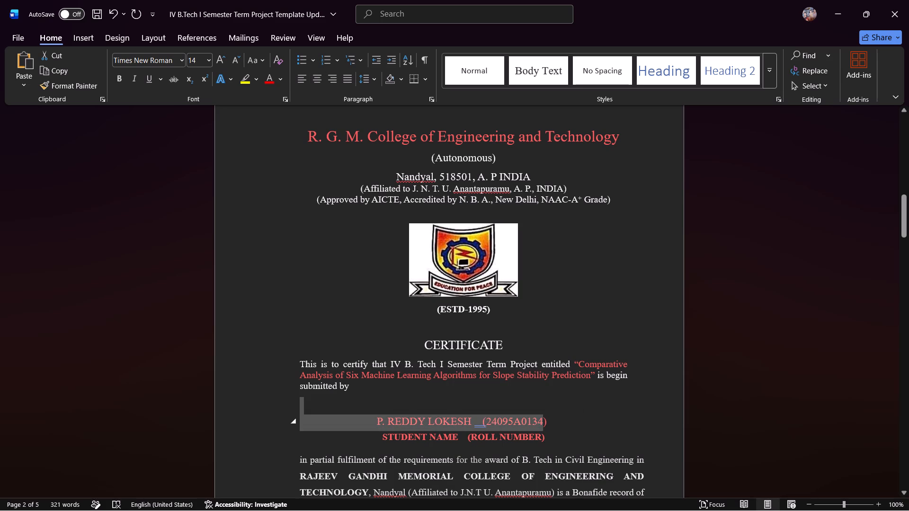
drag(548, 422, 379, 418)
click(123, 80)
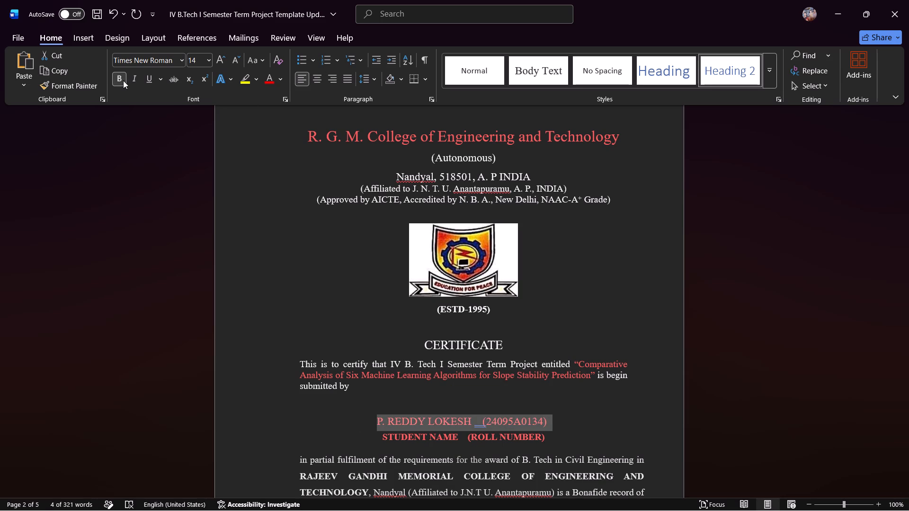
Replace the remaining STUDENT NAME placeholder on the certificate with the second student's name in capitals.
click(463, 434)
drag(458, 434, 444, 434)
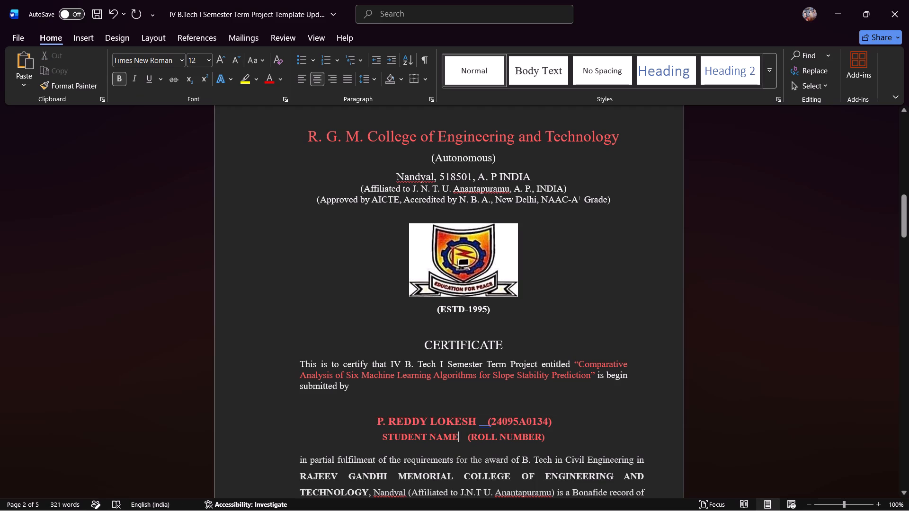
drag(444, 434, 397, 434)
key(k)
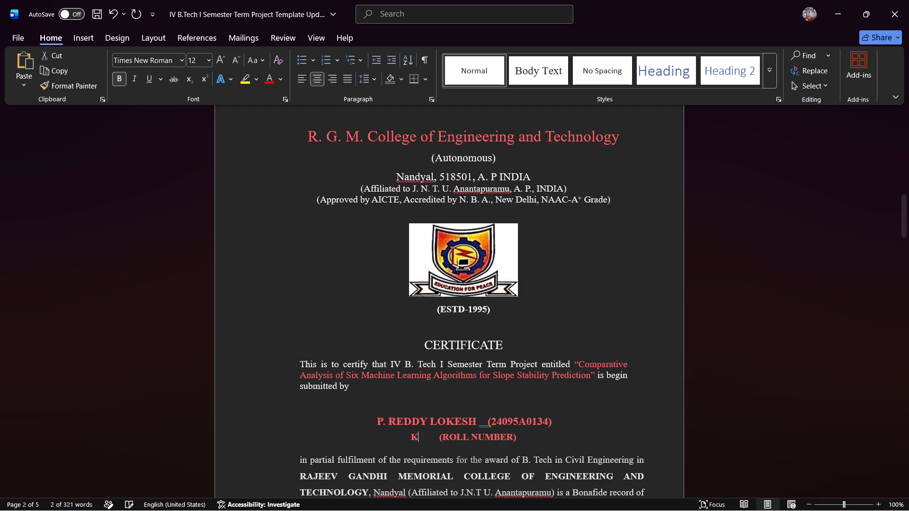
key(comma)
key(BackSpace)
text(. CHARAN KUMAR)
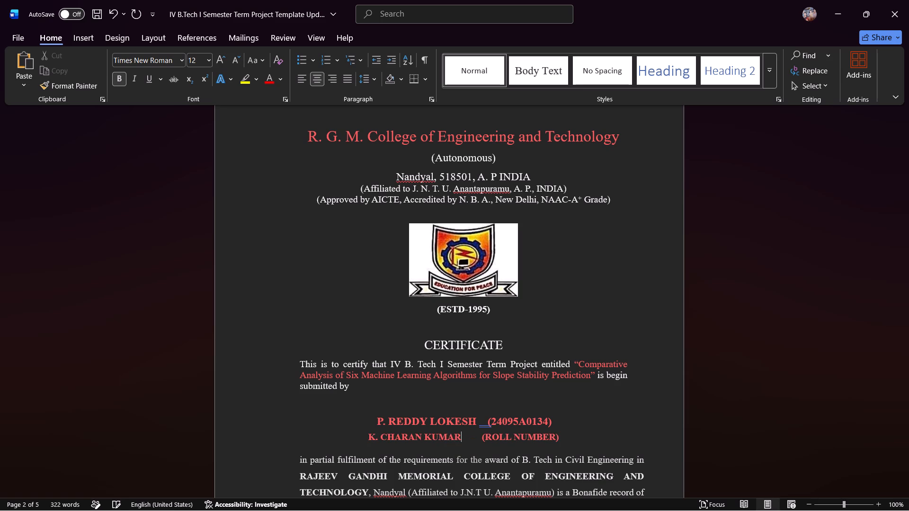
Set the second student's name on the certificate to 14-point font size.
click(468, 437)
click(472, 437)
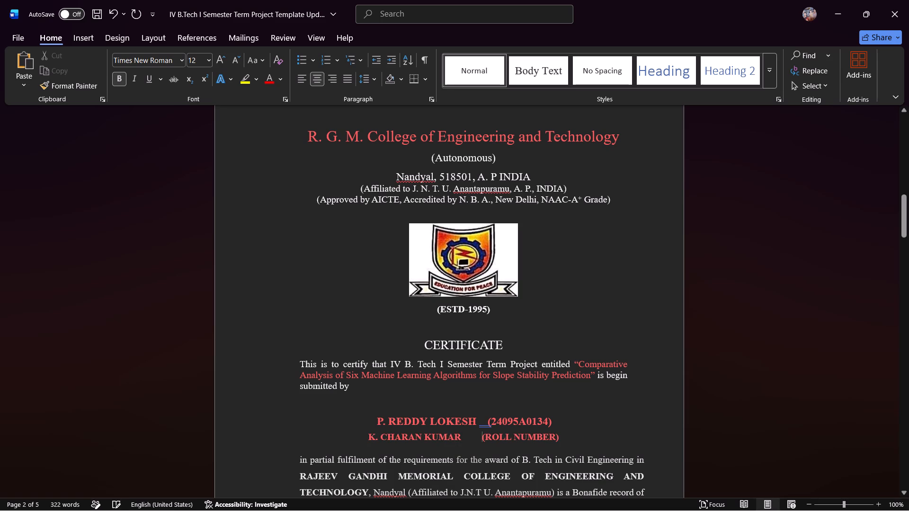
drag(467, 437, 454, 437)
drag(454, 437, 367, 435)
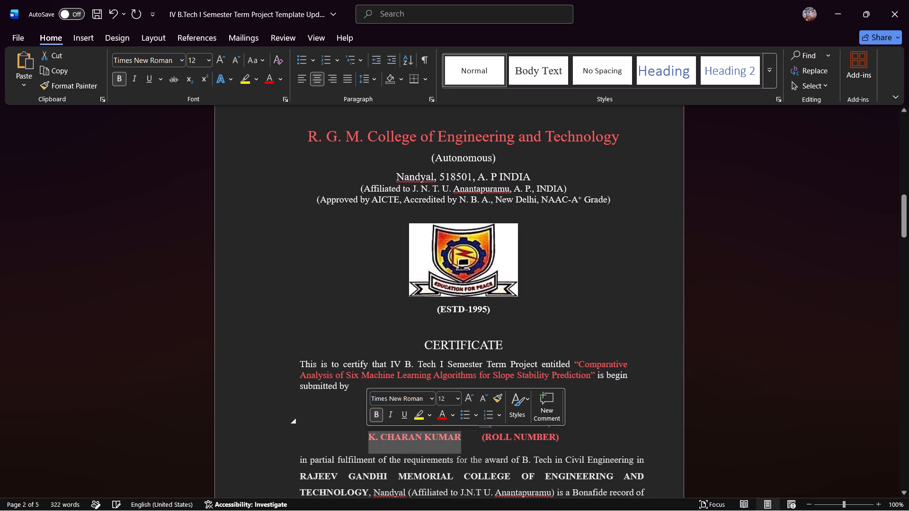
click(460, 403)
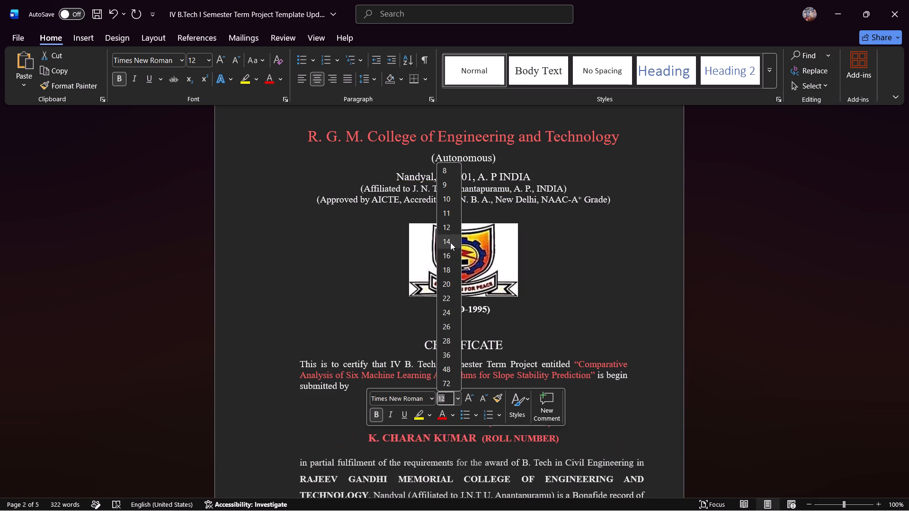
click(450, 242)
Set the (ROLL NUMBER) placeholder beside the second student's name on the certificate to 14-point font size.
click(572, 446)
drag(567, 439, 495, 440)
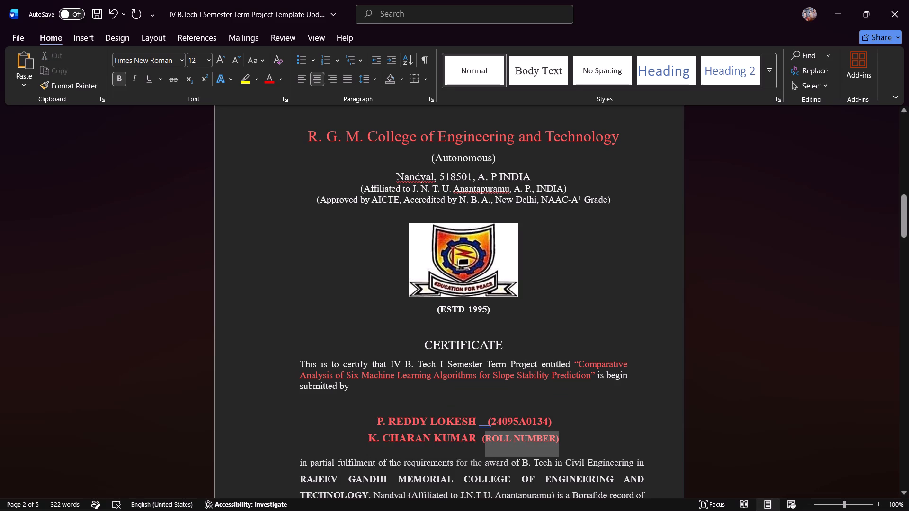
drag(495, 440, 483, 438)
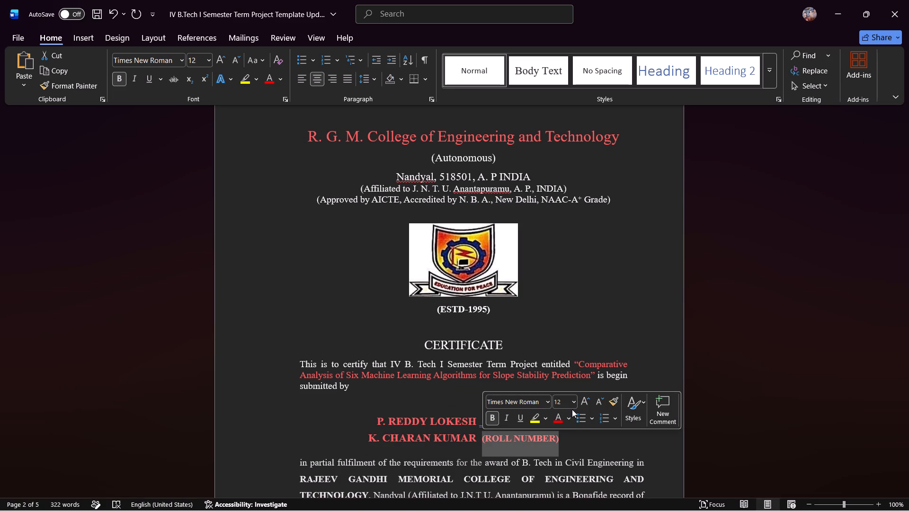
click(572, 408)
click(570, 247)
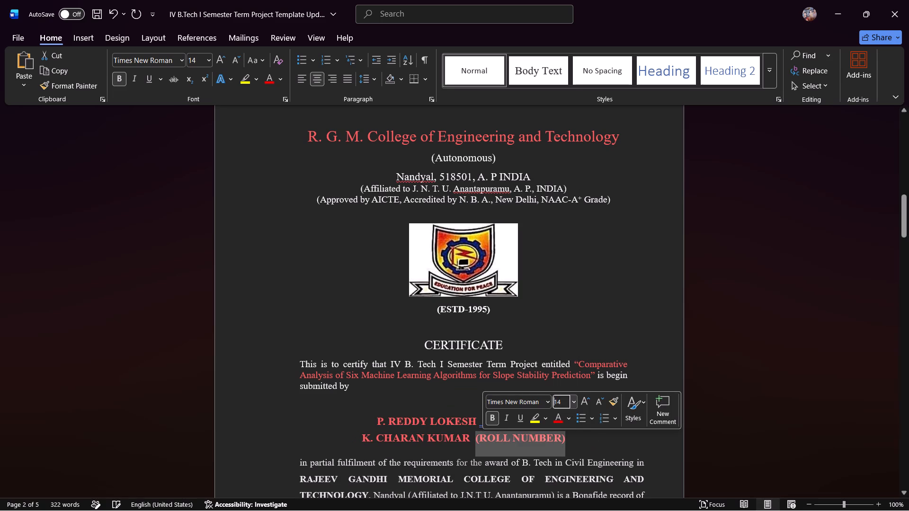
Replace the ROLL NUMBER placeholder on the certificate with the second student's roll number, keeping the parentheses.
click(561, 443)
drag(561, 436, 493, 435)
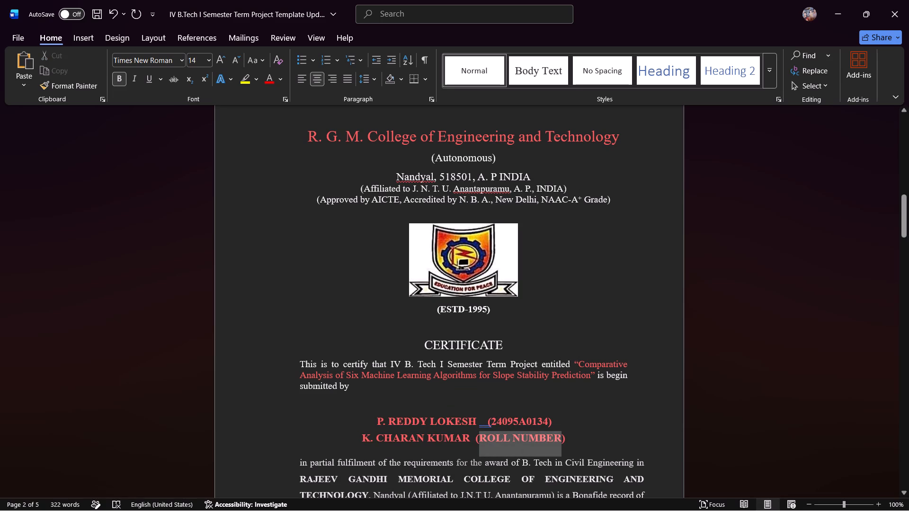
drag(493, 435, 493, 435)
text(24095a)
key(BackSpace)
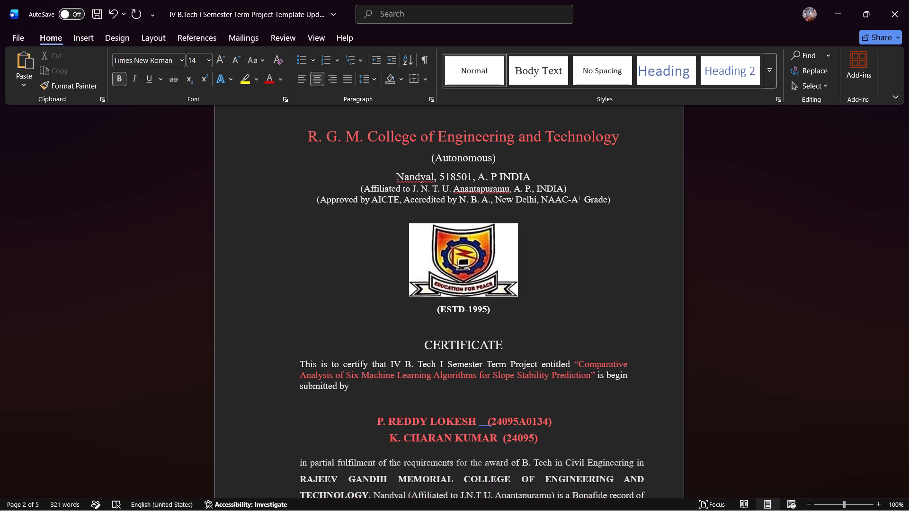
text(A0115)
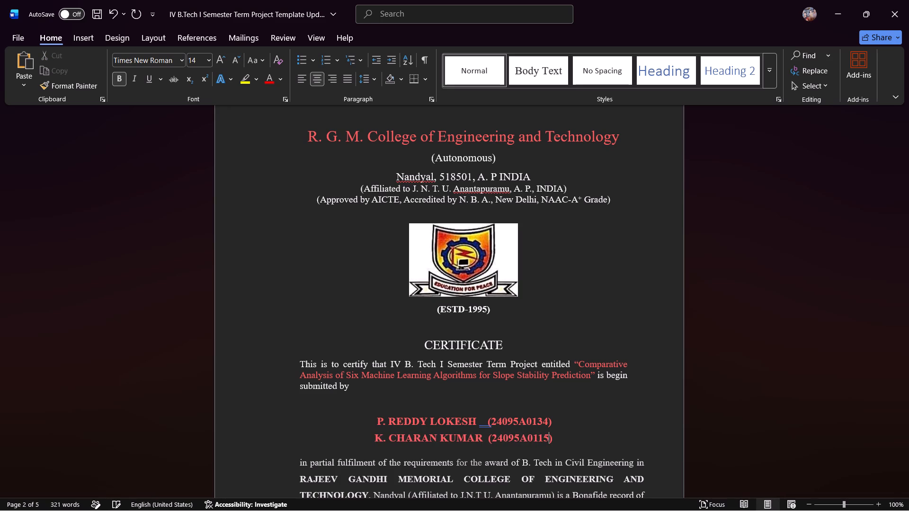
click(603, 439)
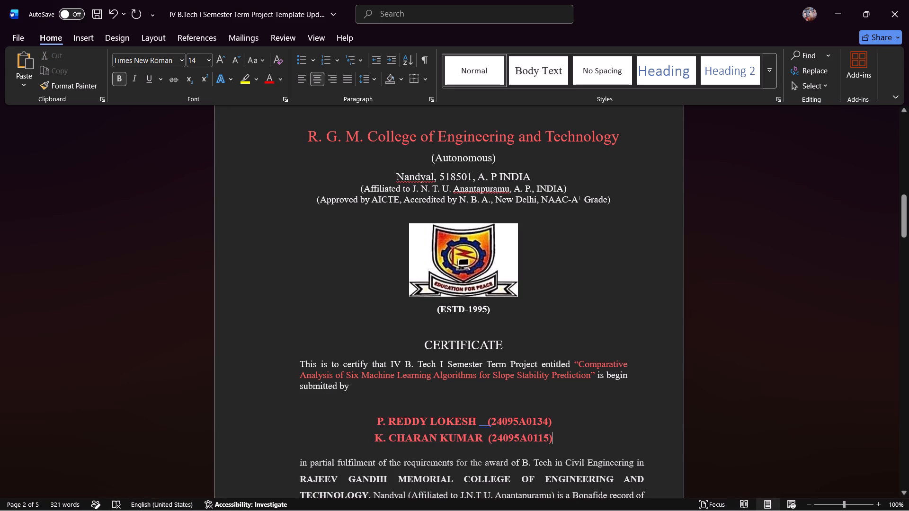
Save the term project template document.
scroll(605, 437, down, 2)
key(ctrl+s)
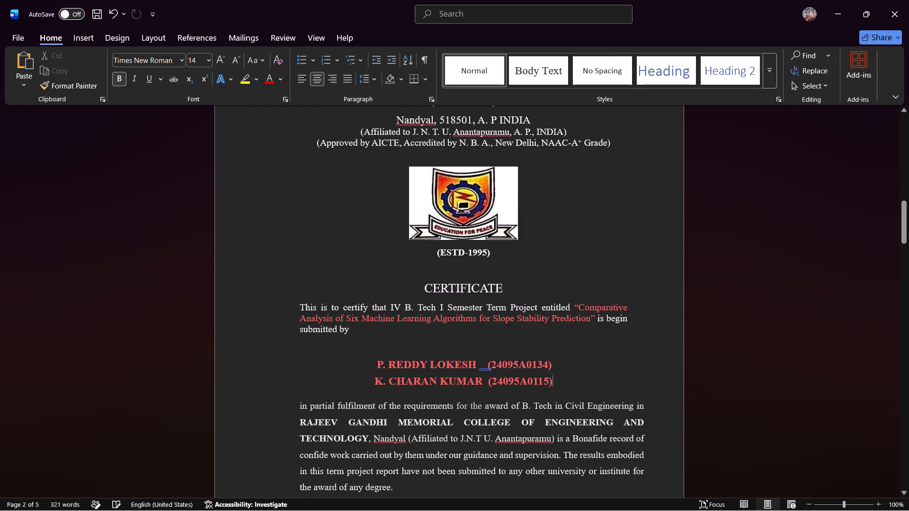
scroll(606, 423, down, 5)
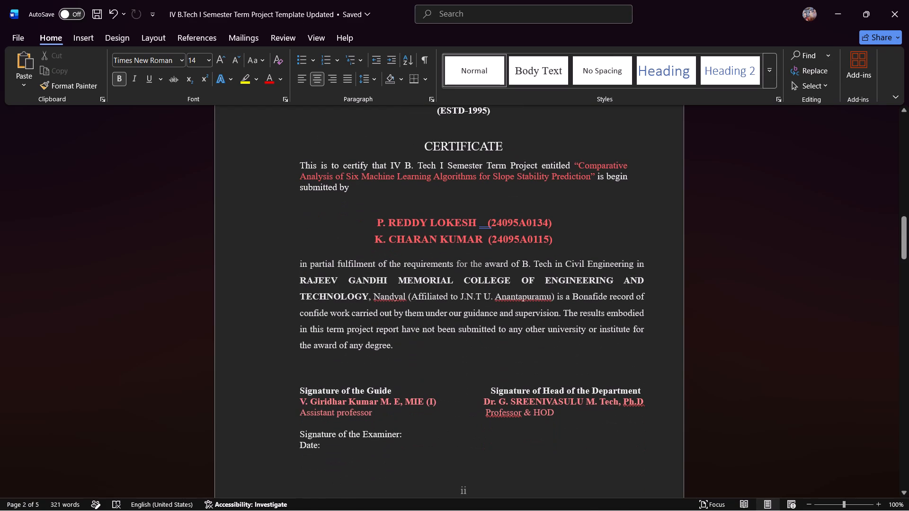
Switch to the assigment project result PDF in Edge and examine its report sections, results table, figures and Python source code.
click(584, 492)
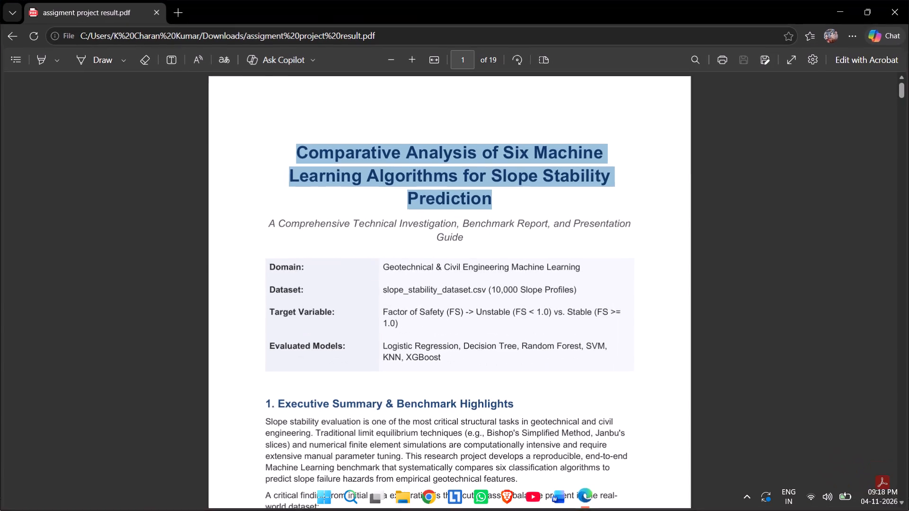
scroll(577, 393, down, 1)
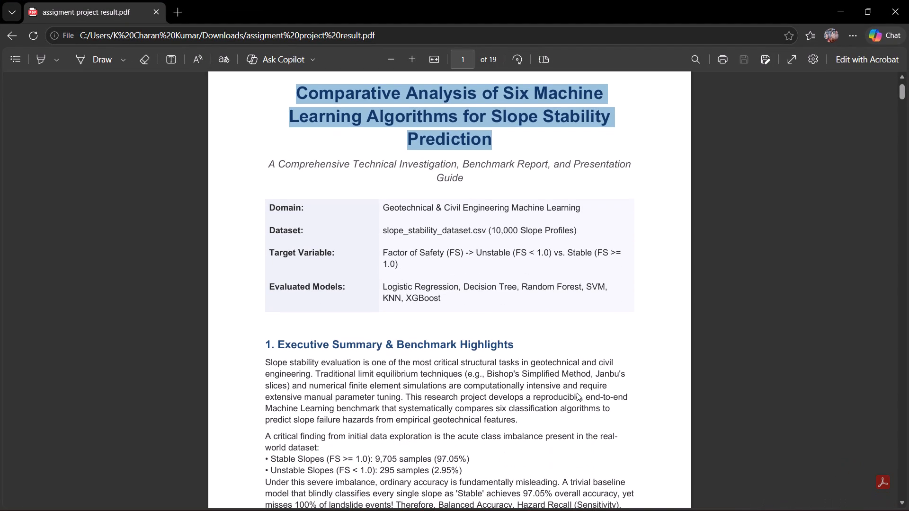
scroll(577, 393, down, 4)
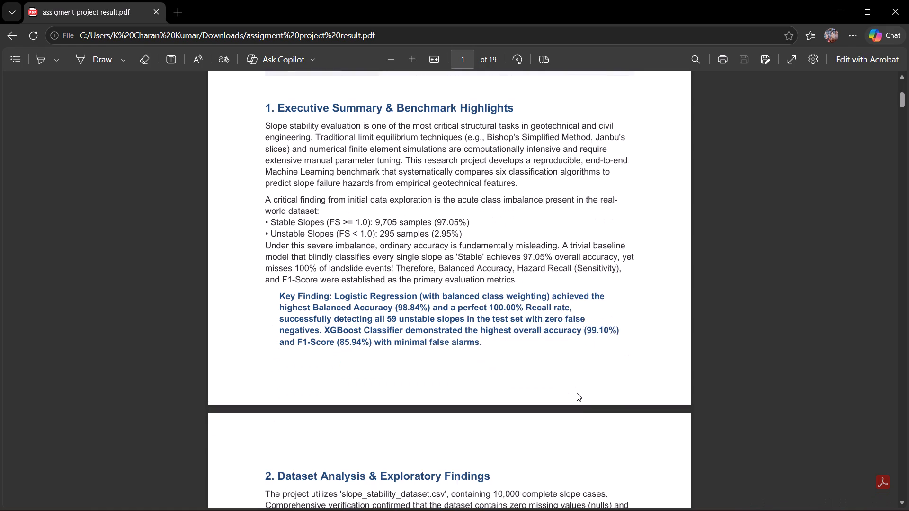
scroll(577, 393, down, 16)
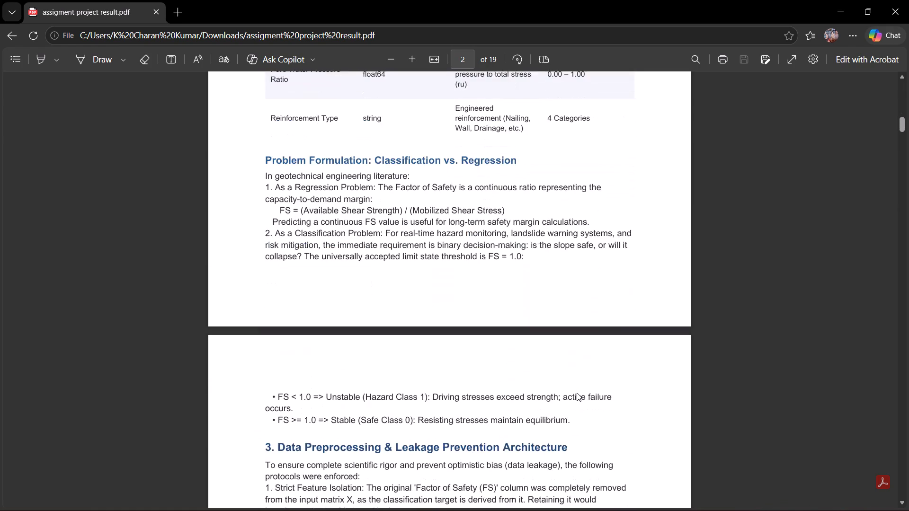
scroll(577, 393, down, 16)
scroll(577, 393, up, 1)
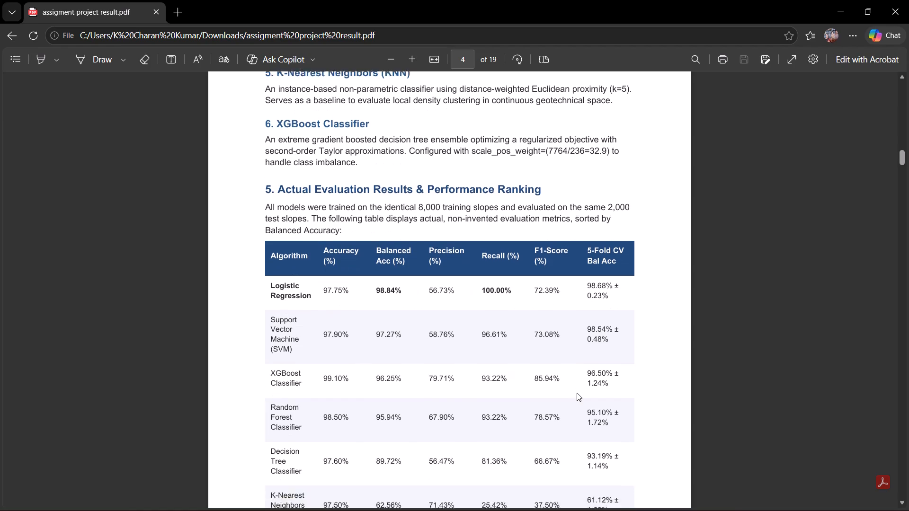
scroll(577, 393, down, 15)
scroll(577, 393, down, 7)
scroll(577, 393, up, 1)
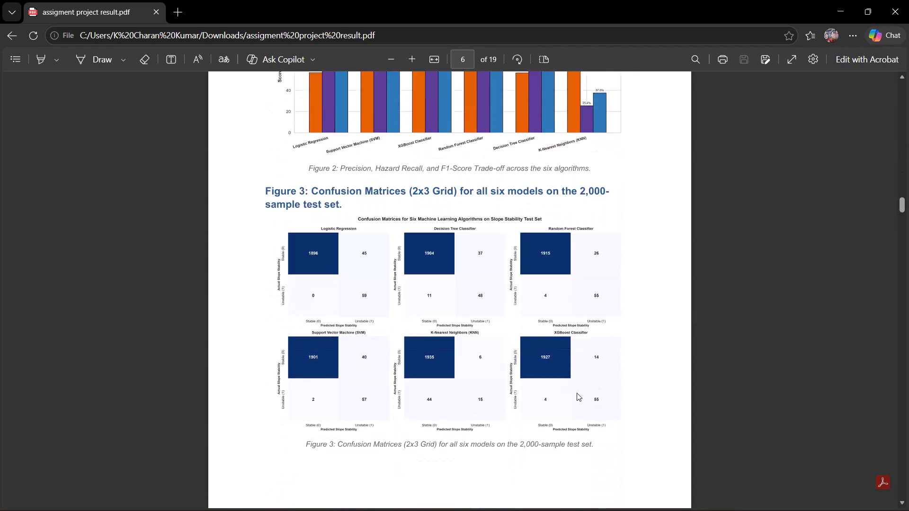
scroll(577, 393, down, 20)
scroll(577, 393, down, 13)
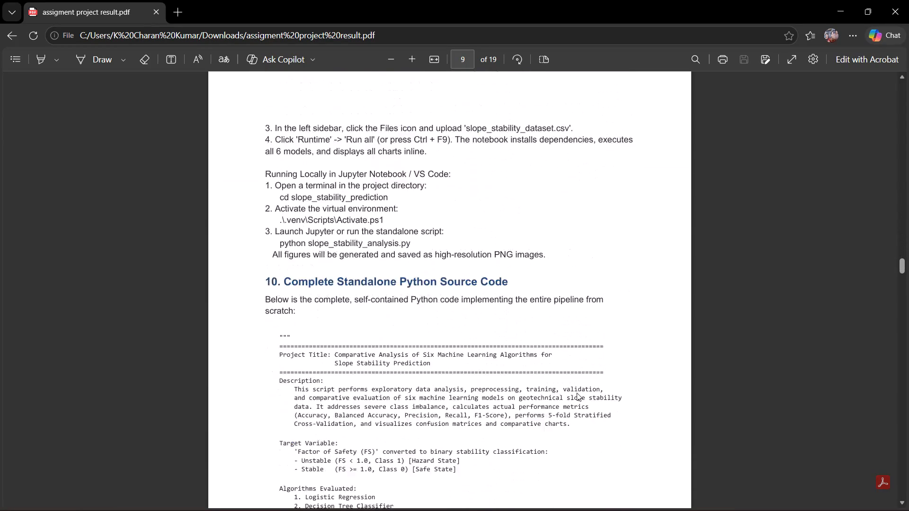
scroll(577, 393, down, 20)
scroll(577, 393, down, 16)
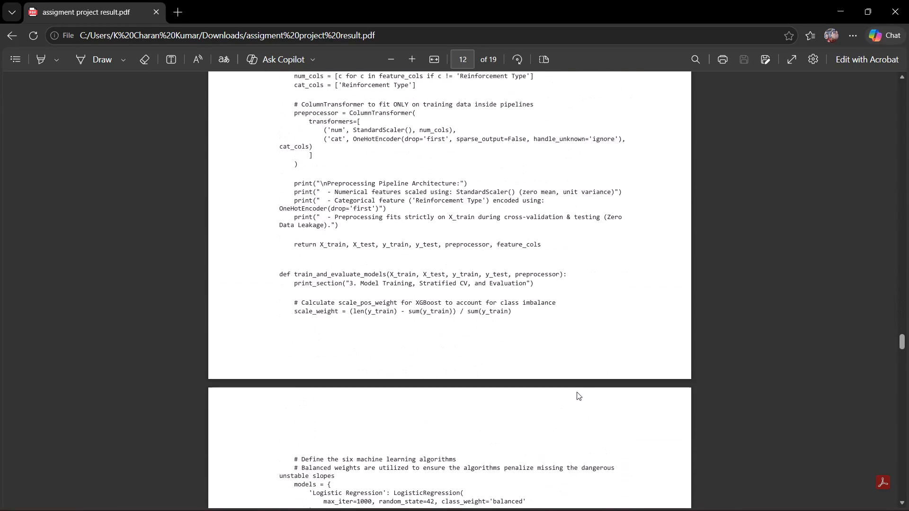
scroll(577, 392, down, 20)
scroll(577, 392, down, 16)
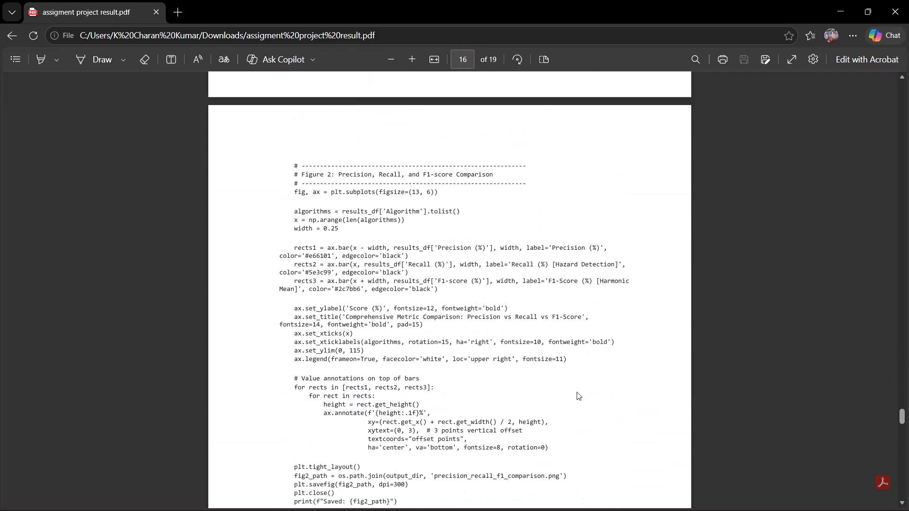
scroll(577, 392, down, 11)
scroll(577, 392, up, 2)
scroll(577, 392, down, 5)
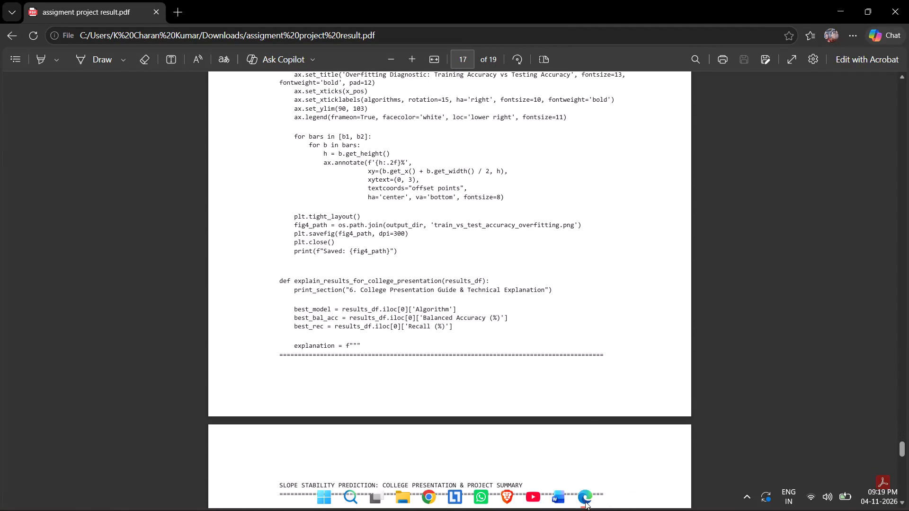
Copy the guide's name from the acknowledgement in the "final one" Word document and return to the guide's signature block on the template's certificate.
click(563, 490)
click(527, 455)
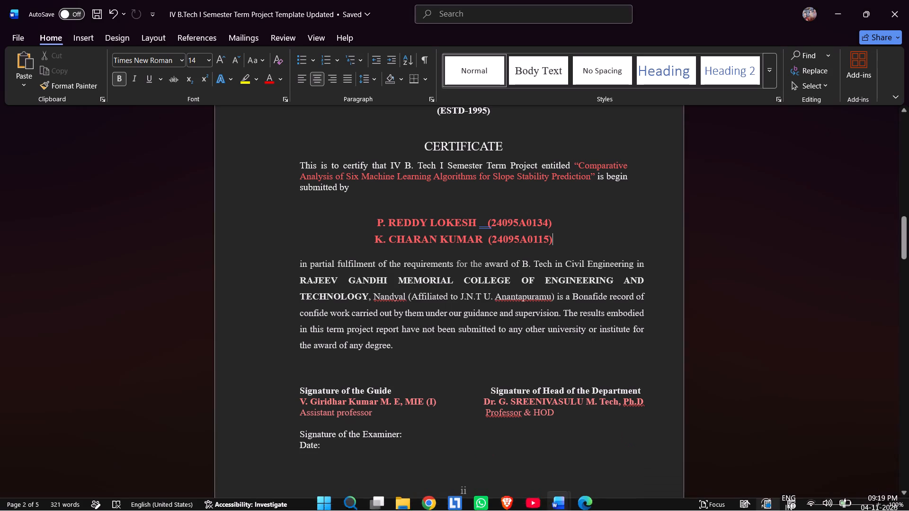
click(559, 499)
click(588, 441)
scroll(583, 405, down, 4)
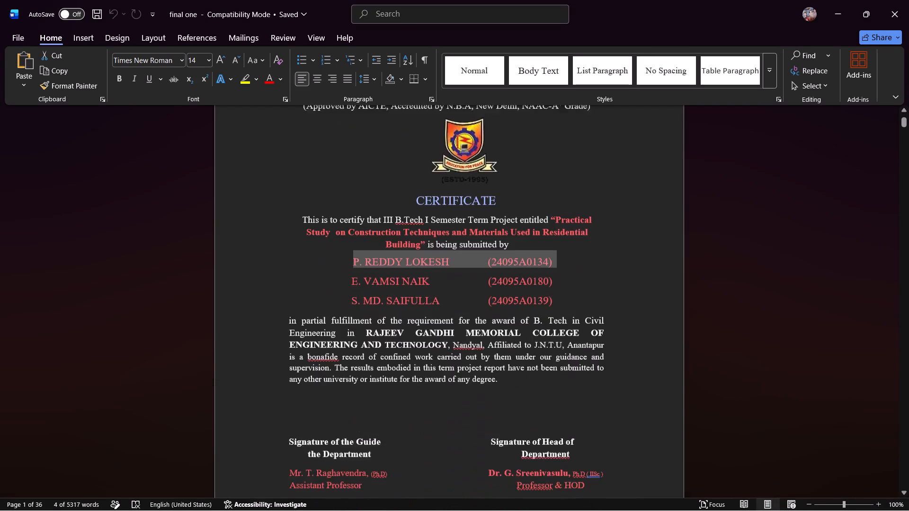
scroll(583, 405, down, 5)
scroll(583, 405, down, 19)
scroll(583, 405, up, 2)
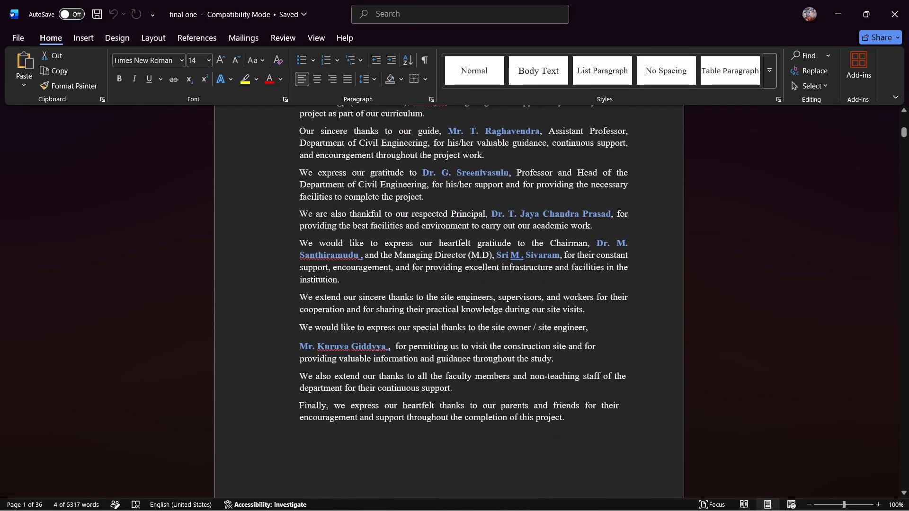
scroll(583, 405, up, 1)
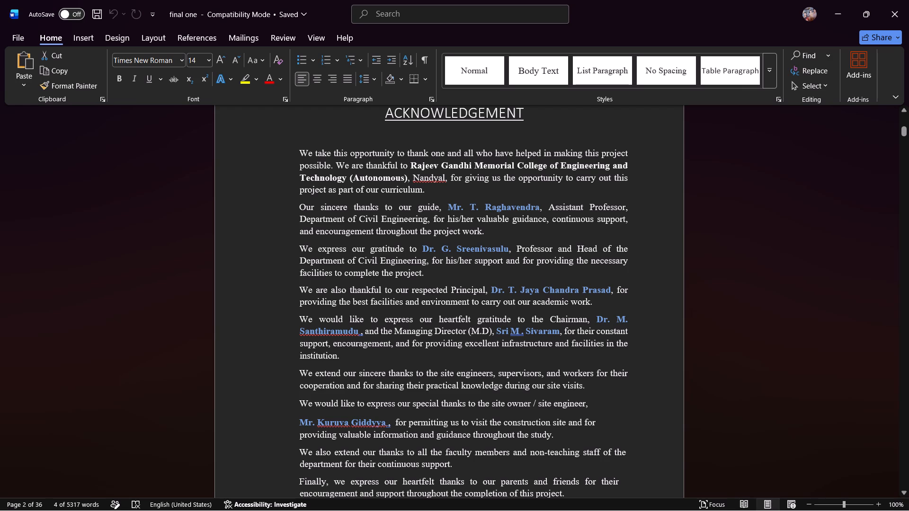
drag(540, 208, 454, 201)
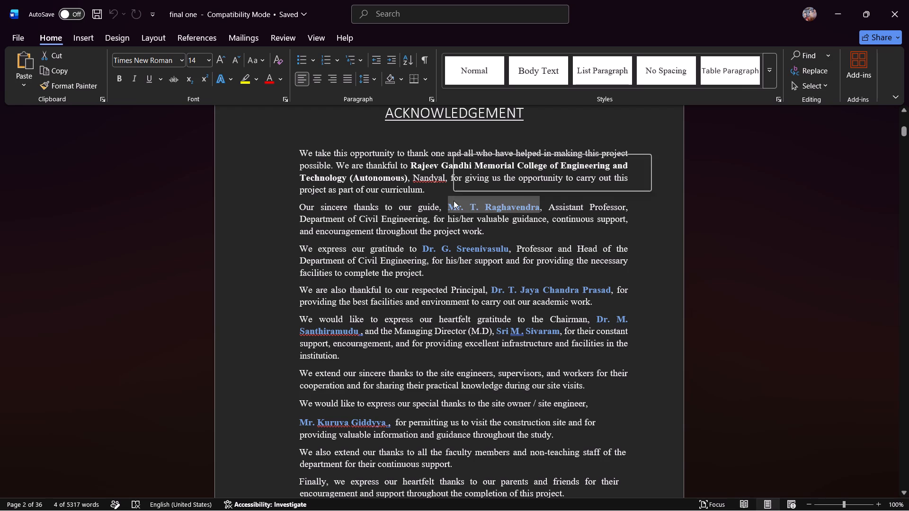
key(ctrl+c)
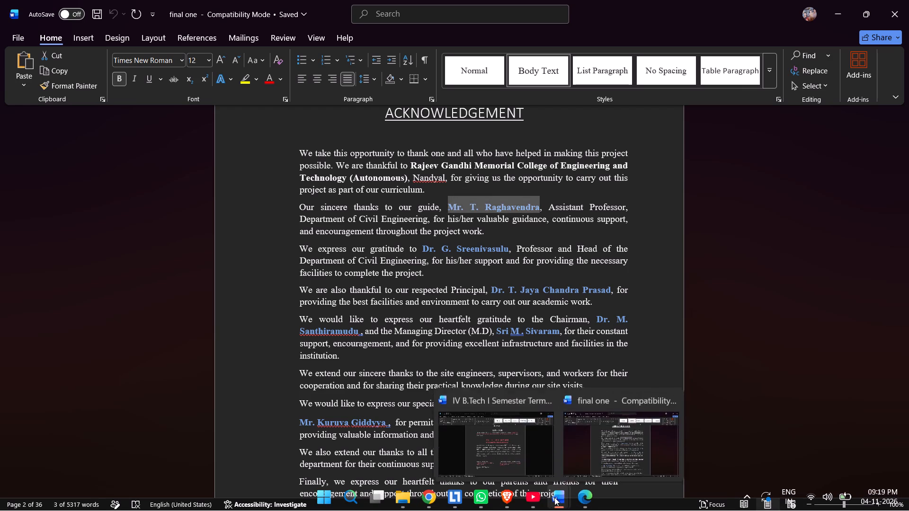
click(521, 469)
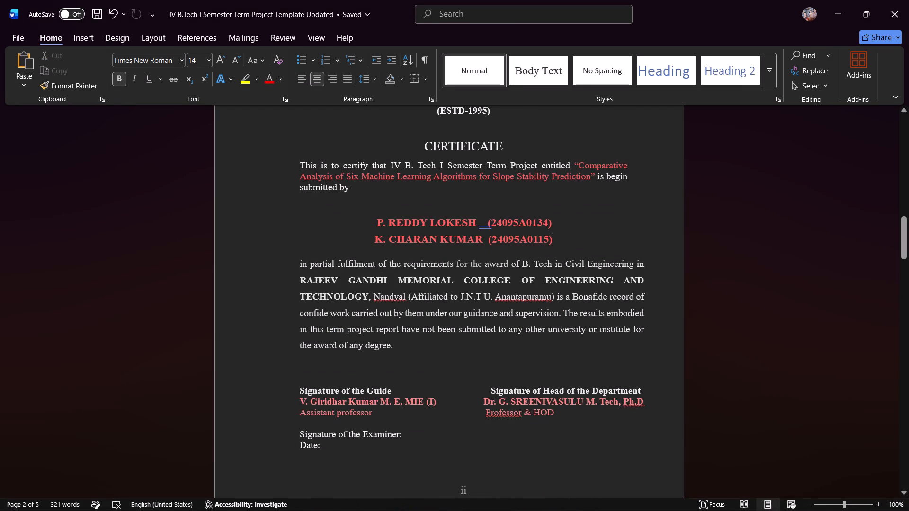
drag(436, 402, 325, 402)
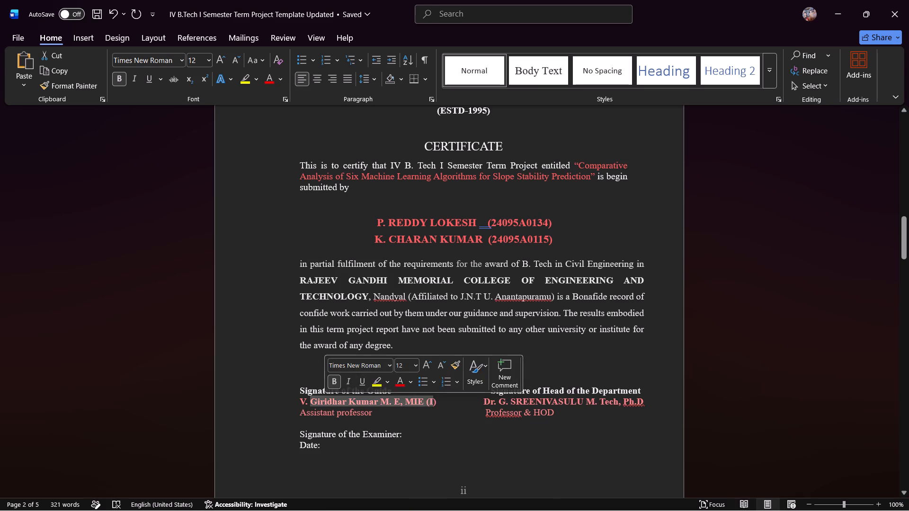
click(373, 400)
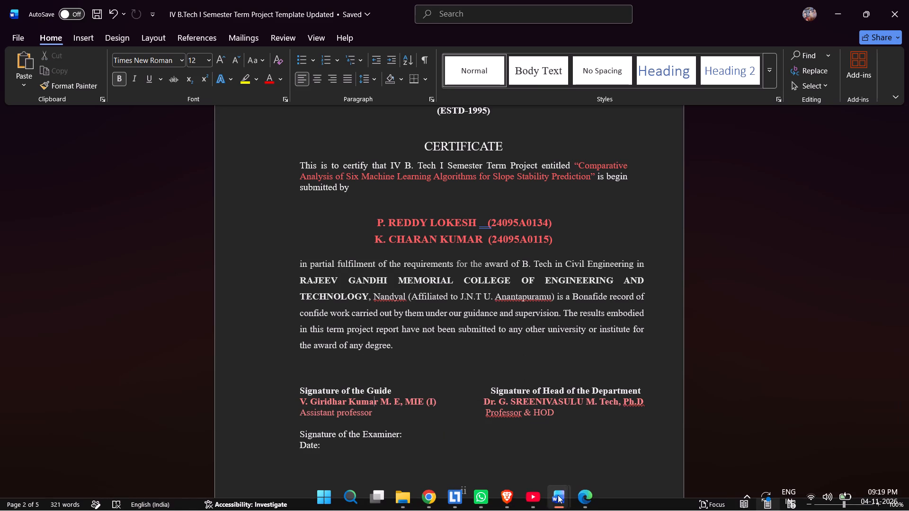
Copy the guide's name with the Ph.D qualification from the certificate signature block in the "final one" document.
click(558, 495)
click(533, 455)
click(561, 497)
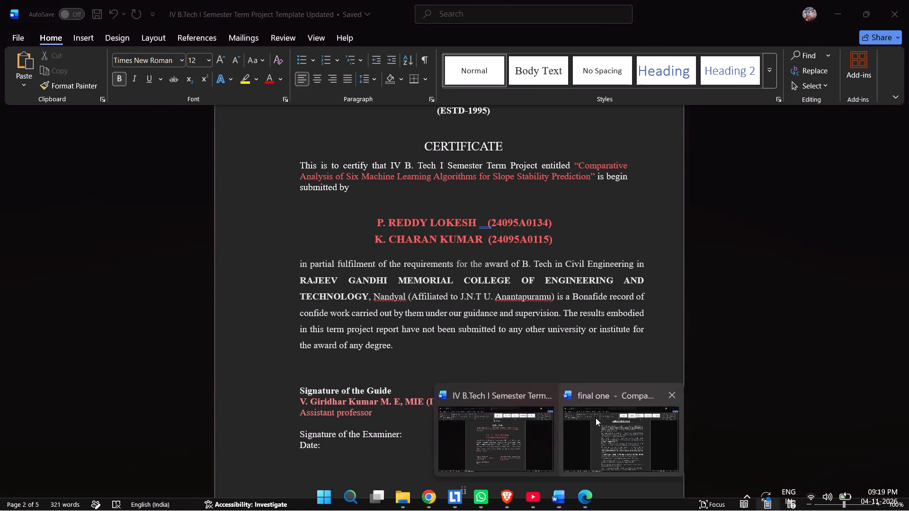
click(596, 417)
scroll(567, 392, up, 4)
scroll(567, 391, down, 1)
scroll(567, 391, up, 3)
scroll(567, 391, down, 2)
scroll(567, 391, up, 12)
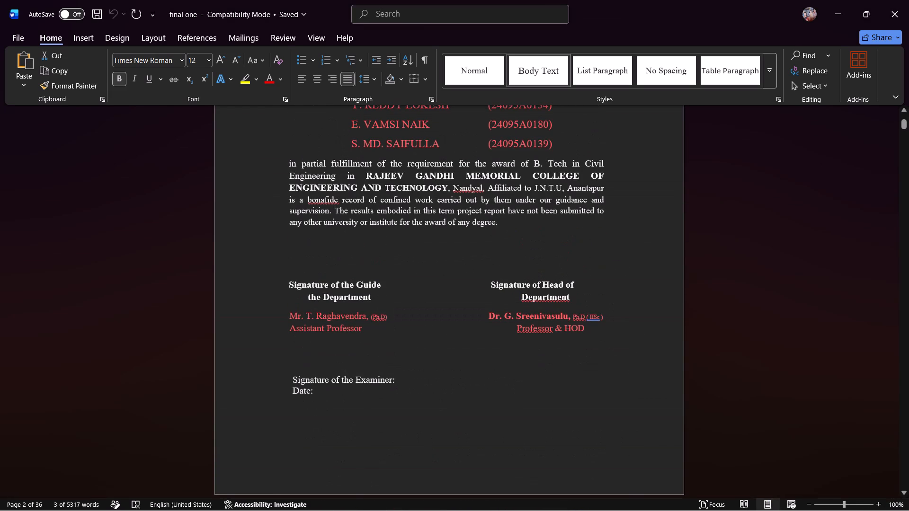
drag(390, 315, 293, 319)
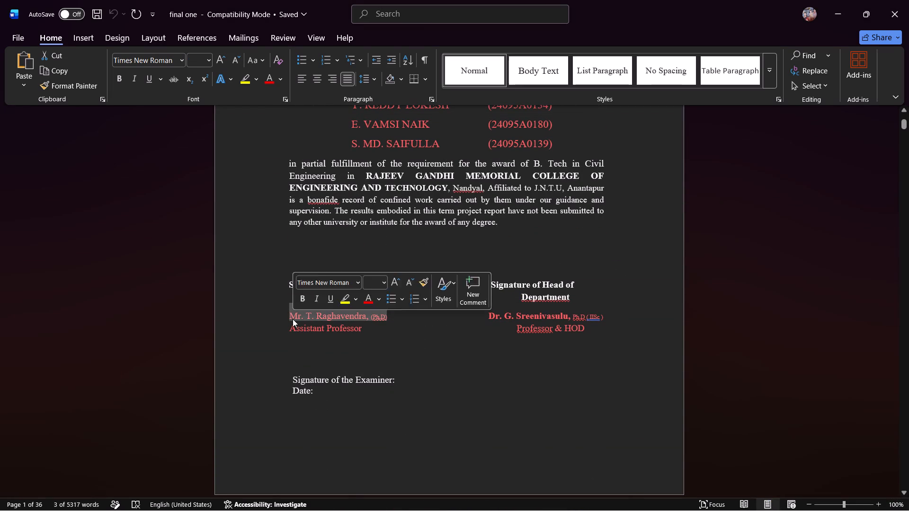
key(ctrl+c)
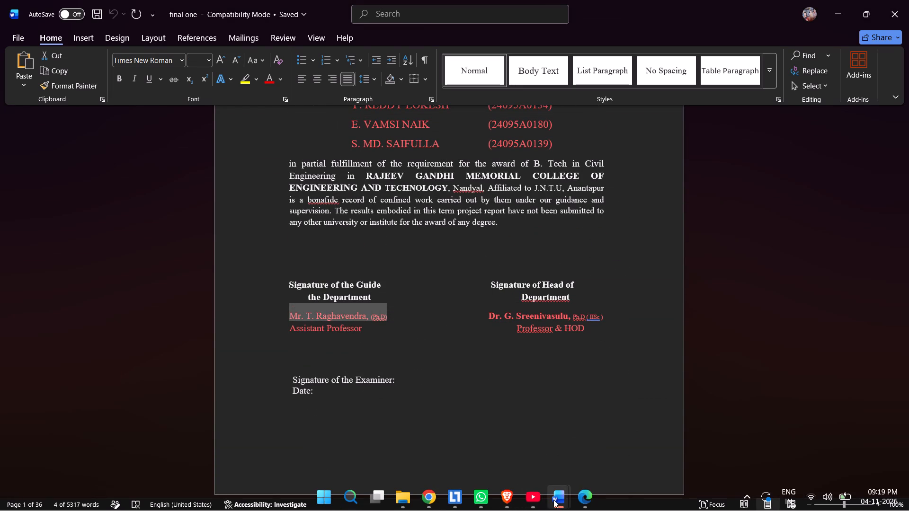
In the term project template, replace the guide's name and qualifications under Signature of the Guide with the copied text.
click(520, 448)
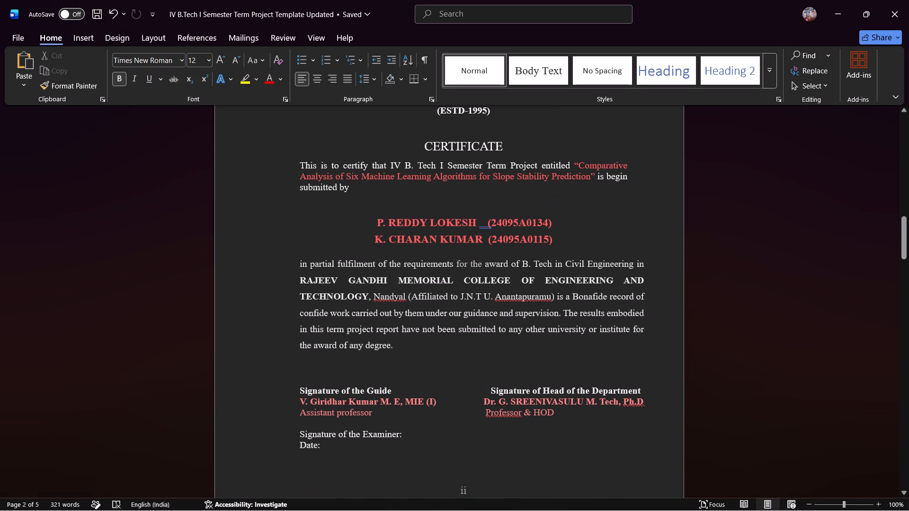
drag(438, 398, 301, 402)
click(439, 415)
drag(439, 401, 384, 399)
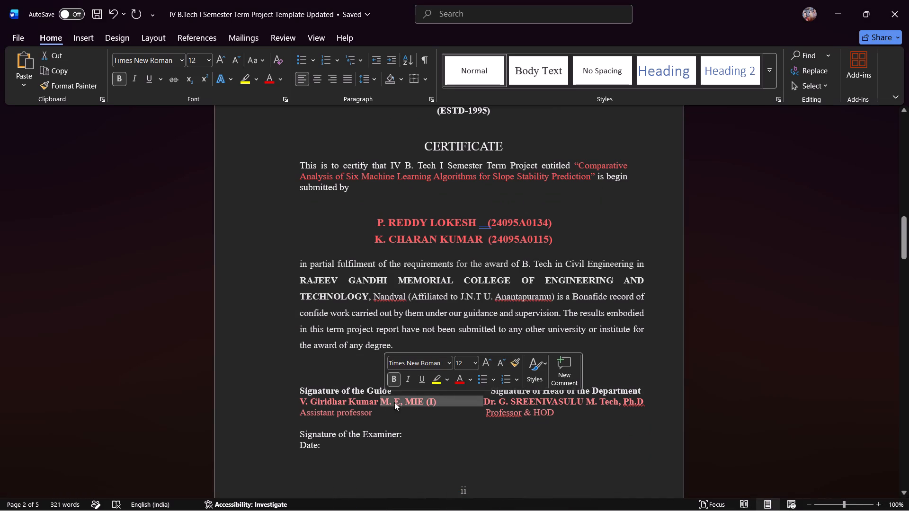
click(434, 403)
drag(436, 402, 352, 405)
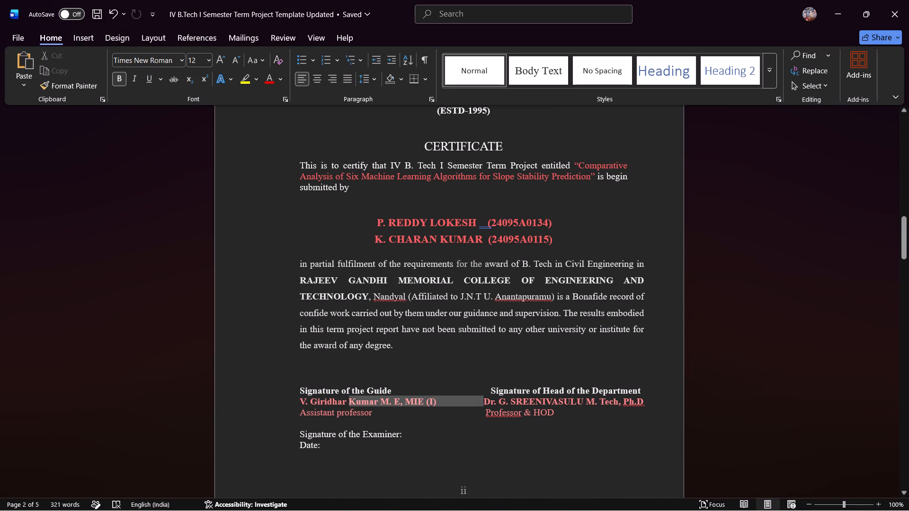
drag(352, 405, 301, 405)
key(ctrl+v)
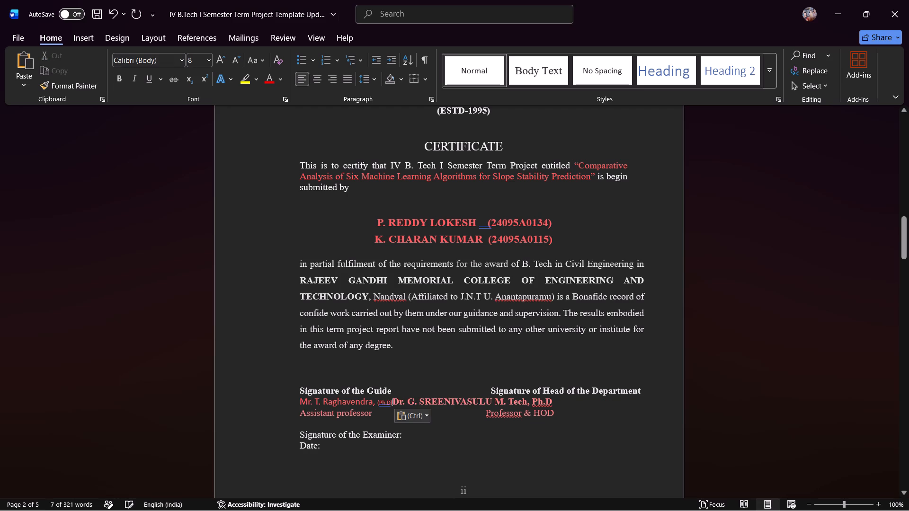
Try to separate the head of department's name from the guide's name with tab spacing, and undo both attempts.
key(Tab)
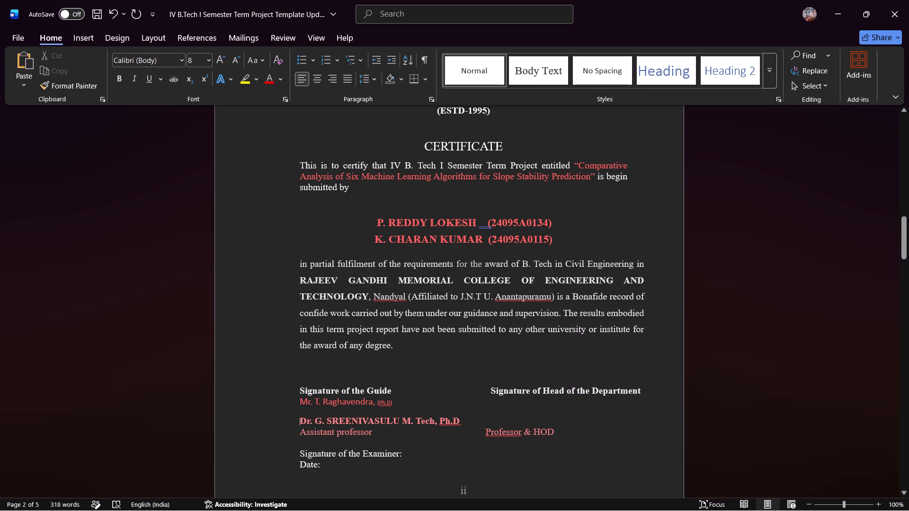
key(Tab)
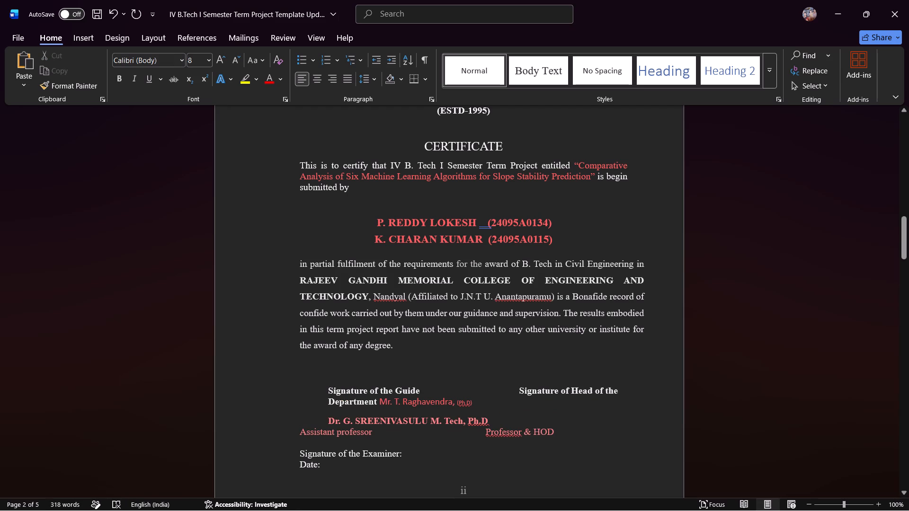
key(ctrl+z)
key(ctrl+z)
Insert spaces between the guide's name and the head of department's name to realign the latter under its signature heading.
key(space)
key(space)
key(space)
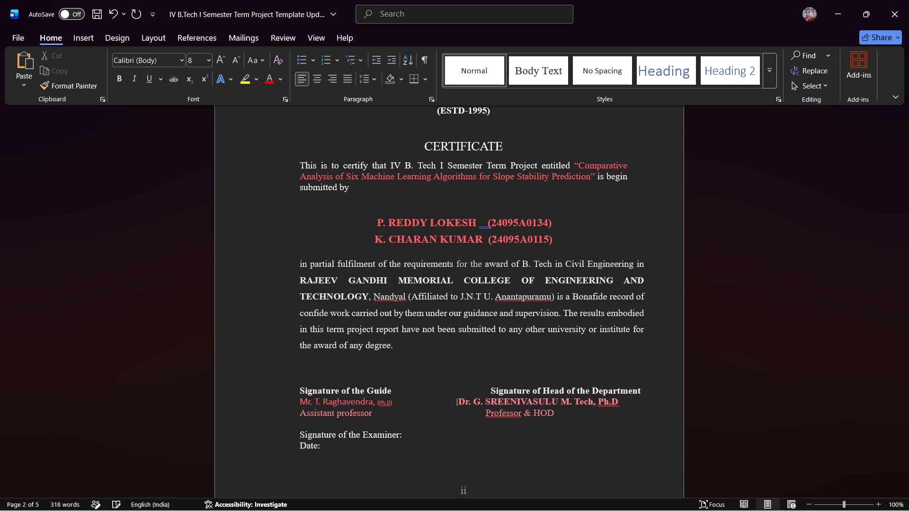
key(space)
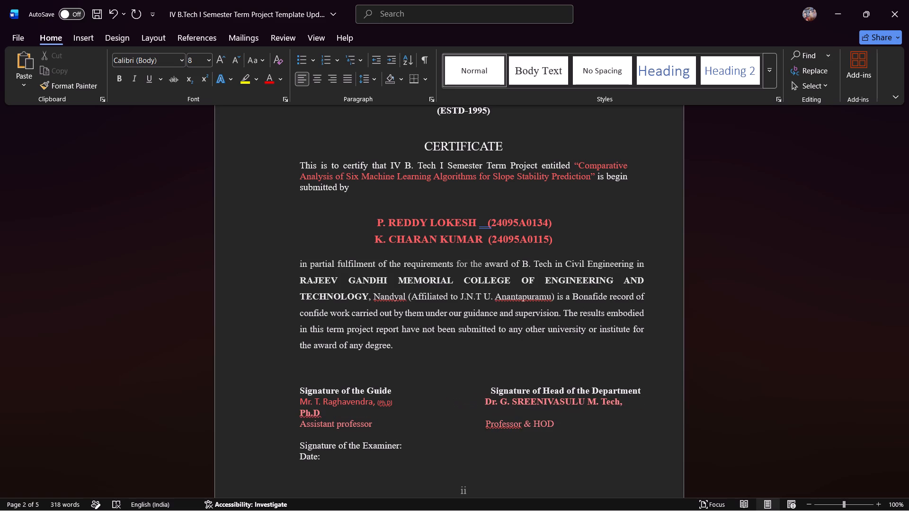
key(BackSpace)
Make the guide's name and qualification on the certificate bold, undoing any stray spacing added after it.
drag(393, 402, 360, 403)
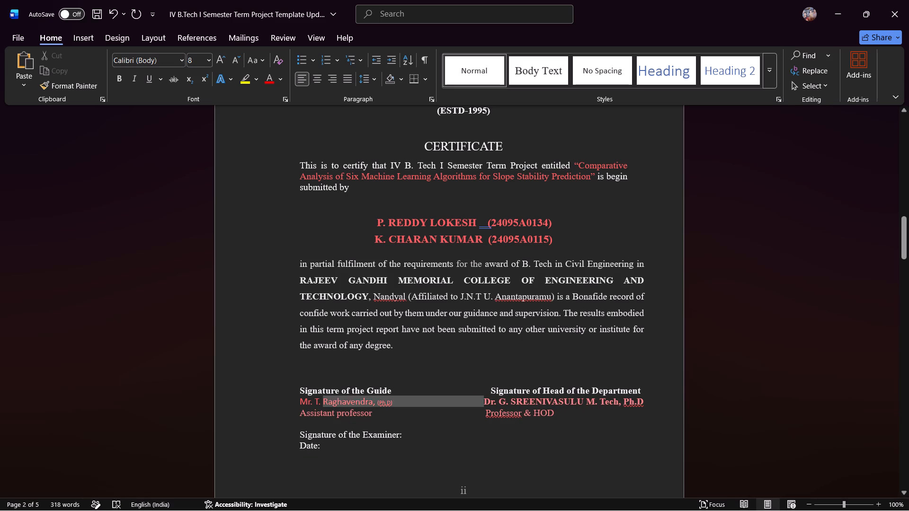
drag(360, 403, 299, 401)
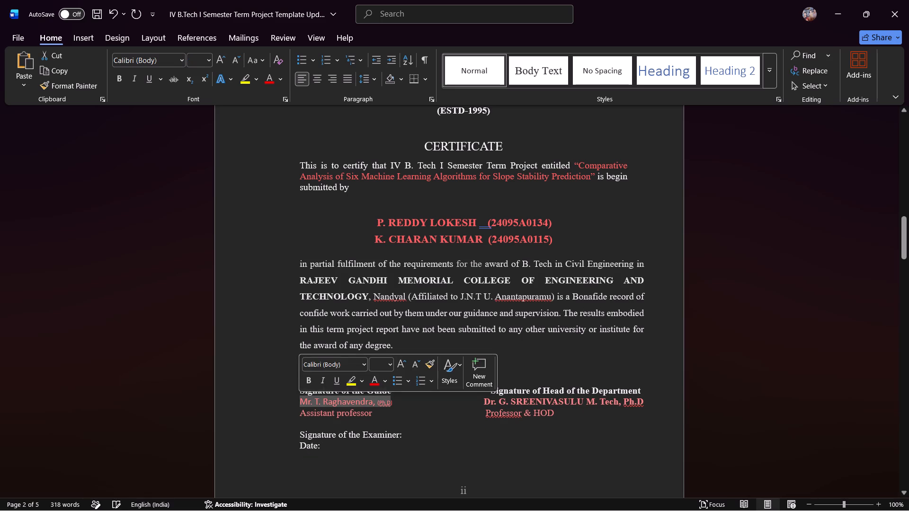
drag(394, 400, 302, 400)
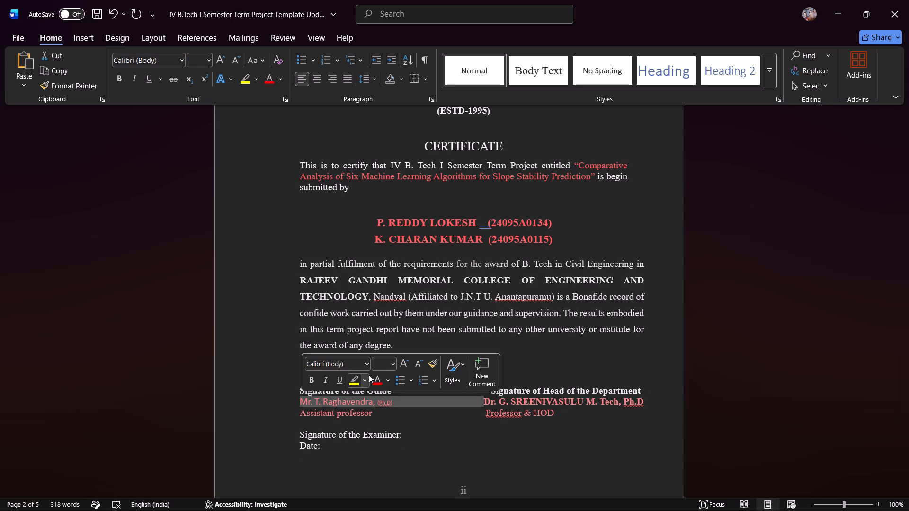
click(311, 384)
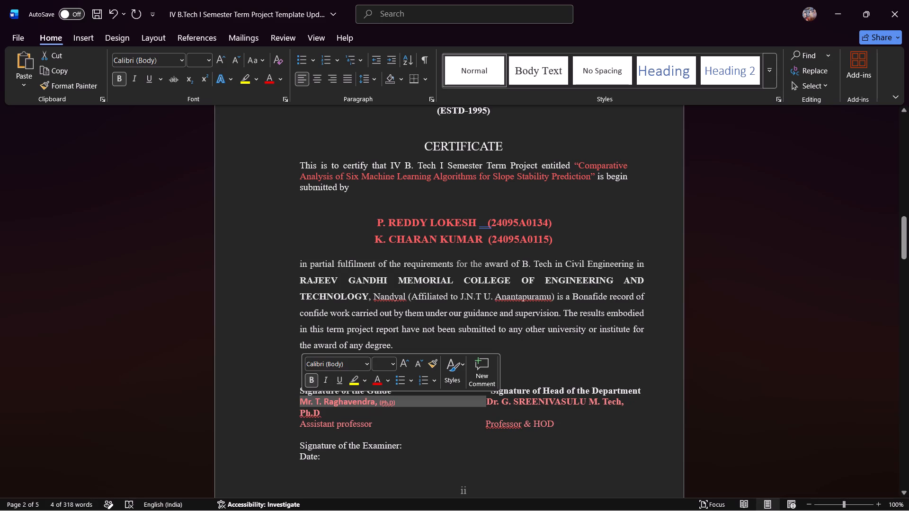
click(410, 404)
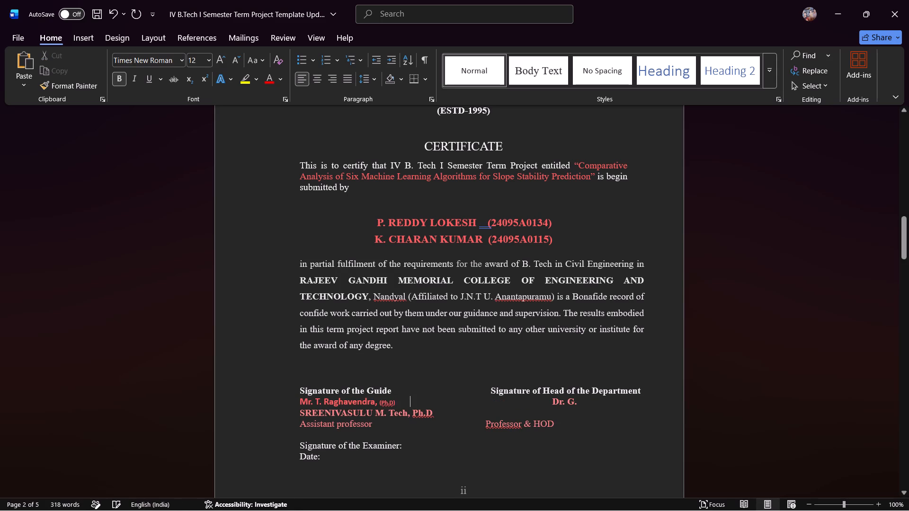
key(ctrl+z)
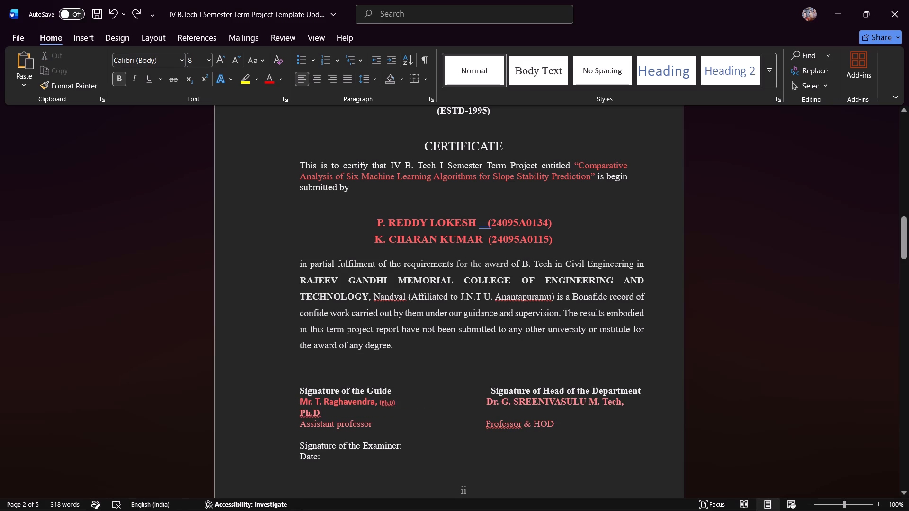
Set the font size of the guide's name and qualification to 12.
click(481, 406)
click(484, 405)
drag(395, 406, 370, 405)
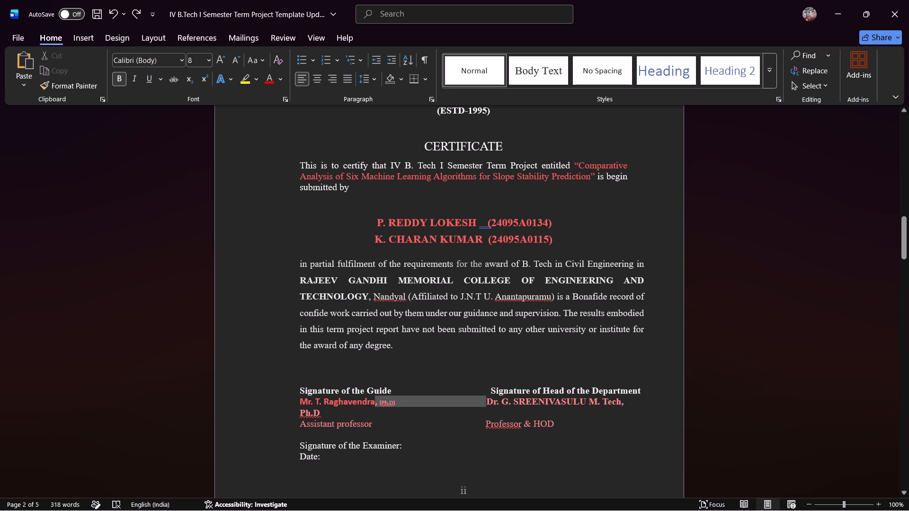
drag(370, 405, 302, 401)
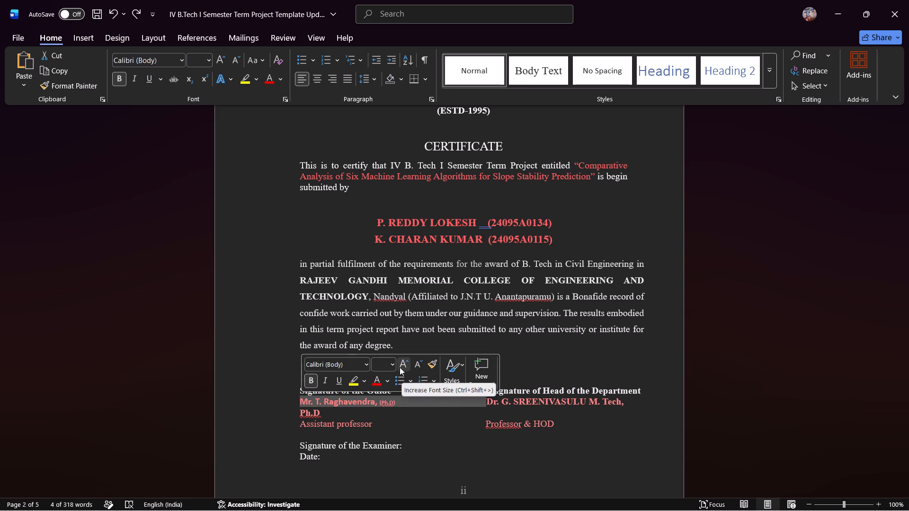
click(523, 396)
drag(525, 402, 539, 403)
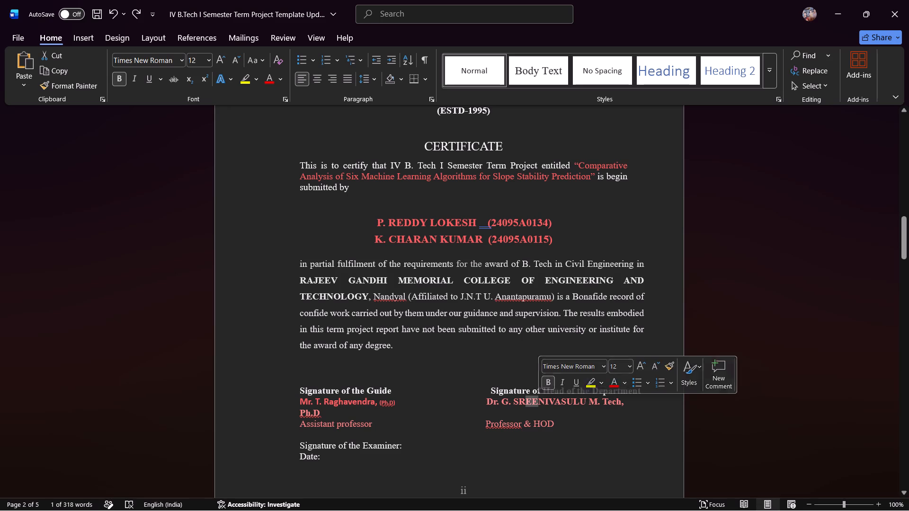
drag(395, 406, 298, 402)
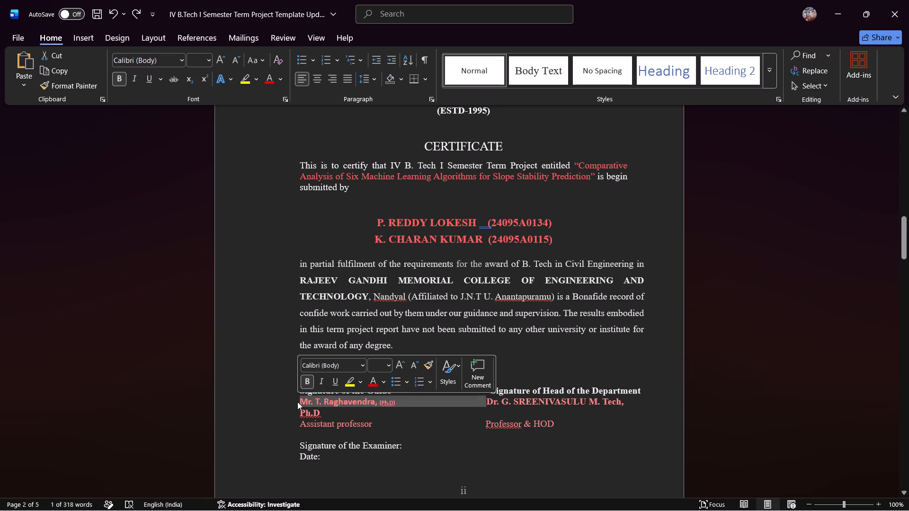
click(387, 370)
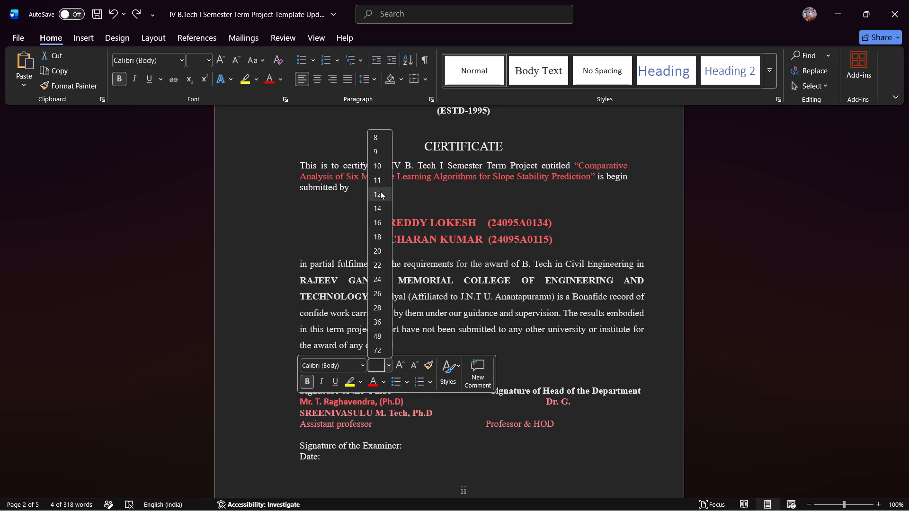
click(380, 191)
click(433, 421)
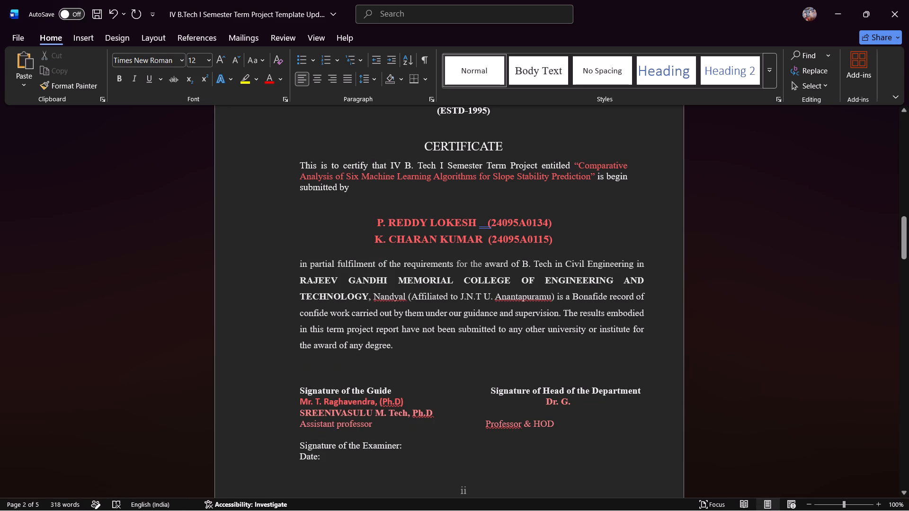
Delete the surplus spaces before the head of department's name so that the name and Ph.D fit on one line.
click(541, 402)
key(BackSpace)
key(BackSpace)
key(BackSpace)
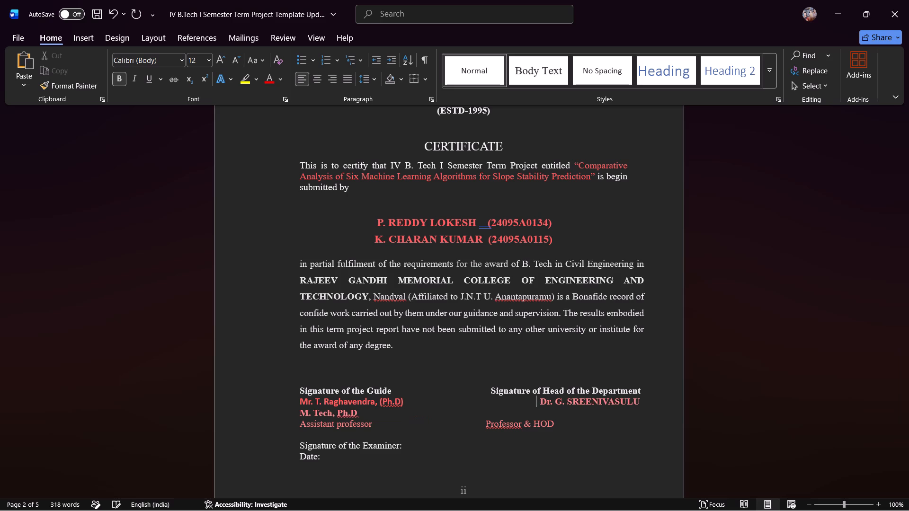
key(BackSpace)
key(BackSpace)
key(BackSpace)
key(BackSpace)
key(BackSpace)
key(BackSpace)
key(BackSpace)
key(BackSpace)
key(BackSpace)
key(BackSpace)
key(BackSpace)
key(BackSpace)
key(BackSpace)
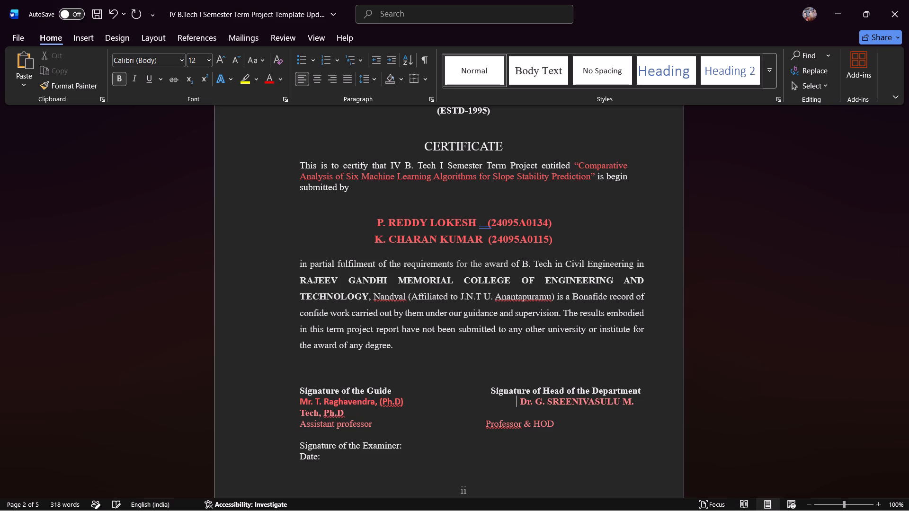
key(BackSpace)
key(BackSpace)
key(BackSpace)
key(BackSpace)
key(BackSpace)
key(BackSpace)
key(BackSpace)
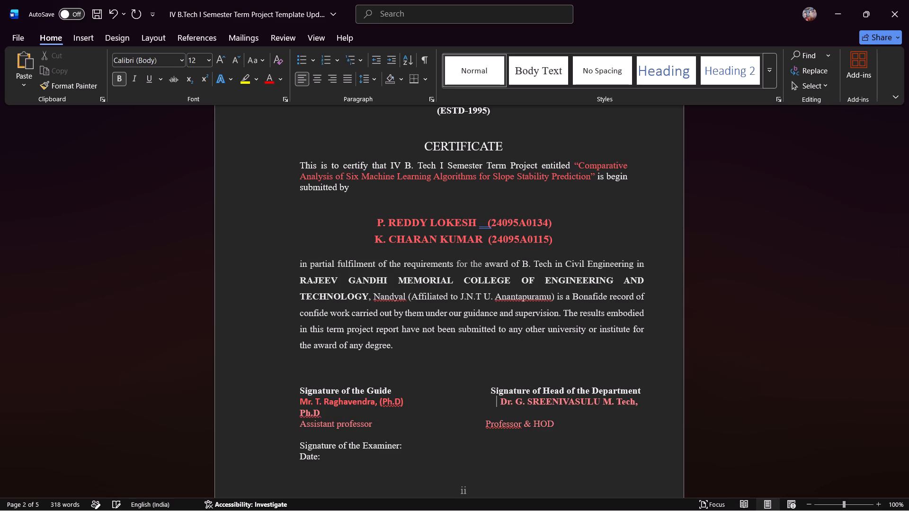
key(BackSpace)
key(BackSpace)
key(BackSpace)
key(BackSpace)
key(BackSpace)
key(BackSpace)
key(BackSpace)
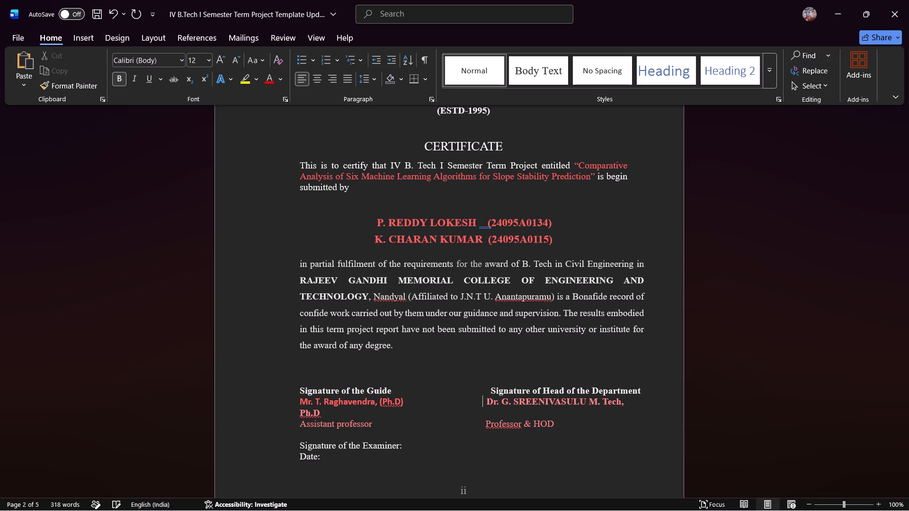
key(BackSpace)
key(BackSpace)
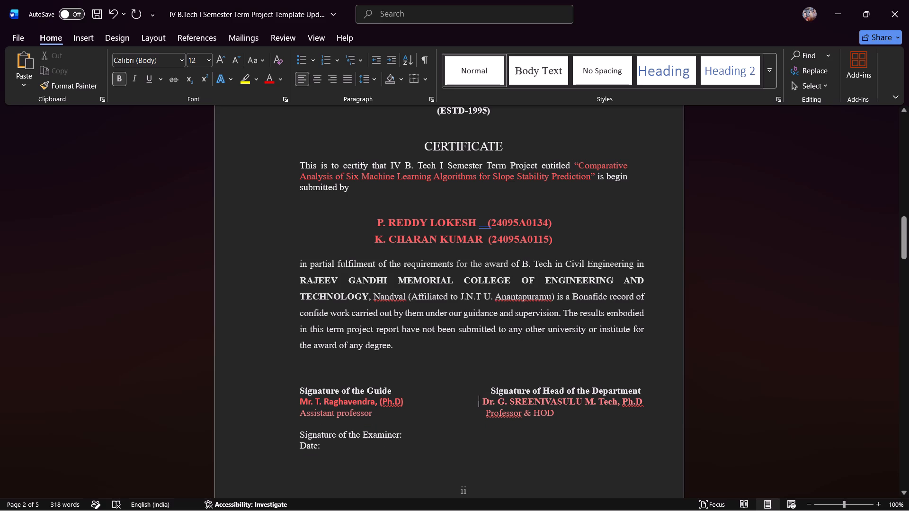
Change the font of the guide's name and qualification to Times New Roman.
drag(402, 403, 307, 402)
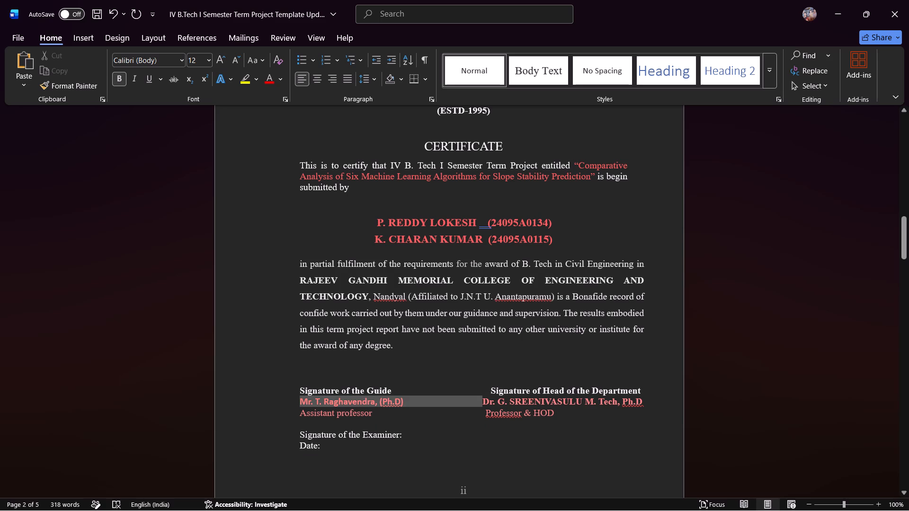
drag(307, 402, 306, 402)
click(367, 368)
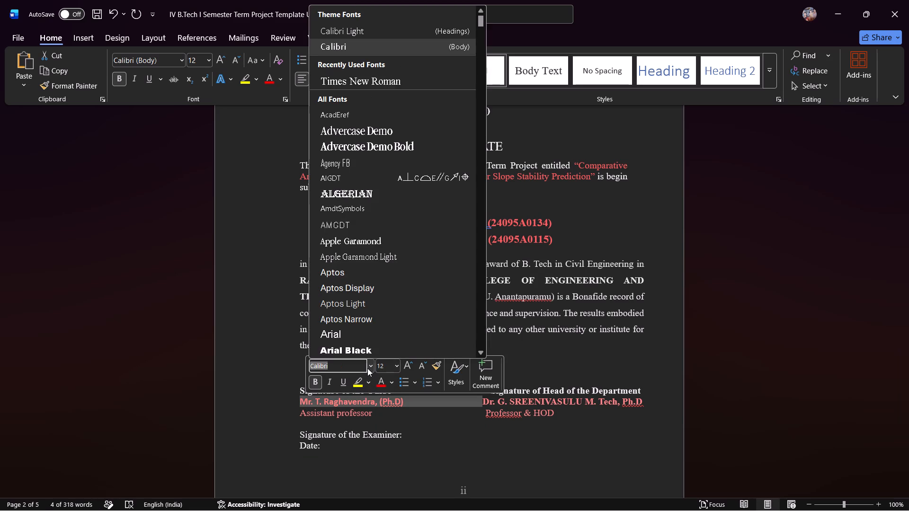
click(384, 84)
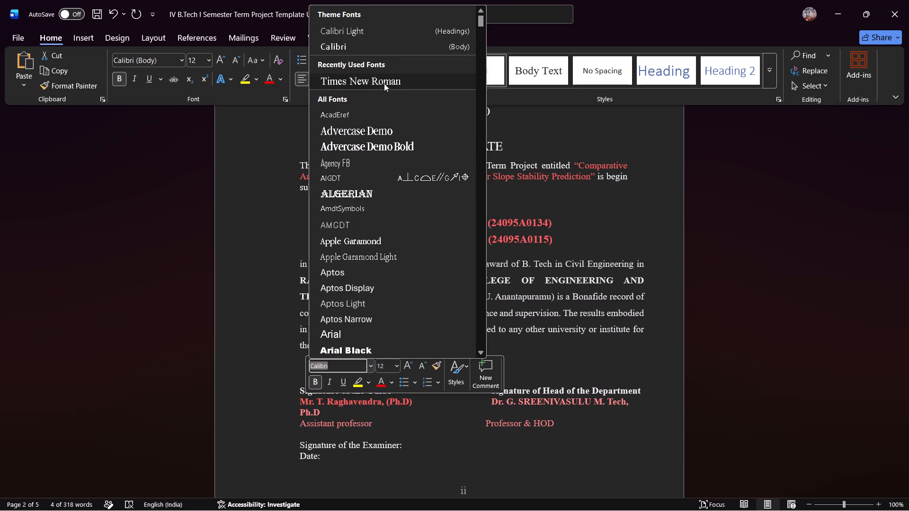
click(457, 405)
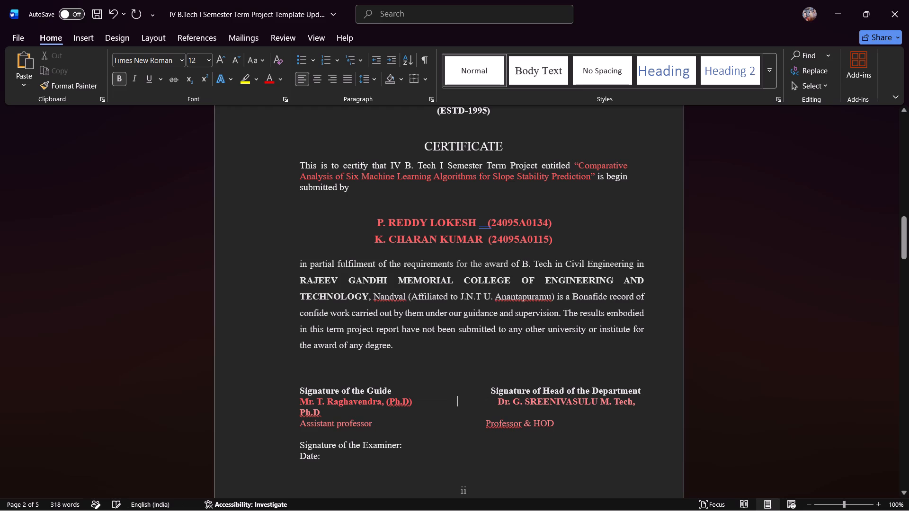
Delete the remaining surplus spaces before the head of department's name so it fits on one line with Ph.D, and save the document.
click(499, 404)
key(BackSpace)
key(BackSpace)
key(BackSpace)
key(BackSpace)
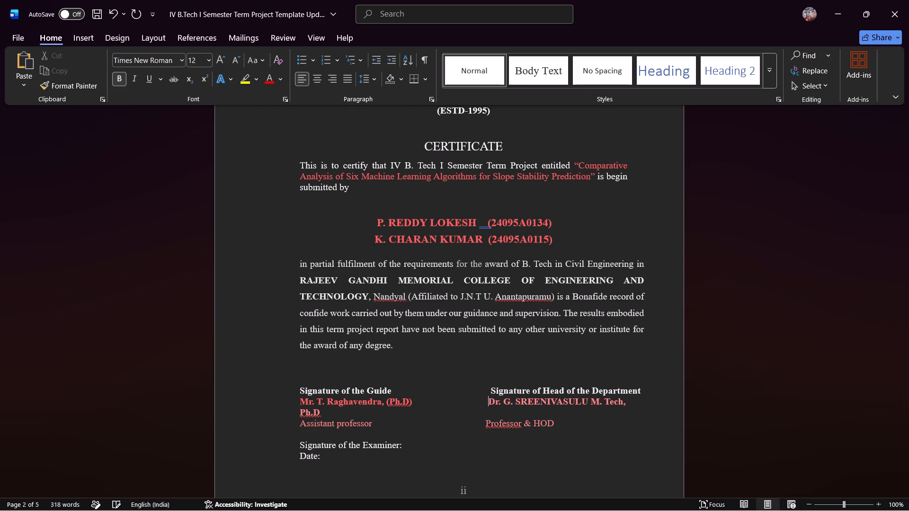
key(BackSpace)
key(BackSpace)
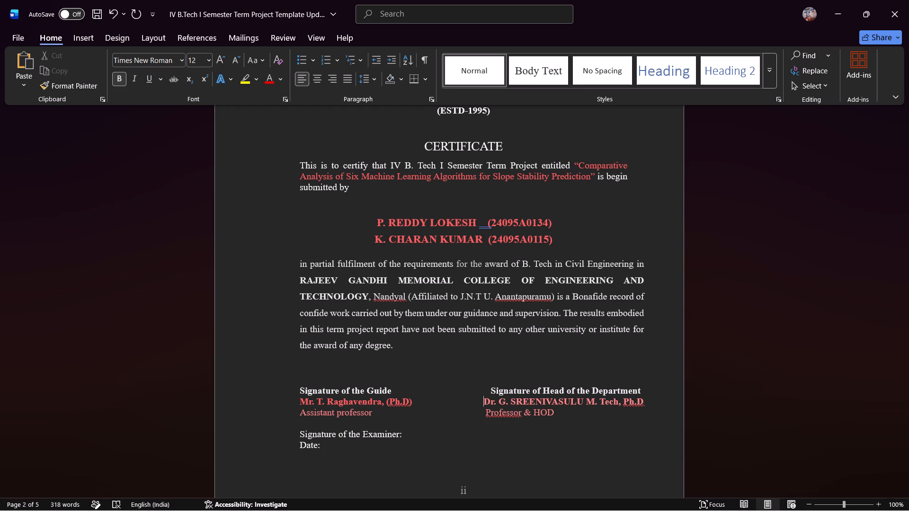
key(ctrl+s)
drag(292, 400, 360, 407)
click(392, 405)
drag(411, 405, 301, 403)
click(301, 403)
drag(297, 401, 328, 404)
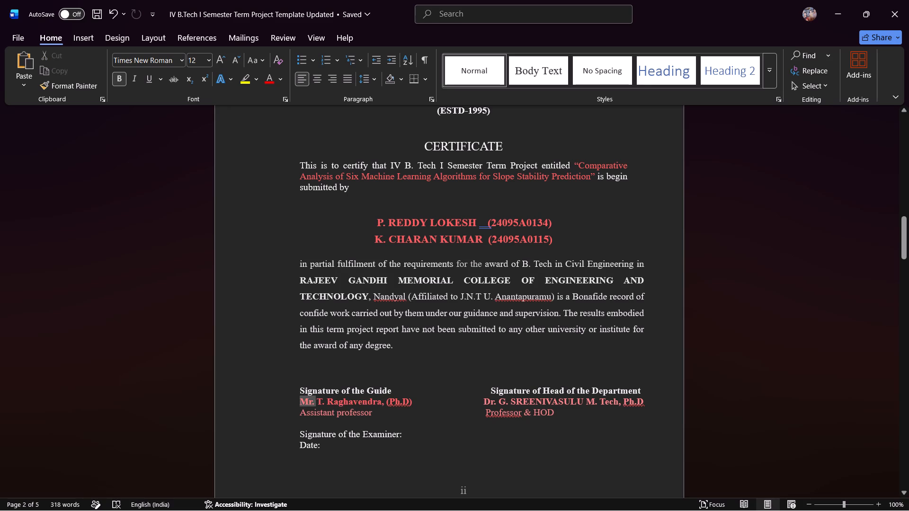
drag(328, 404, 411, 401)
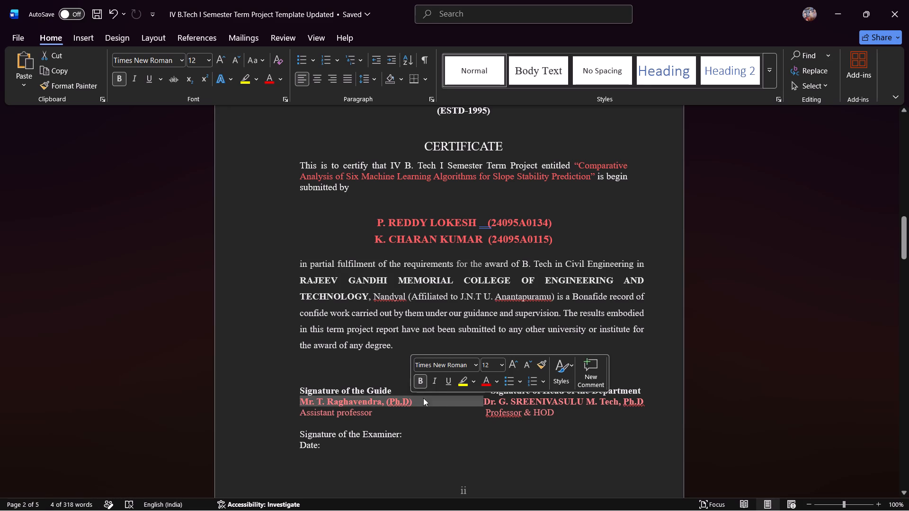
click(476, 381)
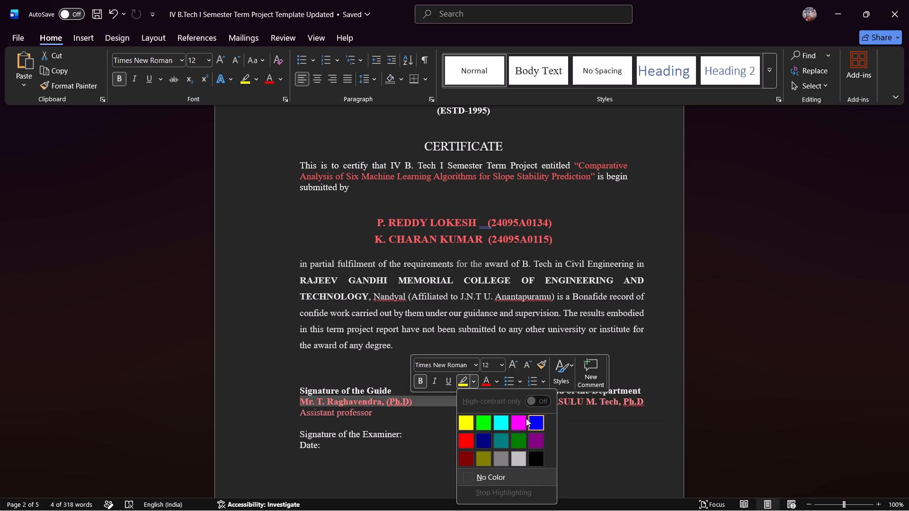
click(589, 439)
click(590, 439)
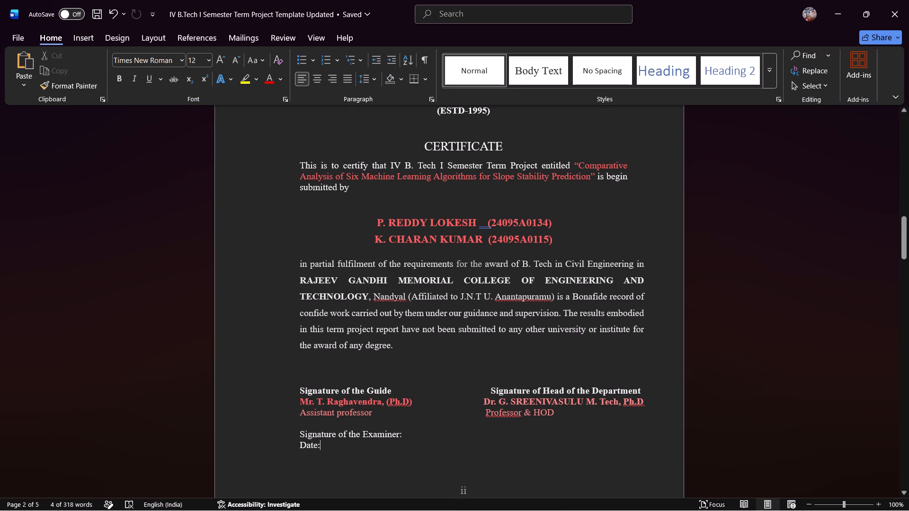
Save the term project template.
key(ctrl+s)
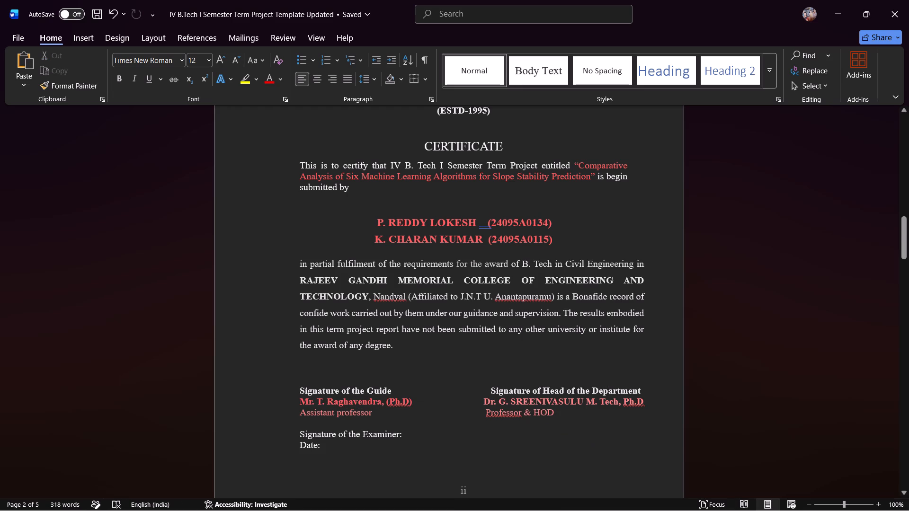
Minimise the template, the "final one" document and the browser to get to the Downloads folder.
scroll(592, 439, down, 12)
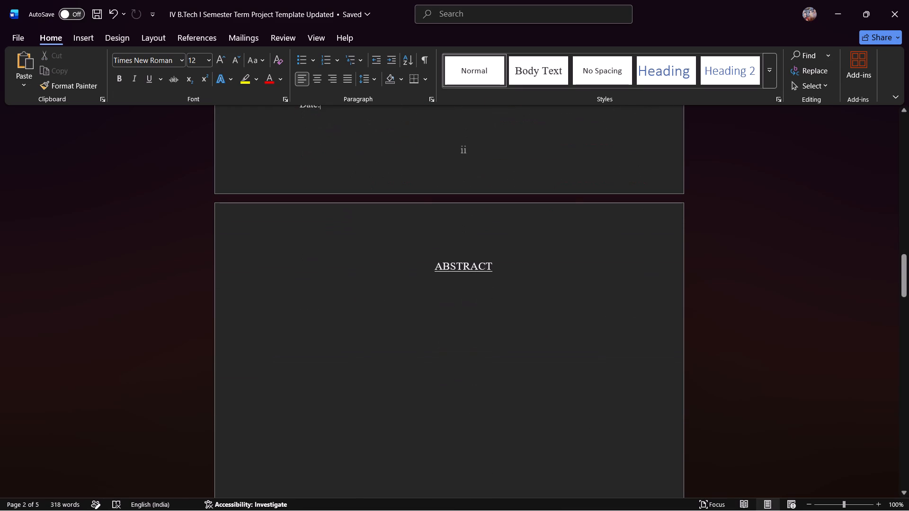
click(836, 0)
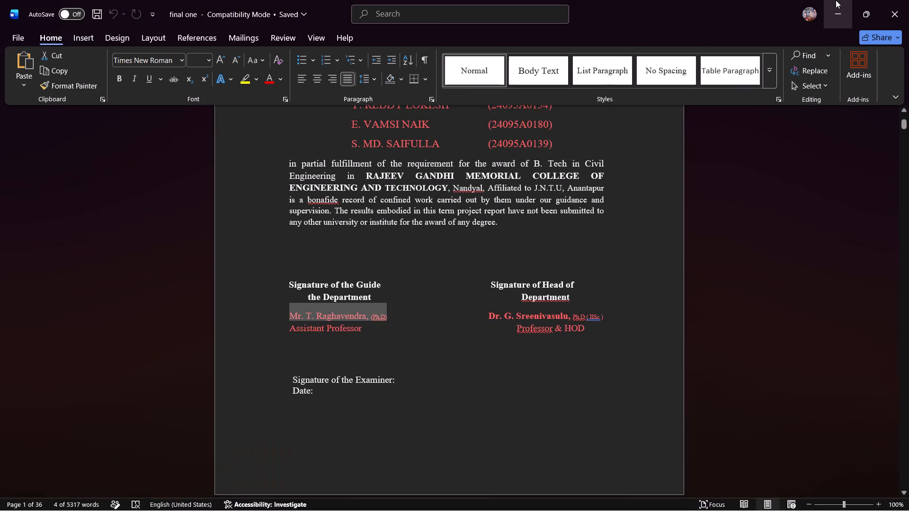
click(836, 0)
click(836, 0)
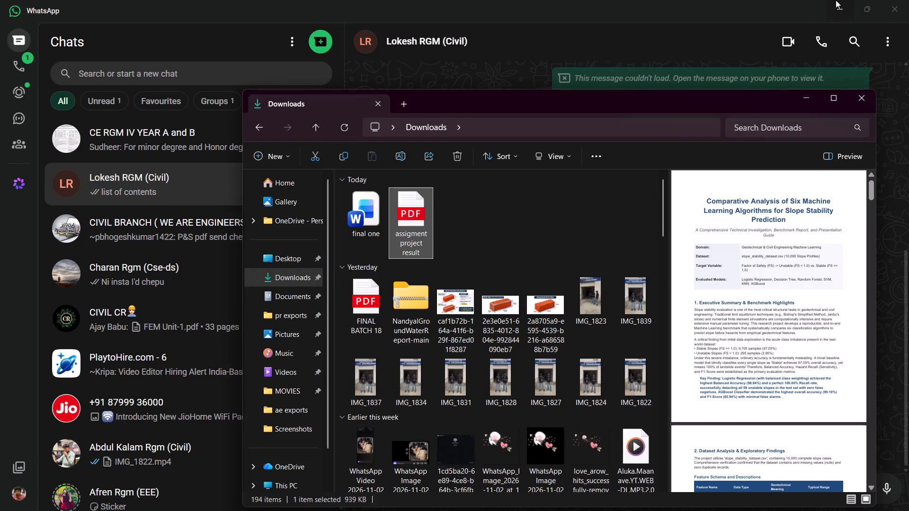
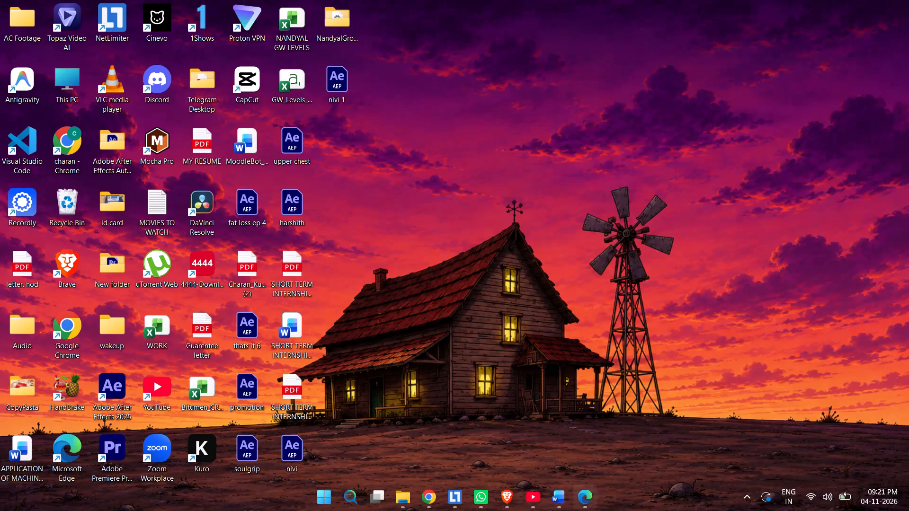
Switch to the "final one" document in Word and copy all the body paragraphs of its Acknowledgement page.
click(586, 510)
scroll(459, 245, up, 7)
scroll(459, 245, down, 1)
scroll(459, 245, up, 2)
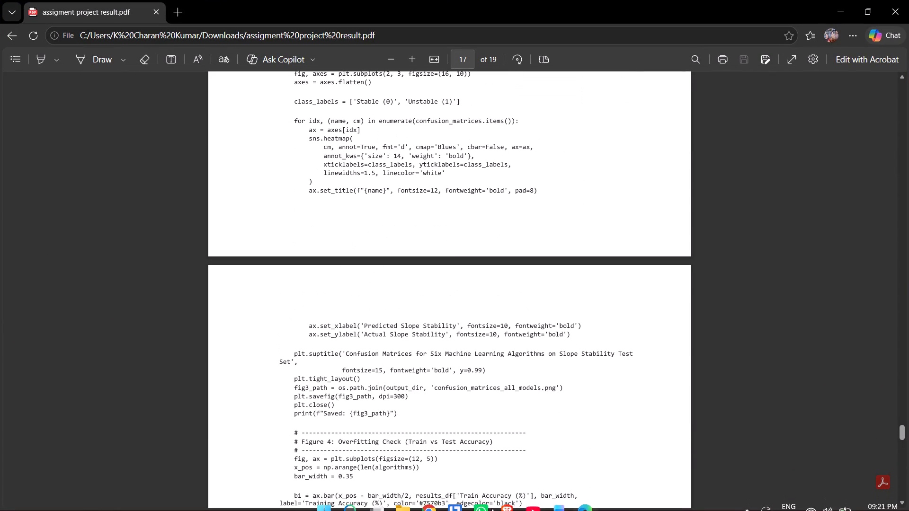
click(589, 445)
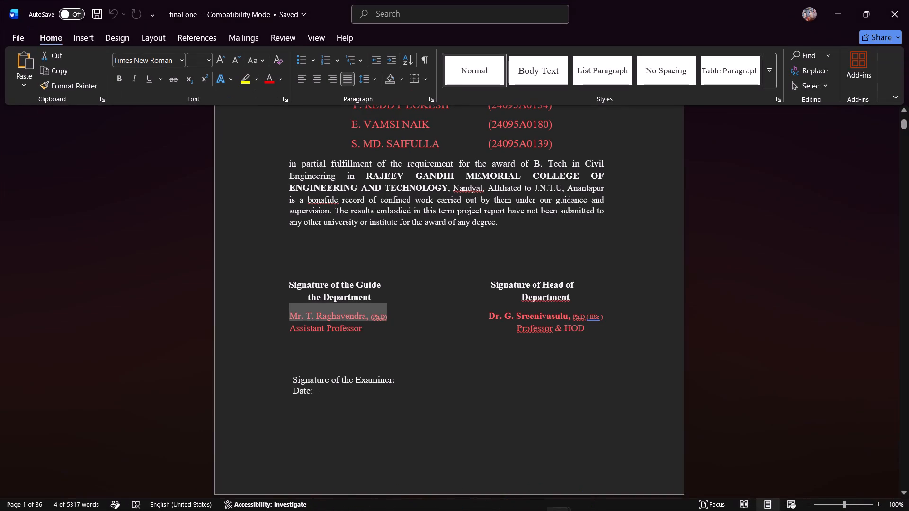
scroll(903, 423, up, 4)
scroll(903, 423, down, 20)
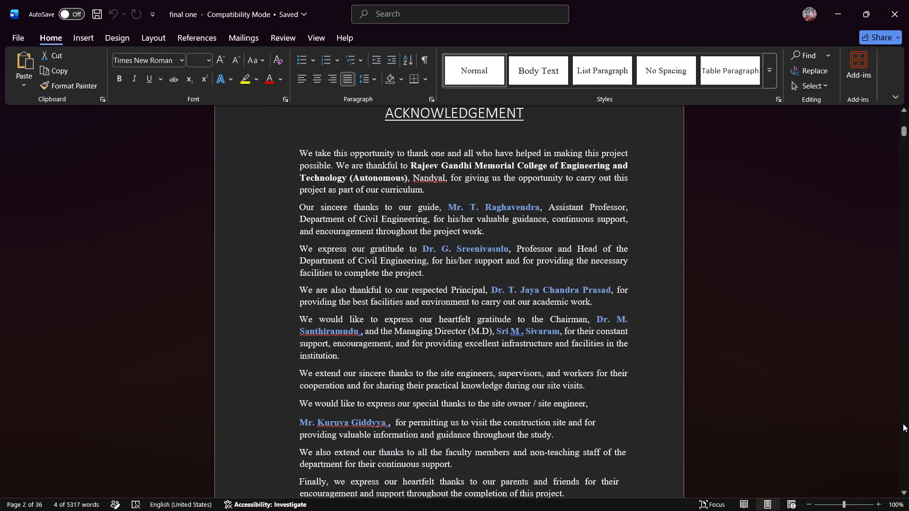
scroll(823, 384, down, 3)
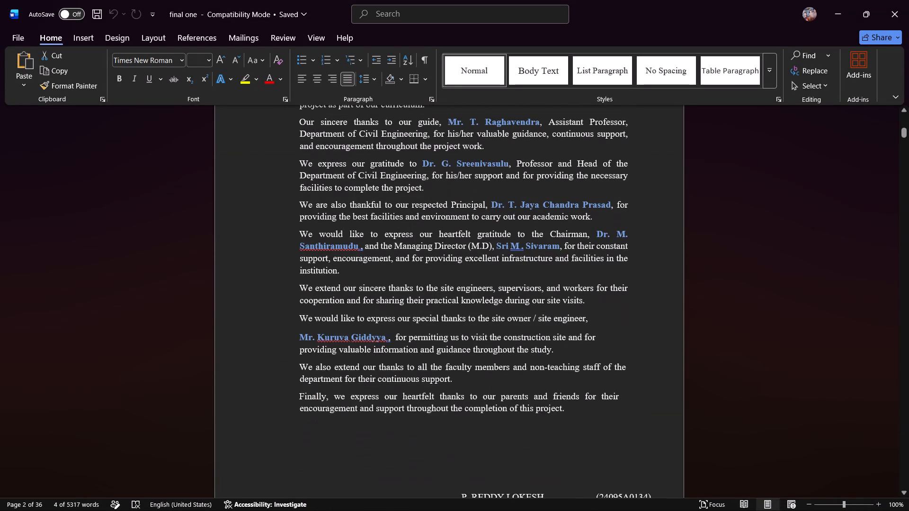
scroll(823, 384, up, 2)
drag(599, 480, 554, 448)
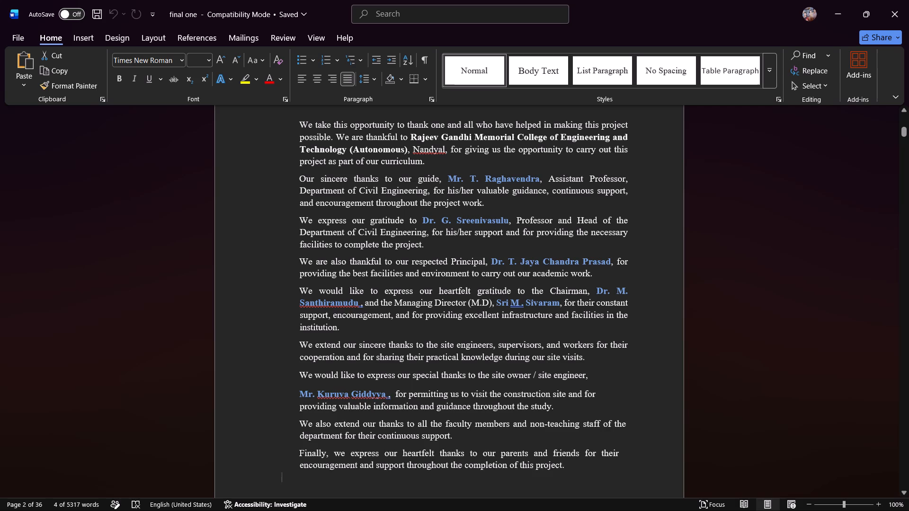
drag(554, 448, 307, 231)
scroll(409, 363, up, 4)
key(ctrl+c)
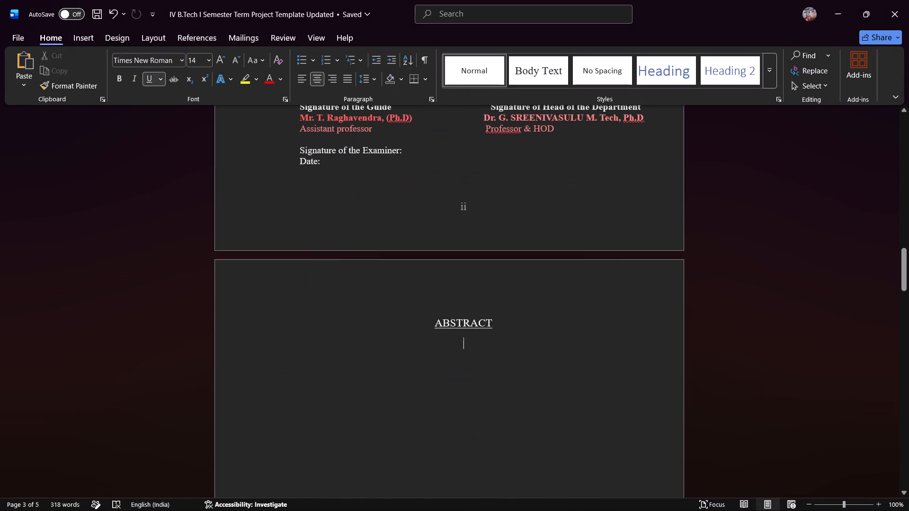
scroll(544, 448, down, 2)
scroll(544, 448, up, 1)
scroll(544, 448, down, 2)
scroll(544, 448, up, 3)
key(ctrl+v)
scroll(538, 281, up, 5)
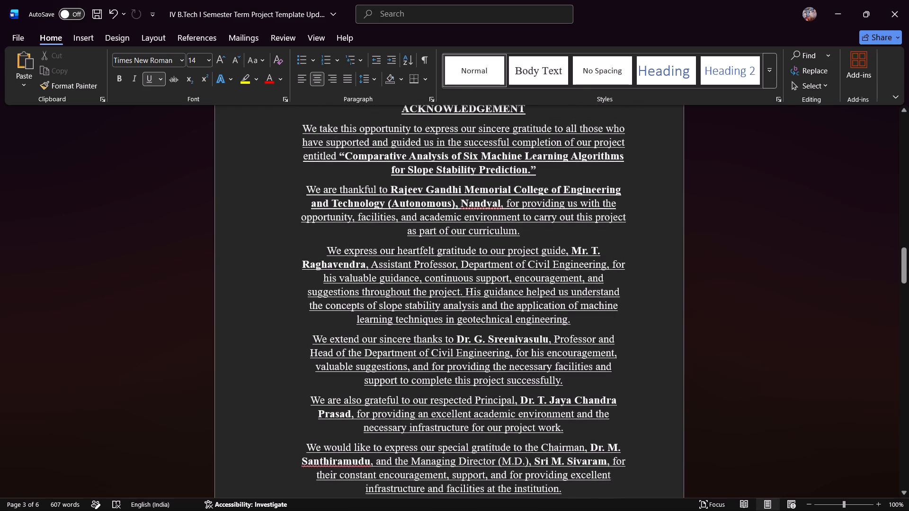
Remove the underline from the entire pasted acknowledgement, from its heading to the closing paragraph.
scroll(537, 277, up, 1)
scroll(537, 277, down, 1)
scroll(261, 93, up, 1)
click(146, 79)
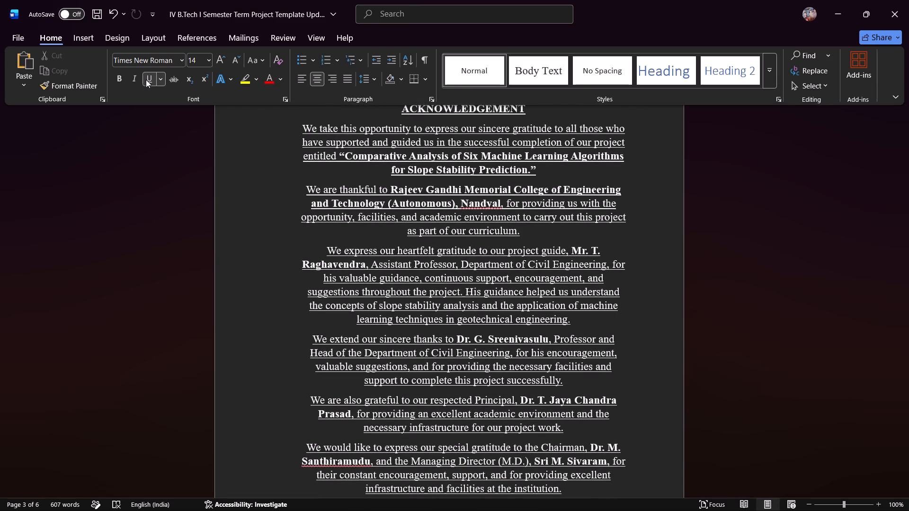
click(145, 79)
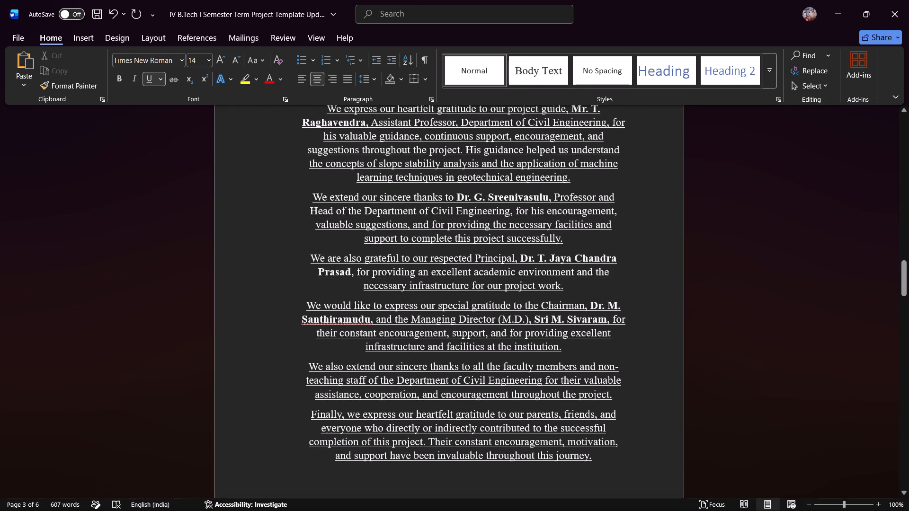
scroll(611, 461, down, 4)
drag(604, 351, 505, 285)
scroll(525, 295, up, 4)
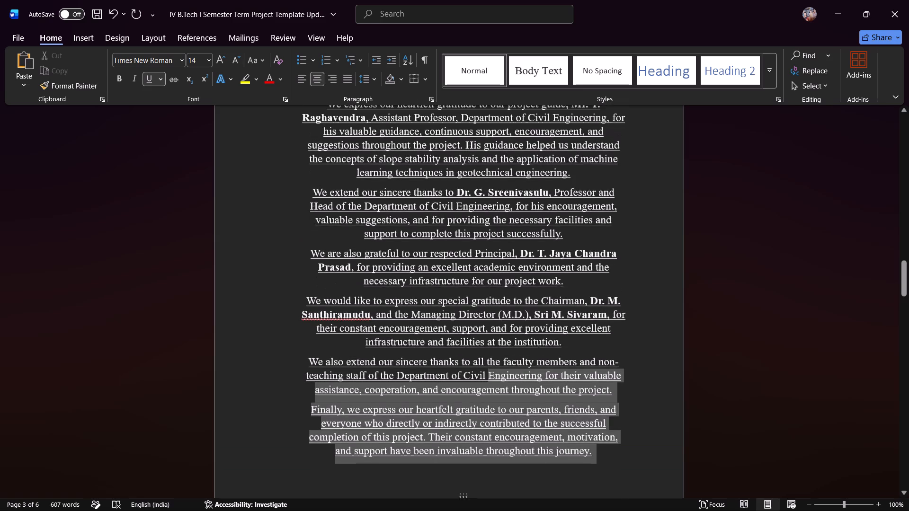
drag(505, 285, 328, 176)
scroll(458, 248, up, 4)
scroll(363, 181, up, 3)
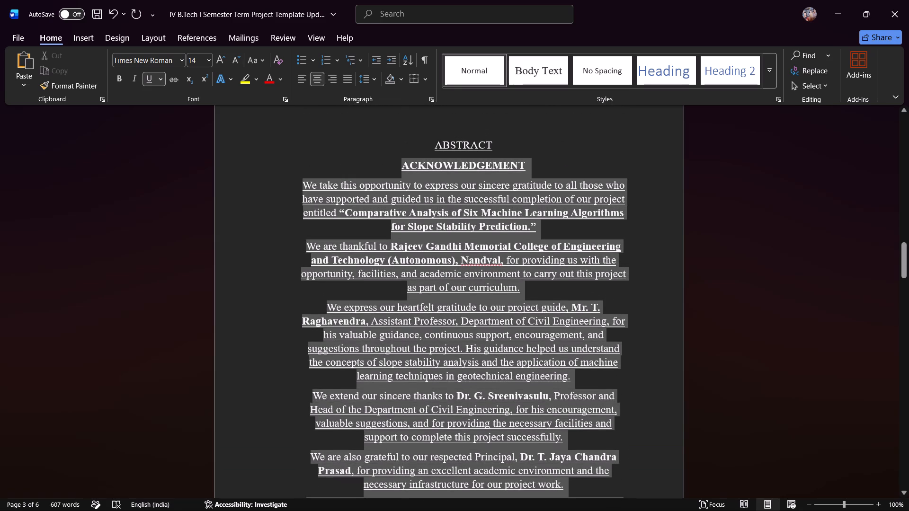
drag(328, 176, 312, 176)
click(356, 155)
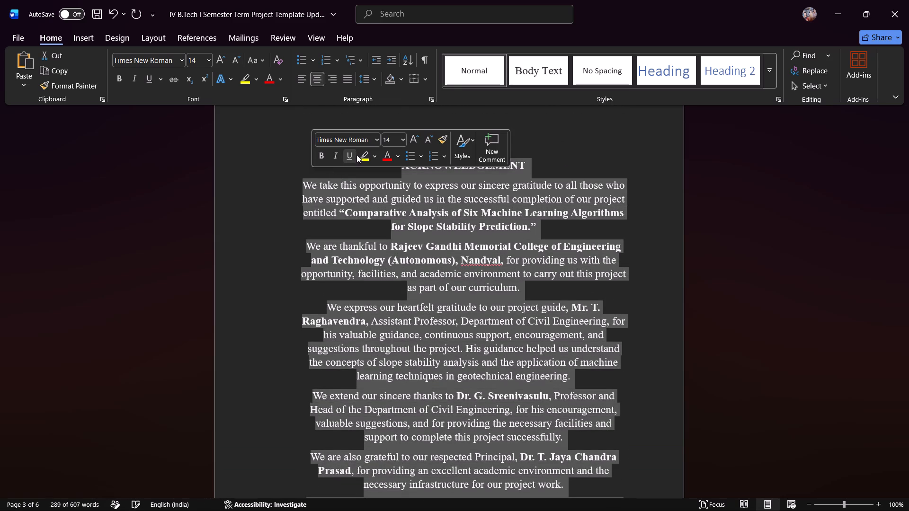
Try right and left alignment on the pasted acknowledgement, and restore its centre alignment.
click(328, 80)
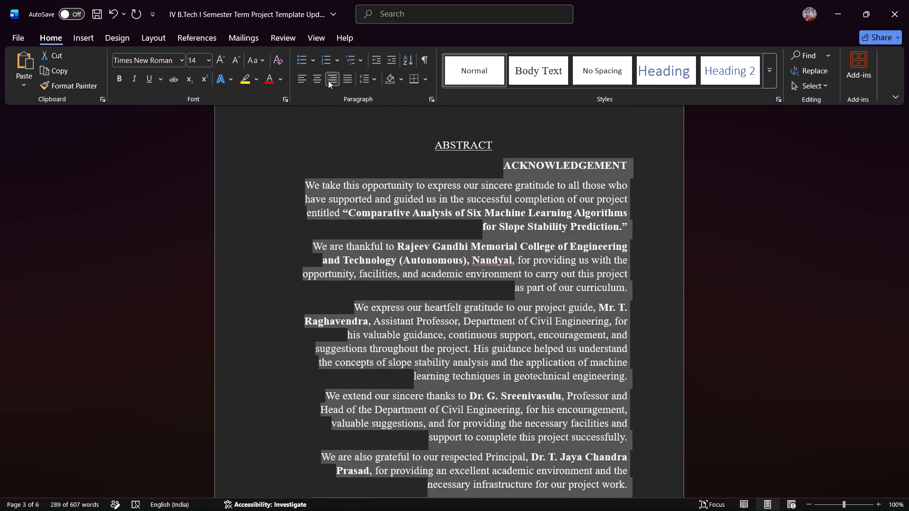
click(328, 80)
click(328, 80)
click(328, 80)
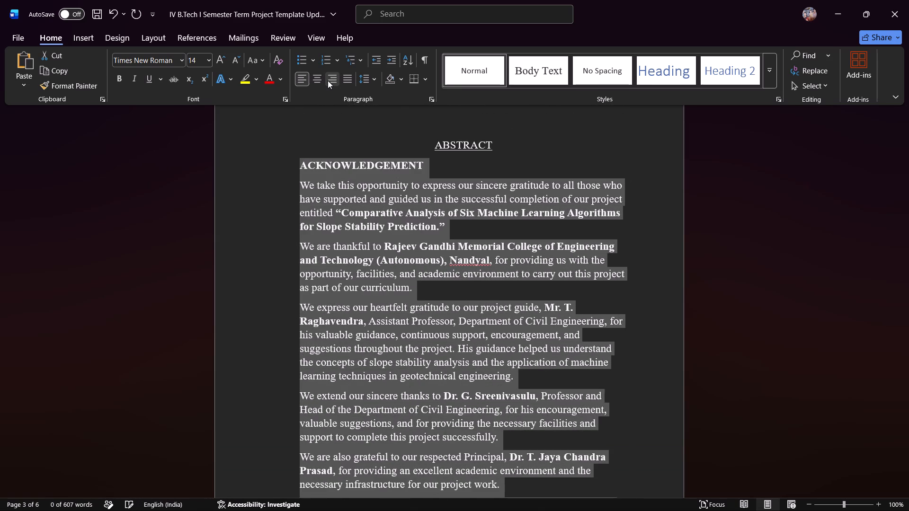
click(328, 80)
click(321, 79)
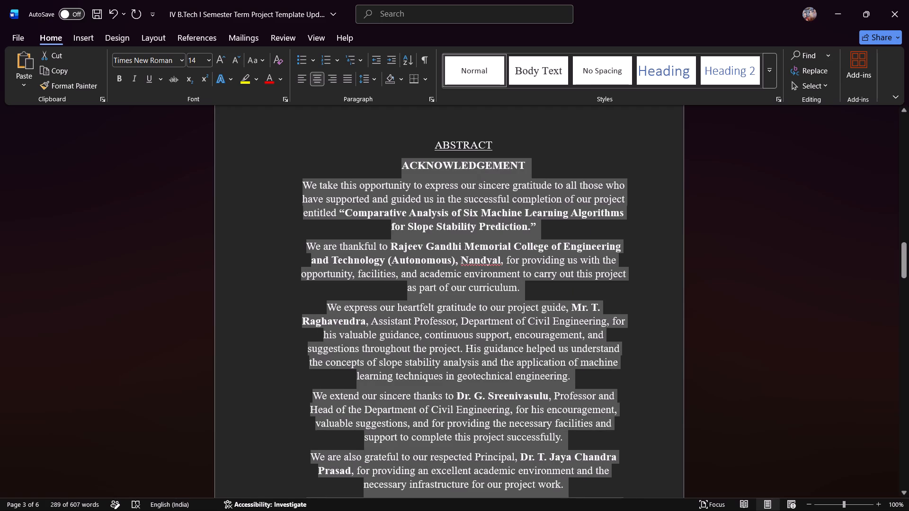
Underline the ACKNOWLEDGEMENT heading.
click(501, 150)
drag(526, 162, 412, 162)
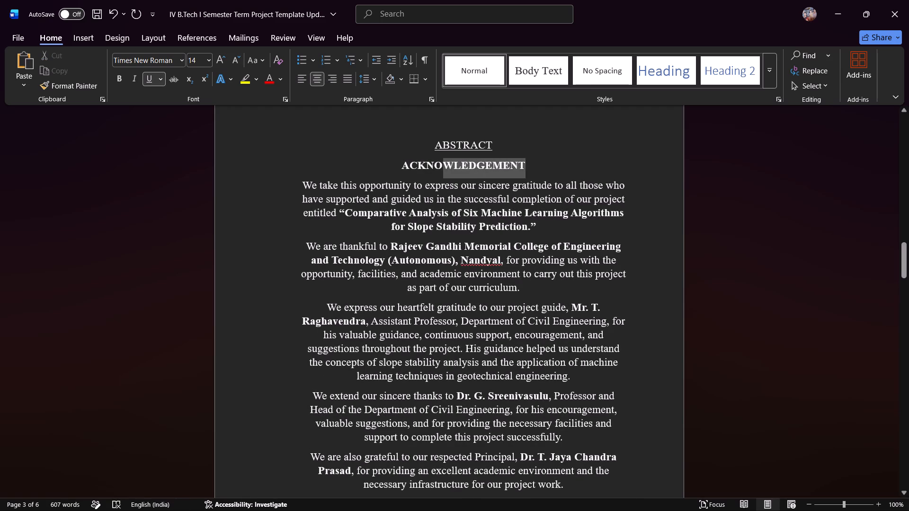
drag(412, 162, 396, 162)
click(433, 148)
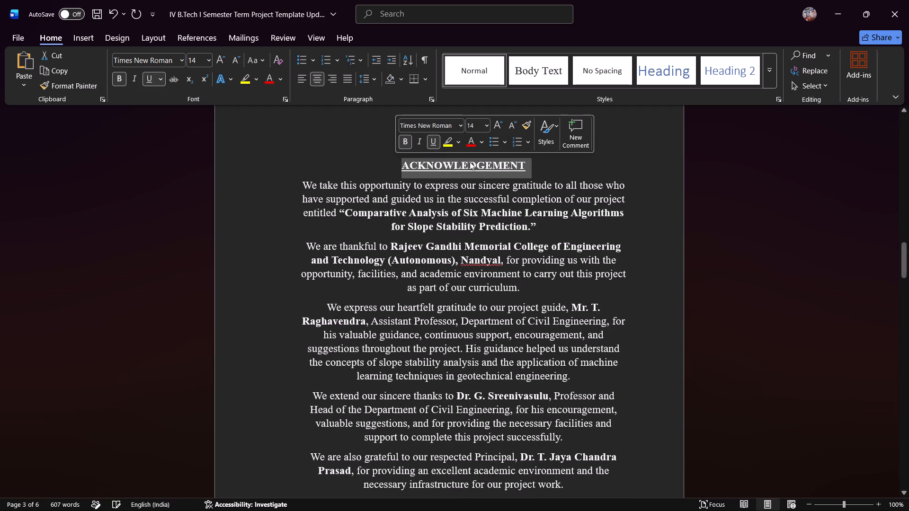
click(553, 173)
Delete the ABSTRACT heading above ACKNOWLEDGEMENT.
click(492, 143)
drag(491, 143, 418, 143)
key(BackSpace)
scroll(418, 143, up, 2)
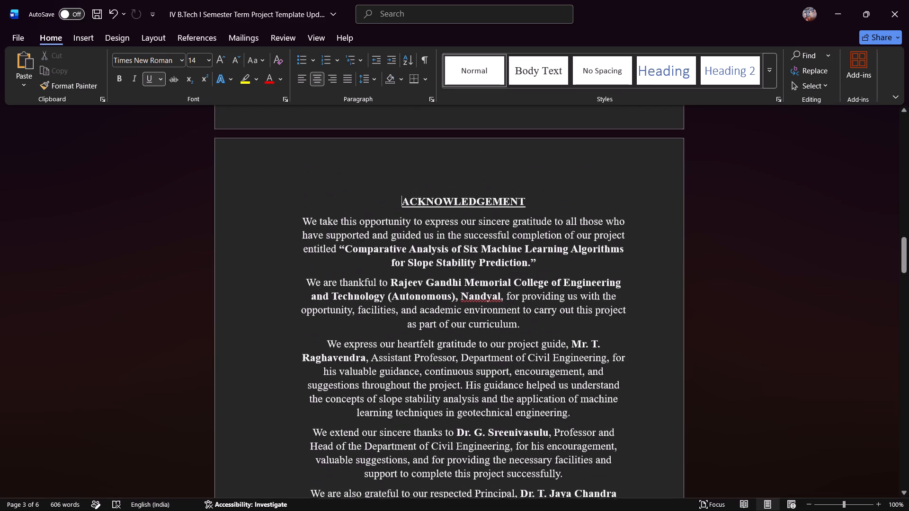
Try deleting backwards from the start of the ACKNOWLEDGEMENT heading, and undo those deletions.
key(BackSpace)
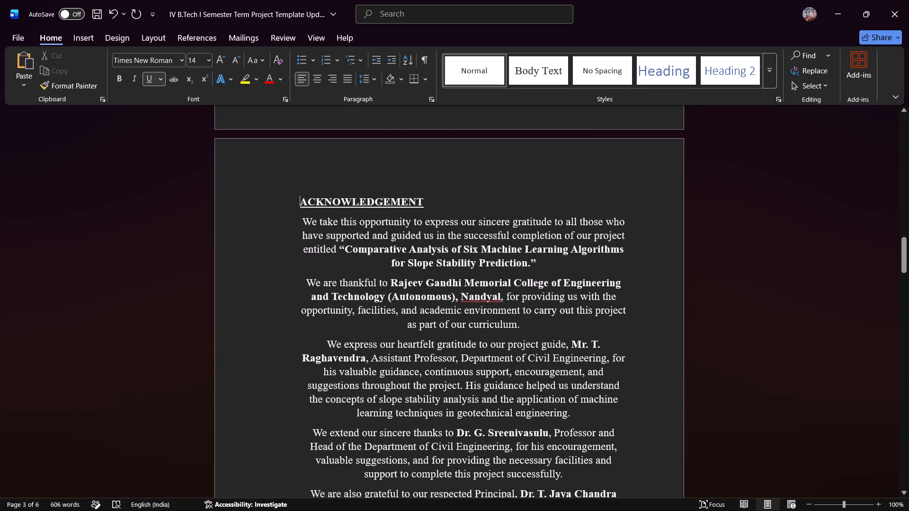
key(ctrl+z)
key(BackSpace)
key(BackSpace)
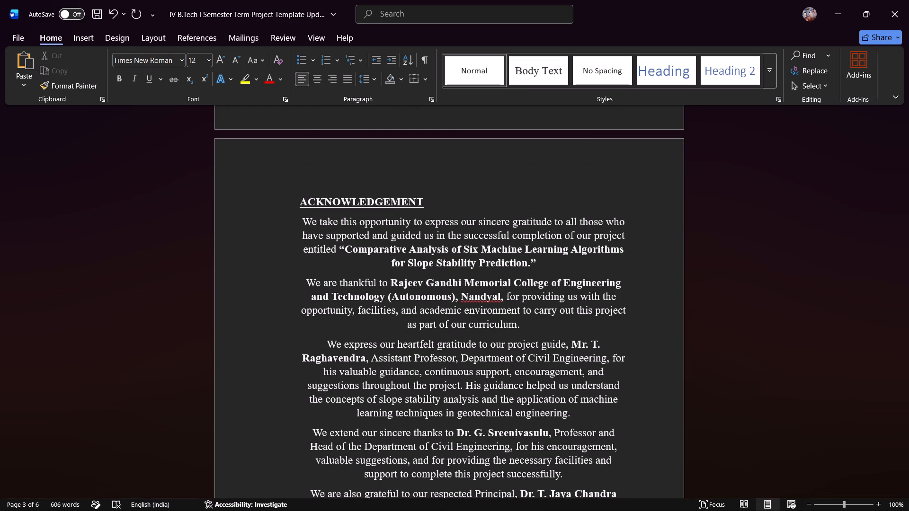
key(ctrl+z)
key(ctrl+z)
Check the font formatting of the ACKNOWLEDGEMENT heading in the "final one" document.
scroll(487, 249, down, 2)
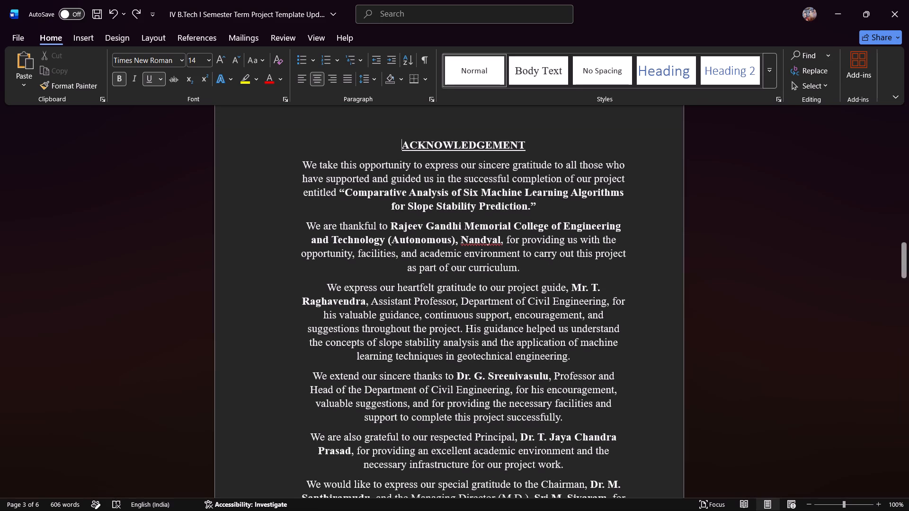
click(576, 497)
click(576, 497)
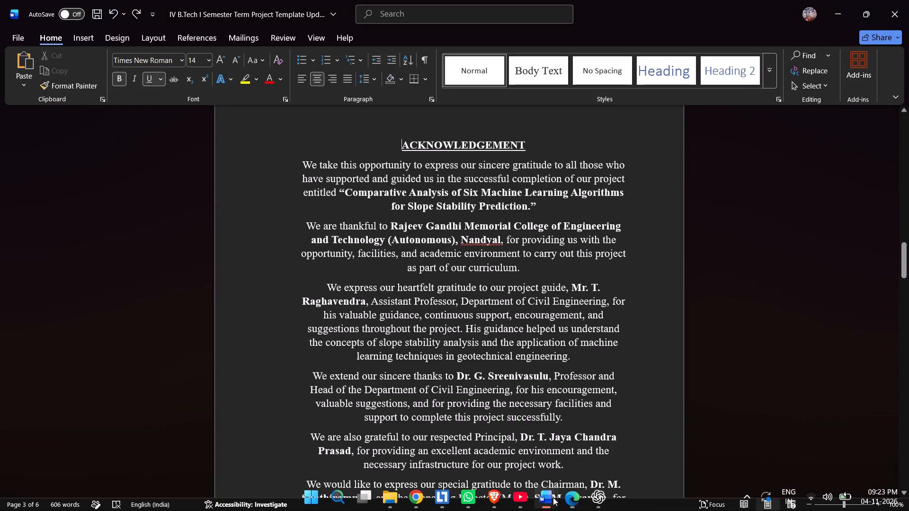
click(547, 497)
click(601, 448)
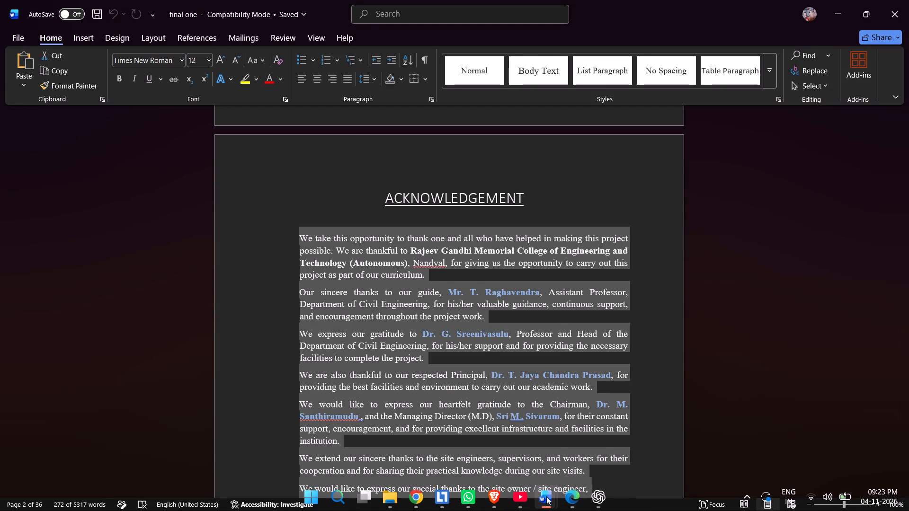
click(546, 496)
click(523, 448)
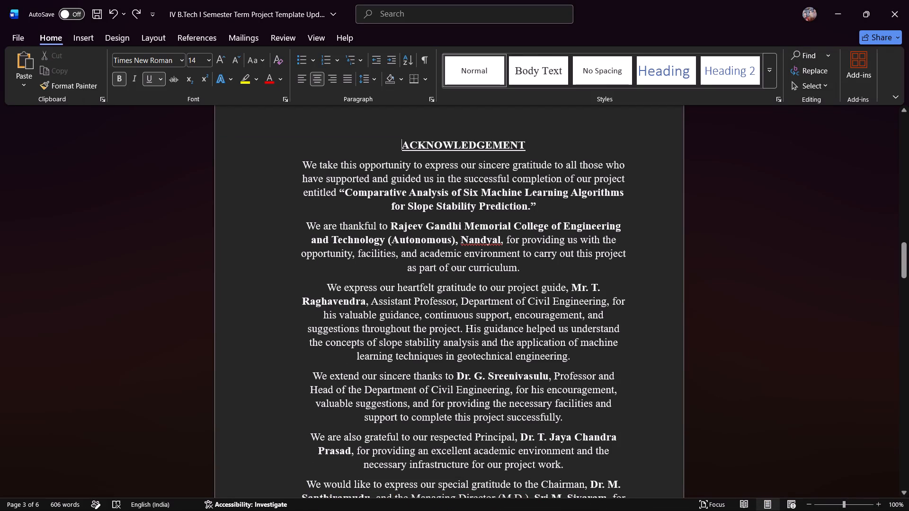
click(541, 499)
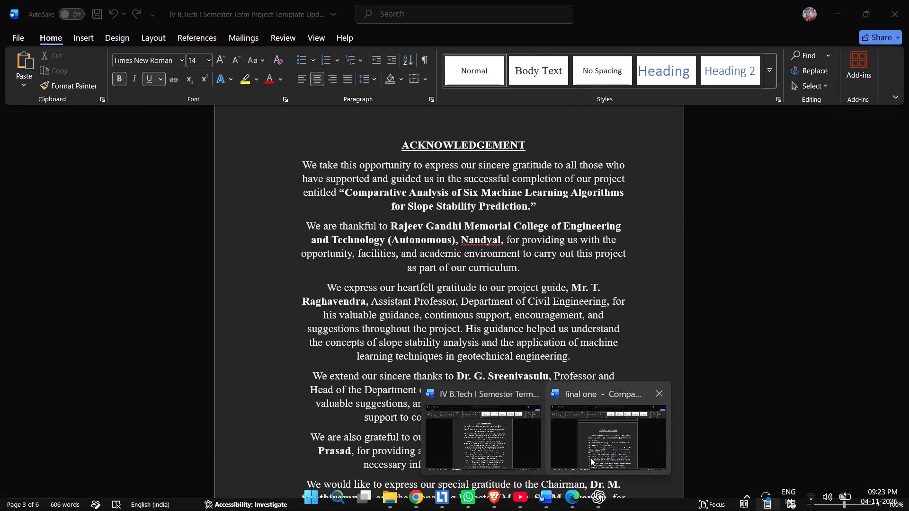
click(593, 448)
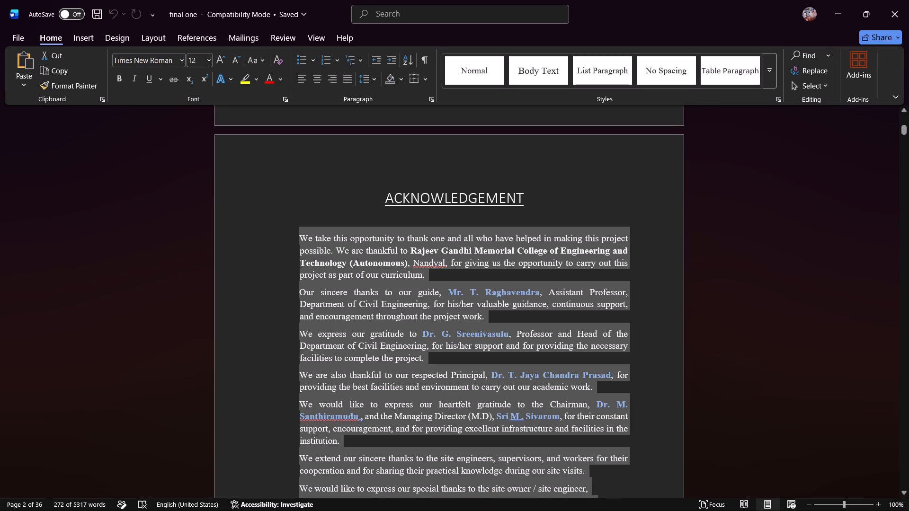
drag(381, 198, 539, 203)
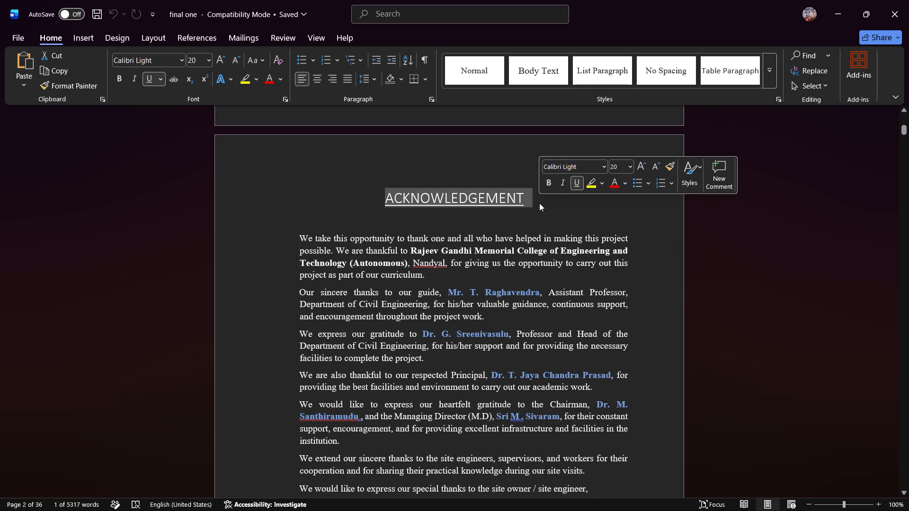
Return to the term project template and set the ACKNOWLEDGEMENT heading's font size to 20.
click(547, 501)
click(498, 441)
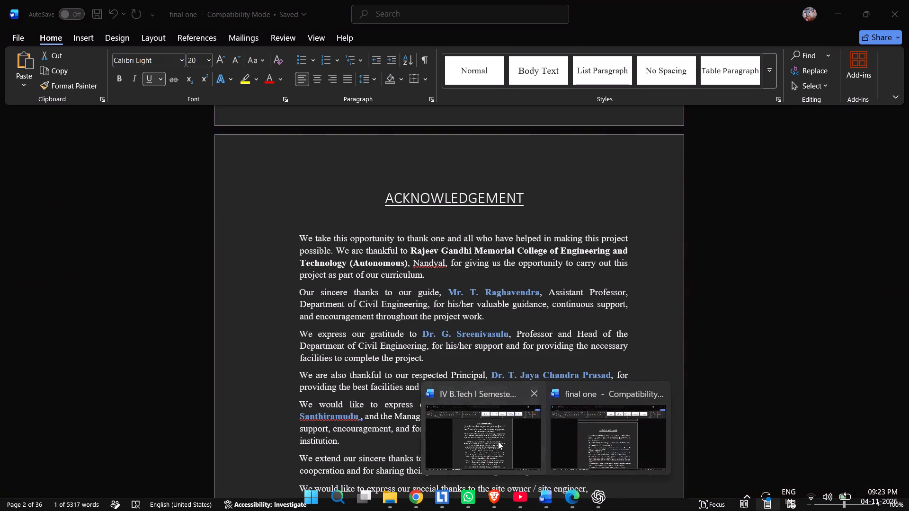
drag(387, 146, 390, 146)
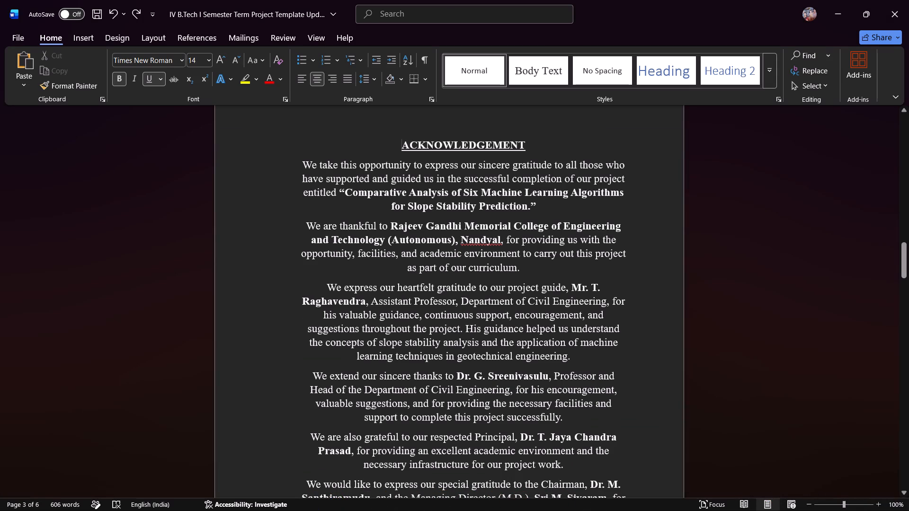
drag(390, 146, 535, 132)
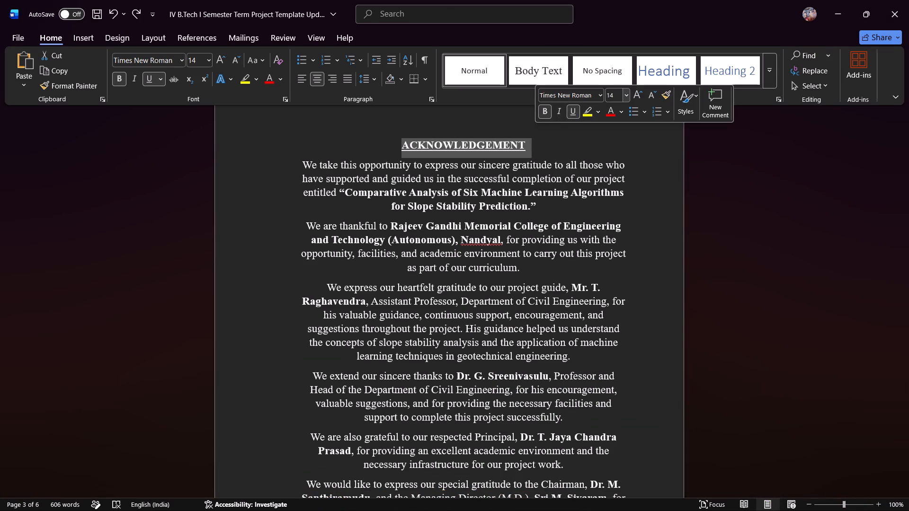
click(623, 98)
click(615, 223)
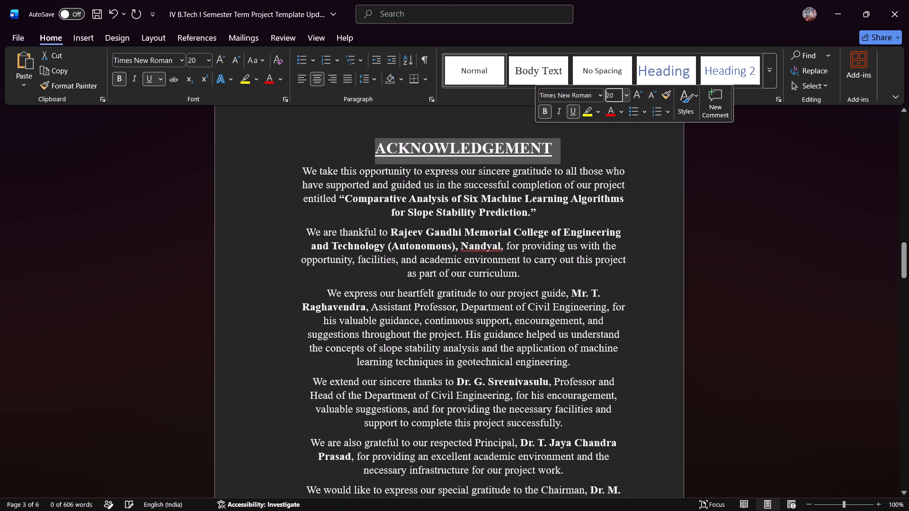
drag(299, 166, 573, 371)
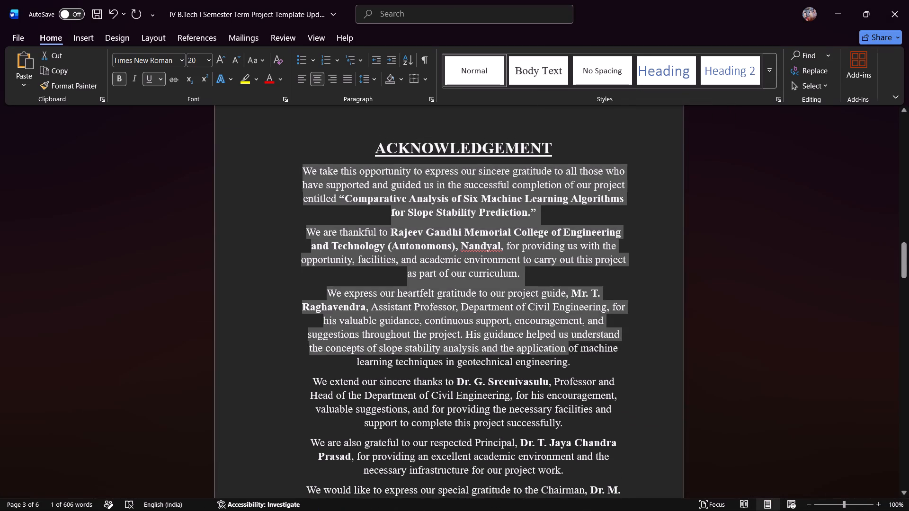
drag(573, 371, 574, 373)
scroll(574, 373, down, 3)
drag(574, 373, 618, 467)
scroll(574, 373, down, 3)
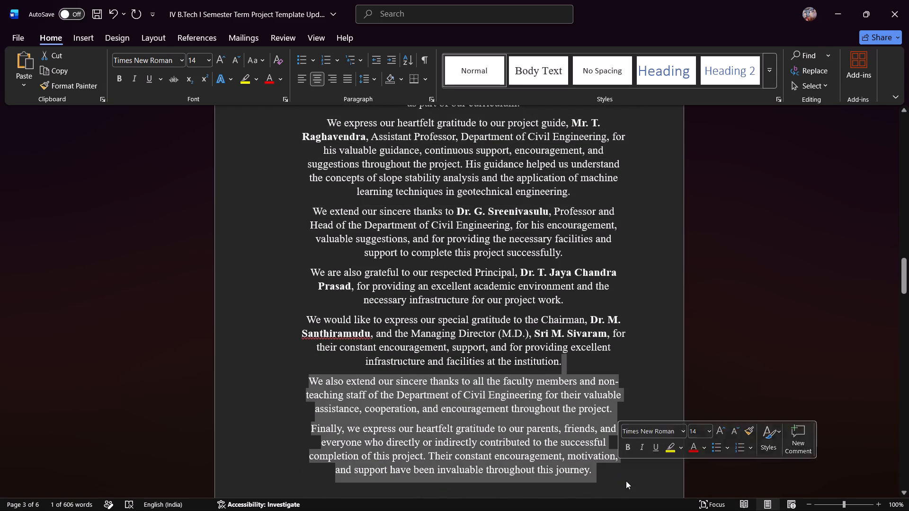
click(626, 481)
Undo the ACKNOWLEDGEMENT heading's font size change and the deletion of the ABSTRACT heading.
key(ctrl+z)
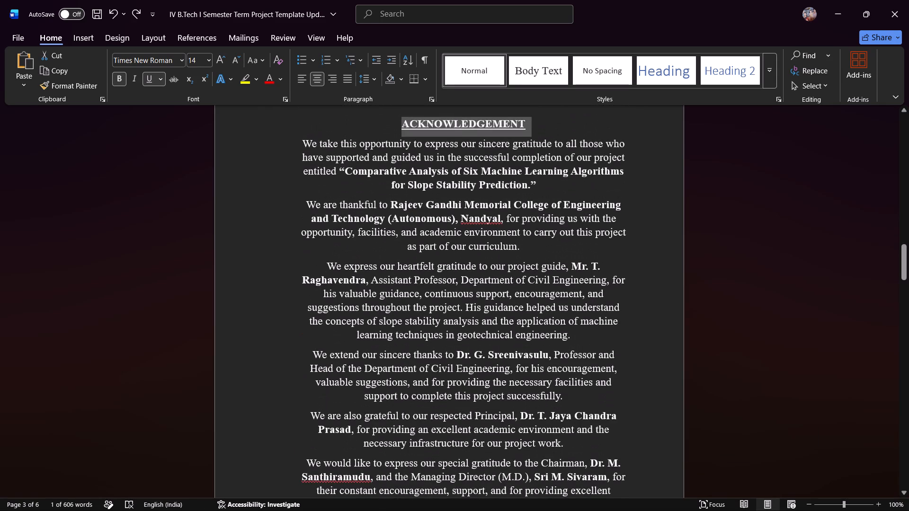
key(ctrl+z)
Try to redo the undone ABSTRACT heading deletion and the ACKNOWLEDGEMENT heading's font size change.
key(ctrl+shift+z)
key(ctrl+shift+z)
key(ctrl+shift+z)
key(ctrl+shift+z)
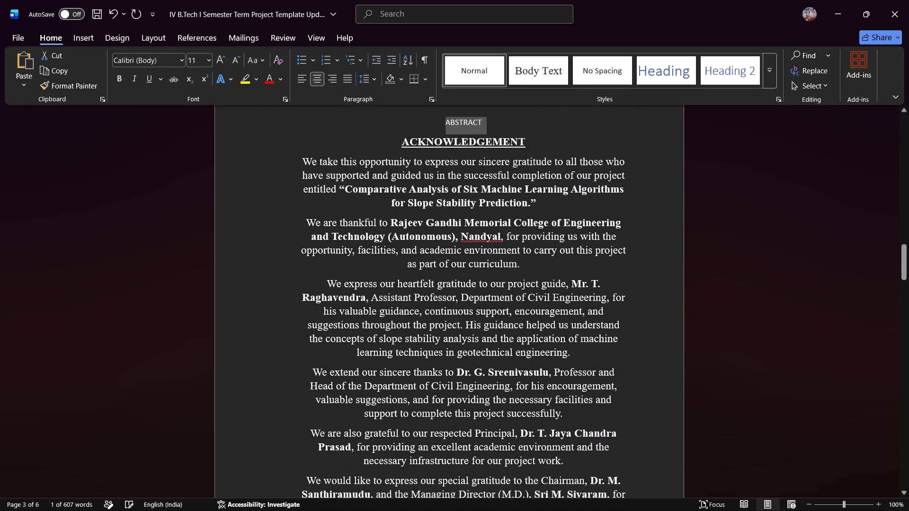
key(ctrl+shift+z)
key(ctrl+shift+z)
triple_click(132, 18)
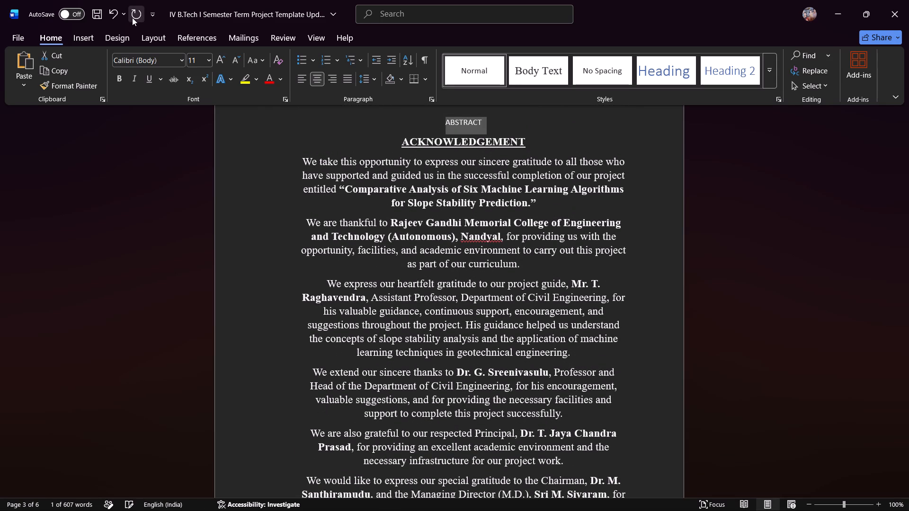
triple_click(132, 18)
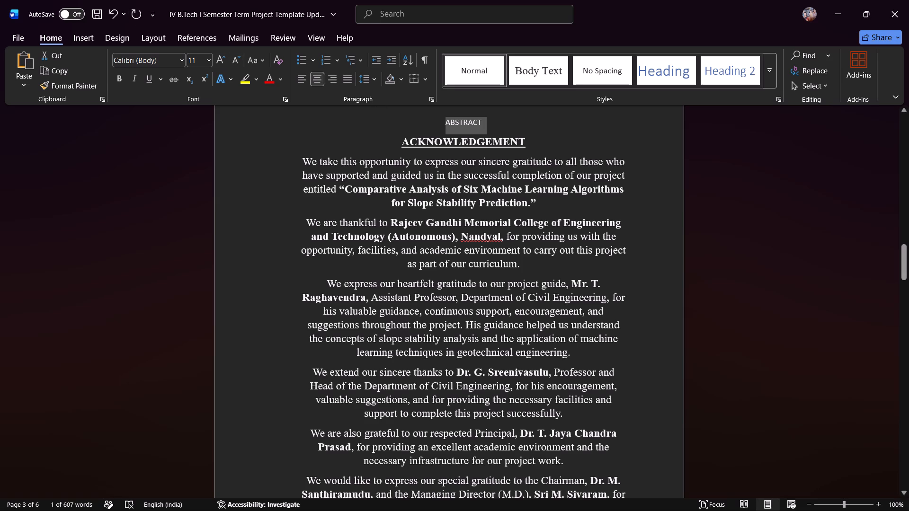
Delete the ABSTRACT line directly above the ACKNOWLEDGEMENT heading, keeping the ACKNOWLEDGEMENT heading at the top of the page.
click(402, 140)
key(BackSpace)
key(BackSpace)
key(BackSpace)
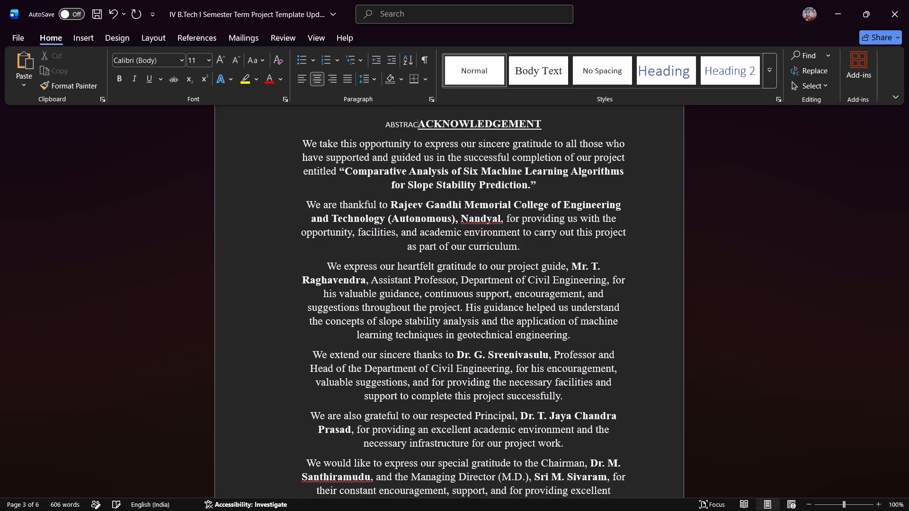
key(BackSpace)
key(BackSpace)
key(BackSpace)
key(BackSpace)
key(BackSpace)
key(BackSpace)
key(BackSpace)
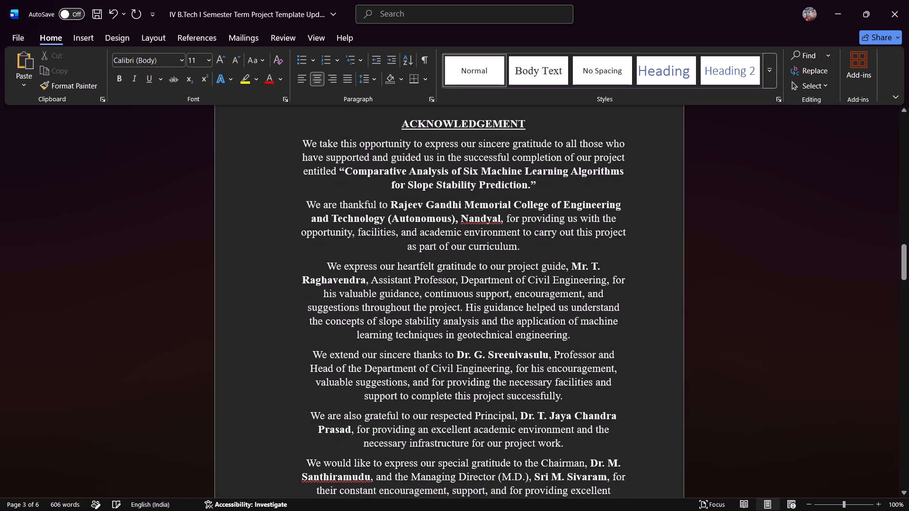
Set the ACKNOWLEDGEMENT heading's font size to 20.
scroll(402, 140, up, 4)
drag(393, 242, 562, 226)
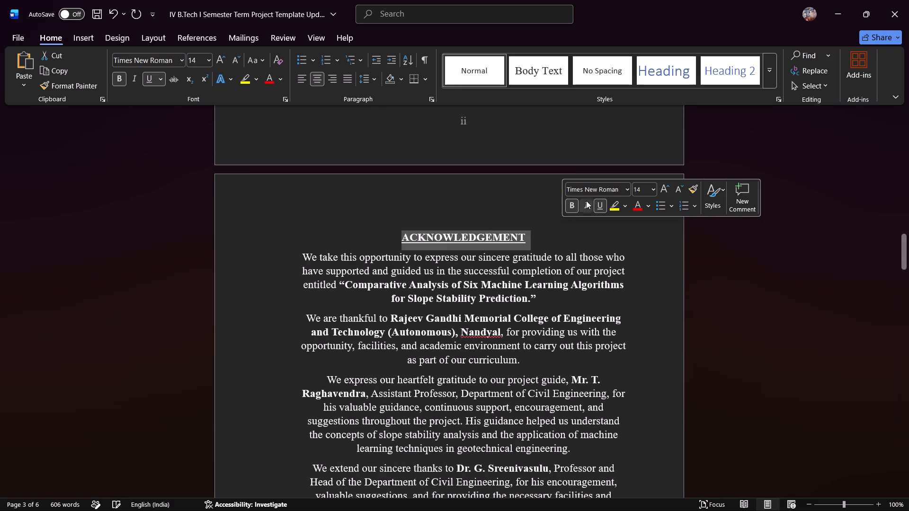
click(653, 187)
click(652, 313)
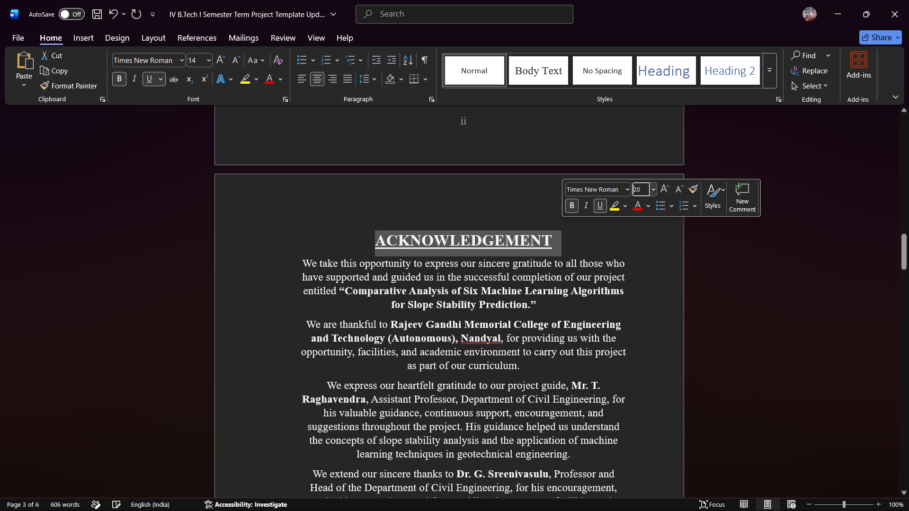
Justify all acknowledgement body paragraphs, from "We take this opportunity" through the closing paragraph thanking parents and friends.
drag(298, 259, 427, 335)
scroll(426, 335, down, 6)
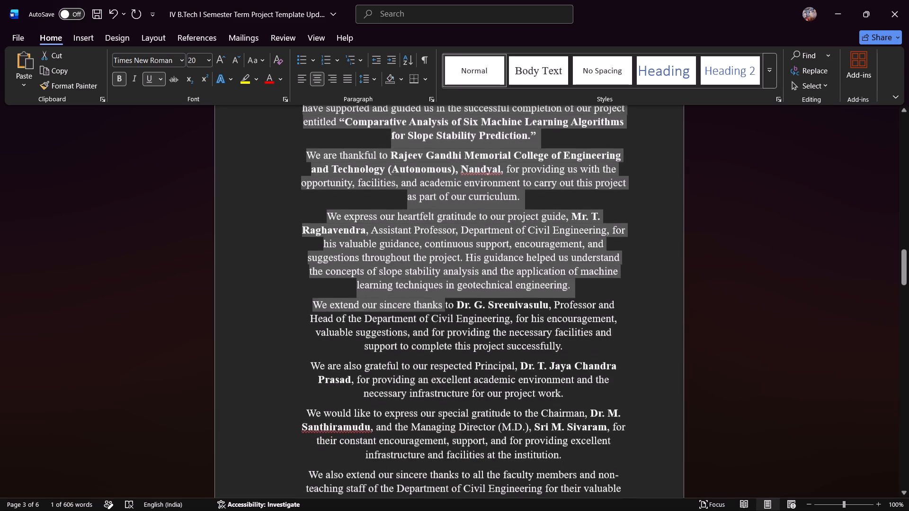
drag(427, 335, 631, 436)
scroll(427, 335, down, 5)
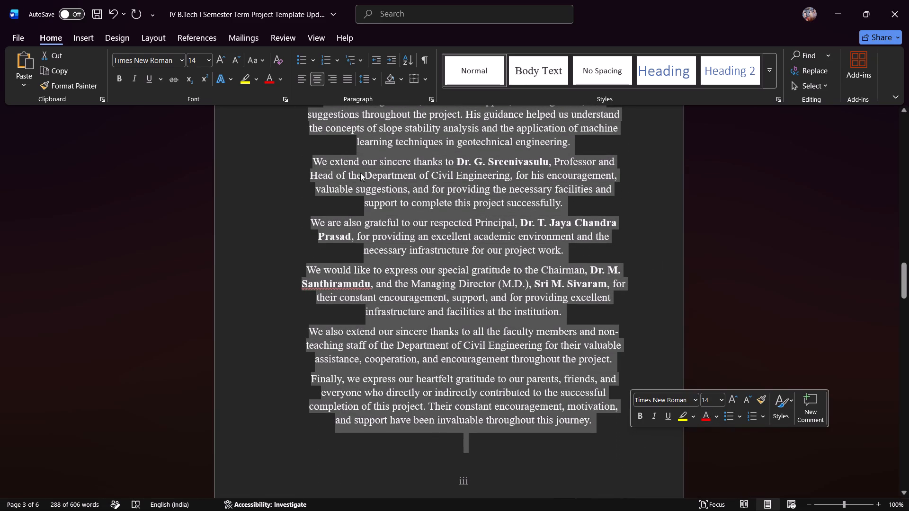
click(347, 83)
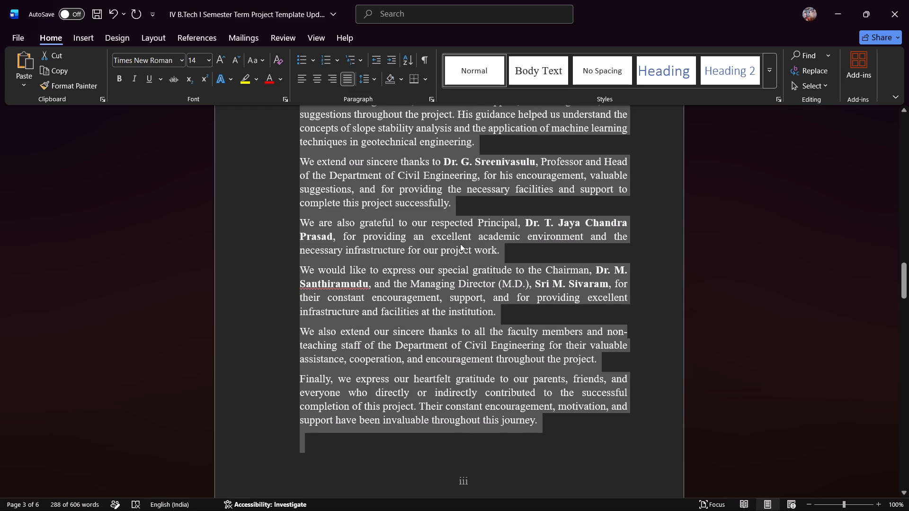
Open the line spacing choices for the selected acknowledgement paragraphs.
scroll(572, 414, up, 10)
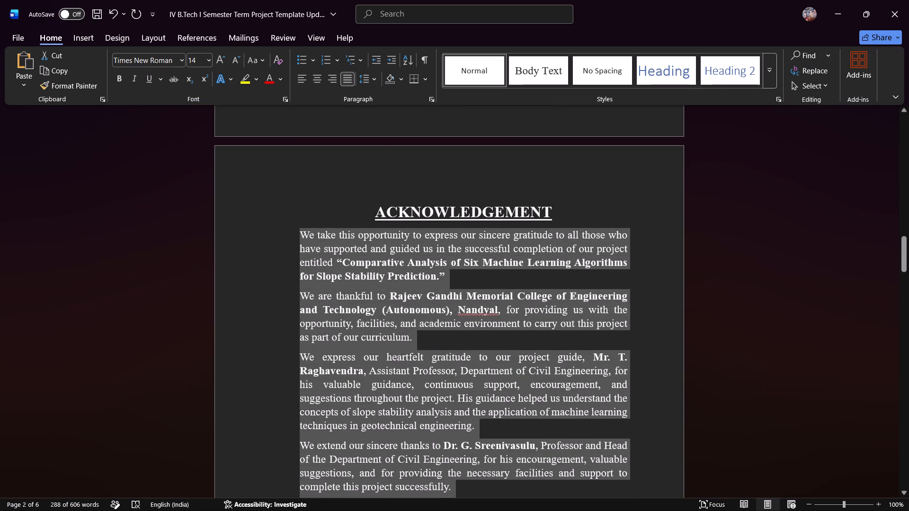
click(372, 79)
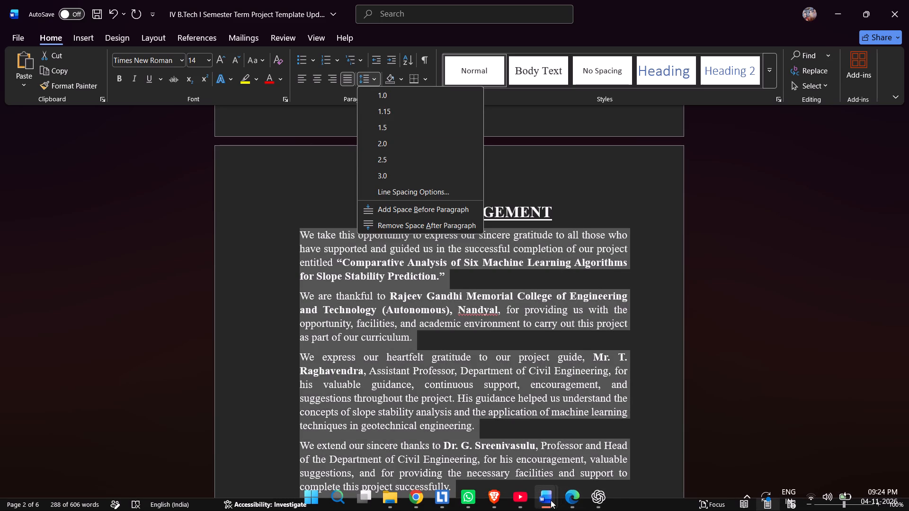
Switch to File Explorer showing the Downloads folder to locate the previous report.
click(393, 500)
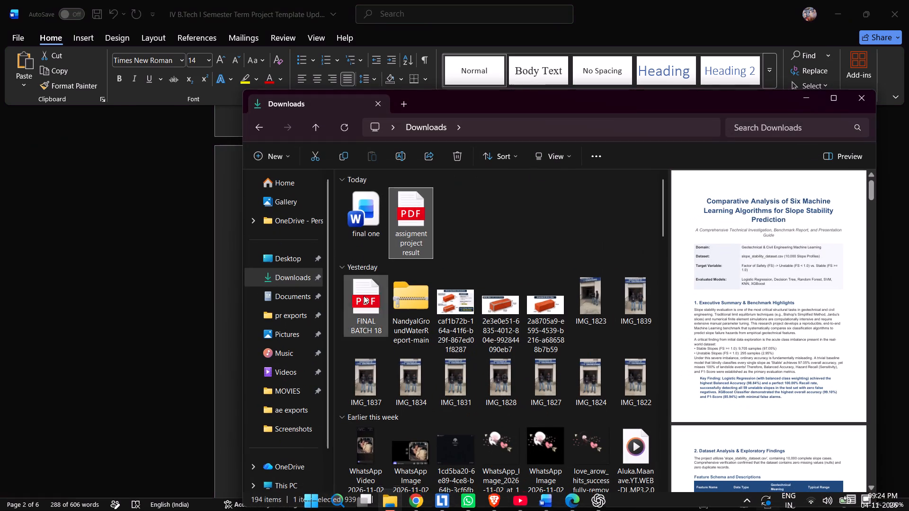
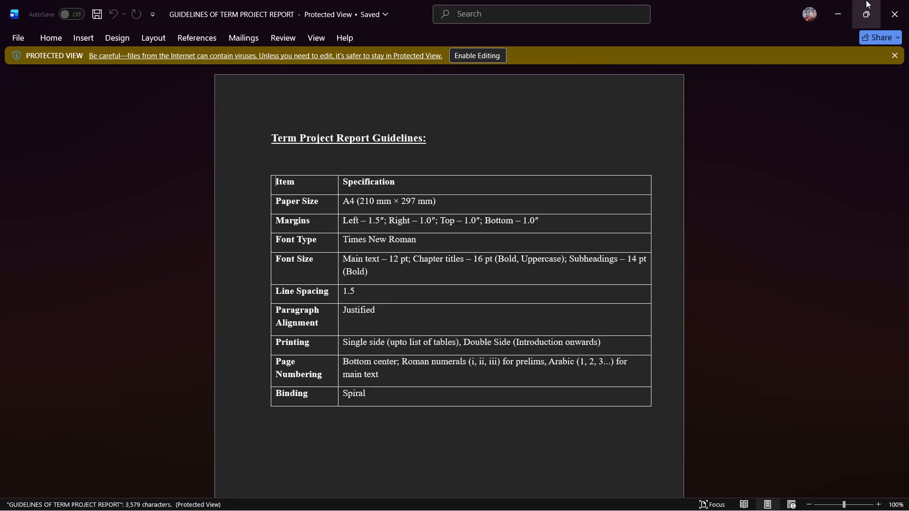
Return to the IV B.Tech term project template and set the selected acknowledgement paragraphs' line spacing to 1.5.
click(849, 0)
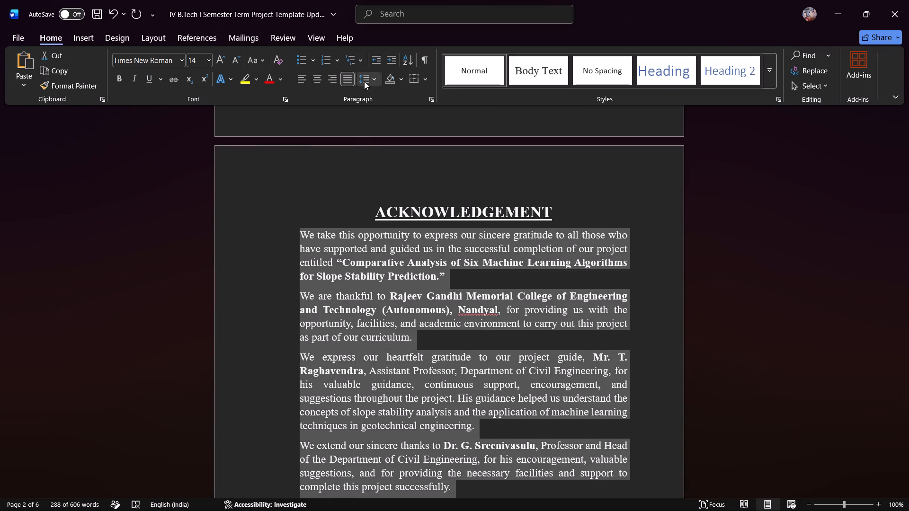
click(371, 80)
click(379, 124)
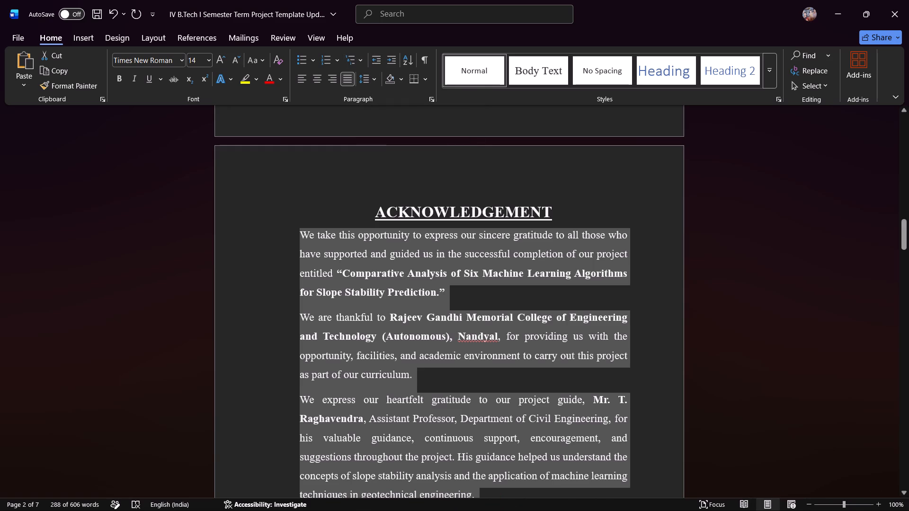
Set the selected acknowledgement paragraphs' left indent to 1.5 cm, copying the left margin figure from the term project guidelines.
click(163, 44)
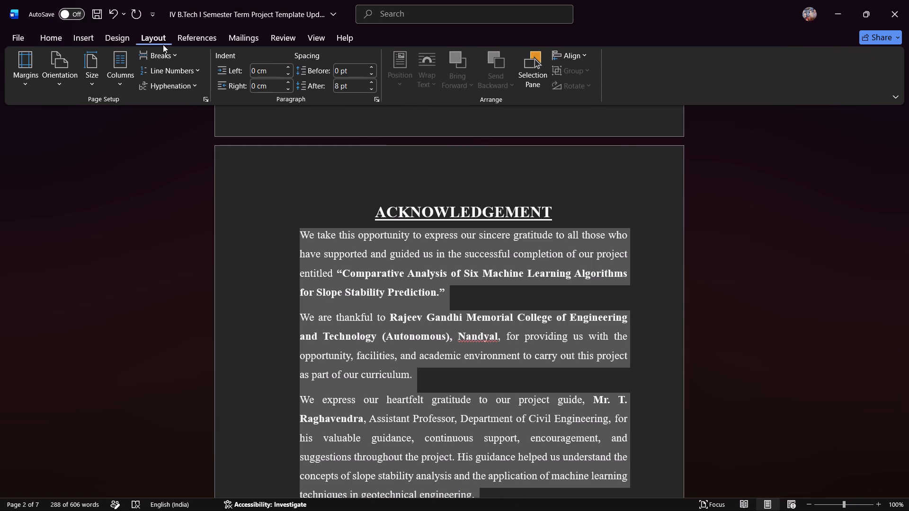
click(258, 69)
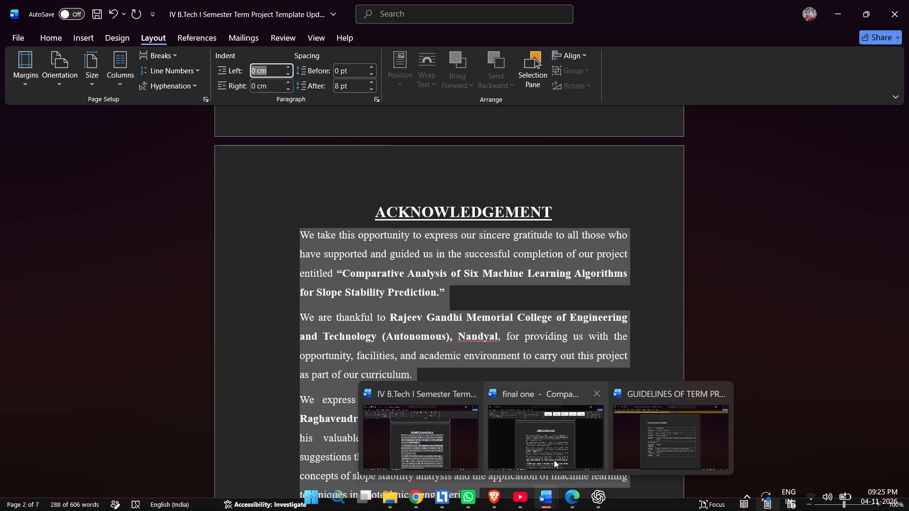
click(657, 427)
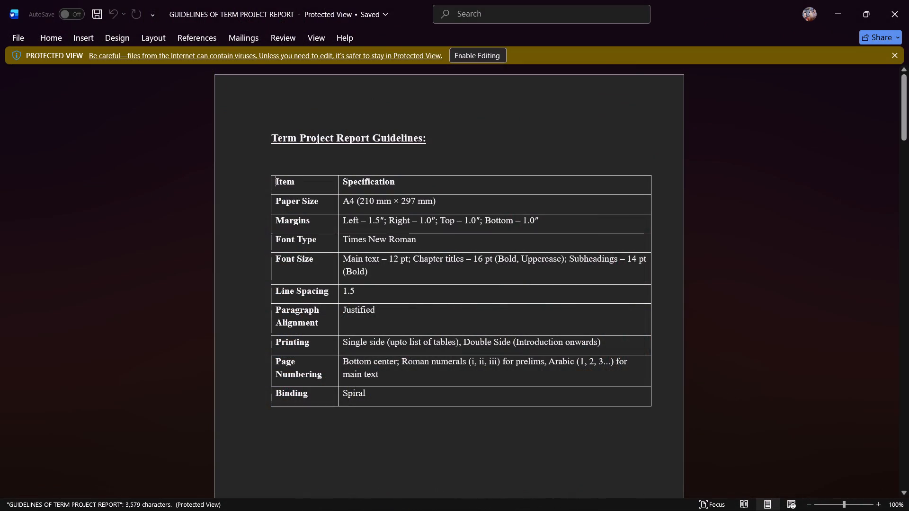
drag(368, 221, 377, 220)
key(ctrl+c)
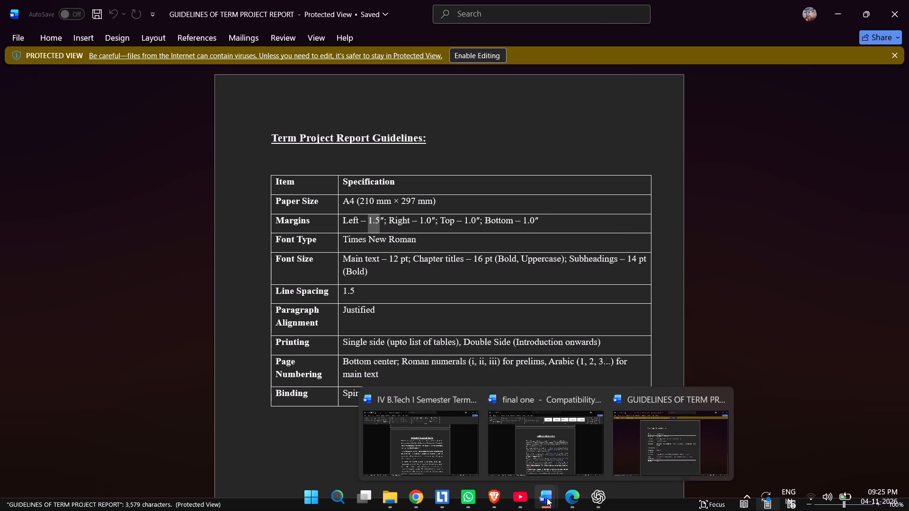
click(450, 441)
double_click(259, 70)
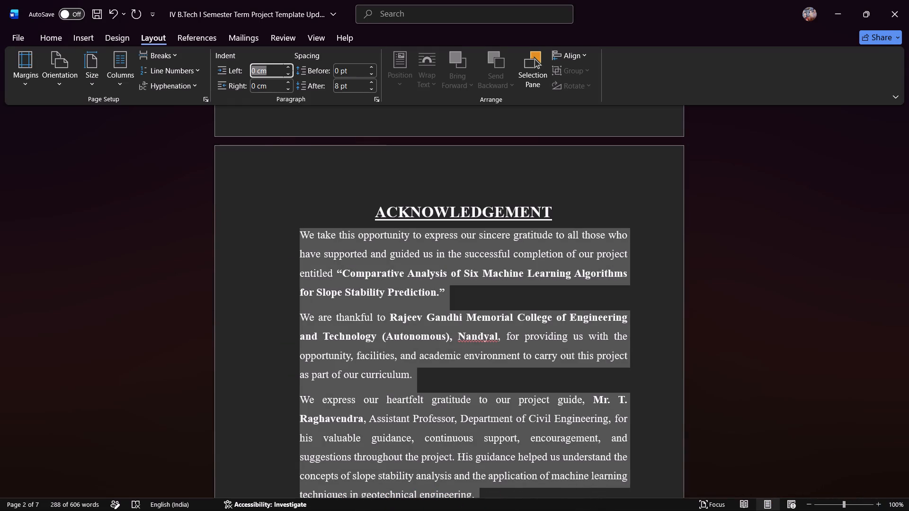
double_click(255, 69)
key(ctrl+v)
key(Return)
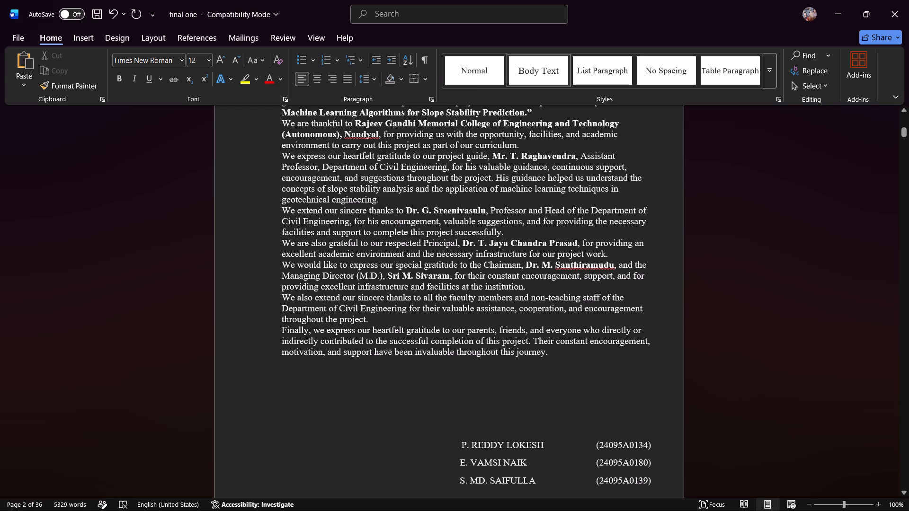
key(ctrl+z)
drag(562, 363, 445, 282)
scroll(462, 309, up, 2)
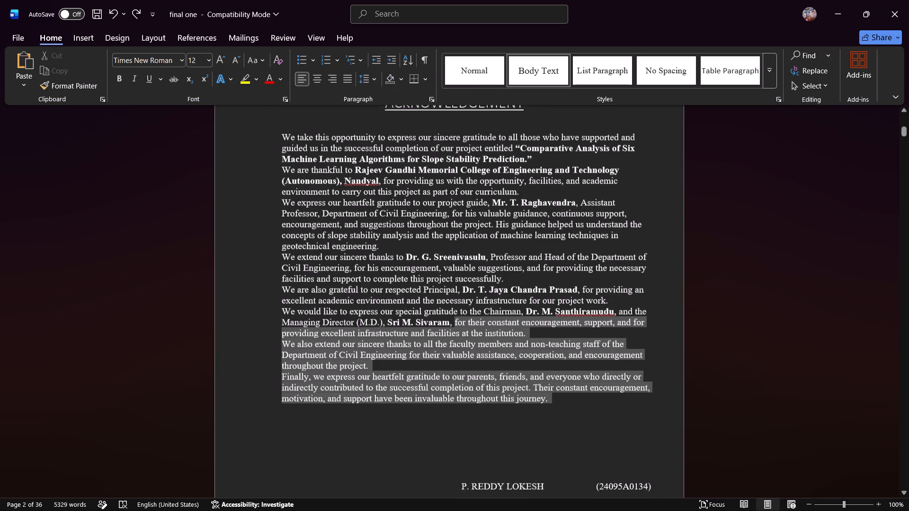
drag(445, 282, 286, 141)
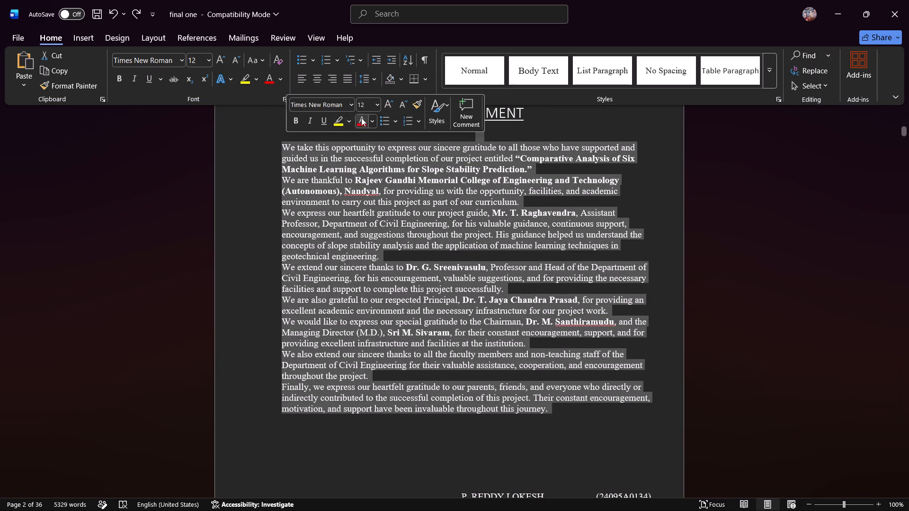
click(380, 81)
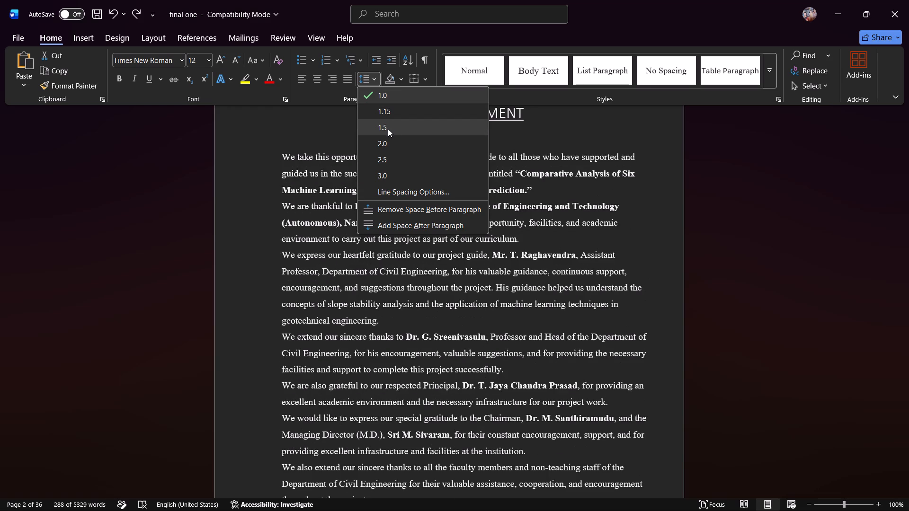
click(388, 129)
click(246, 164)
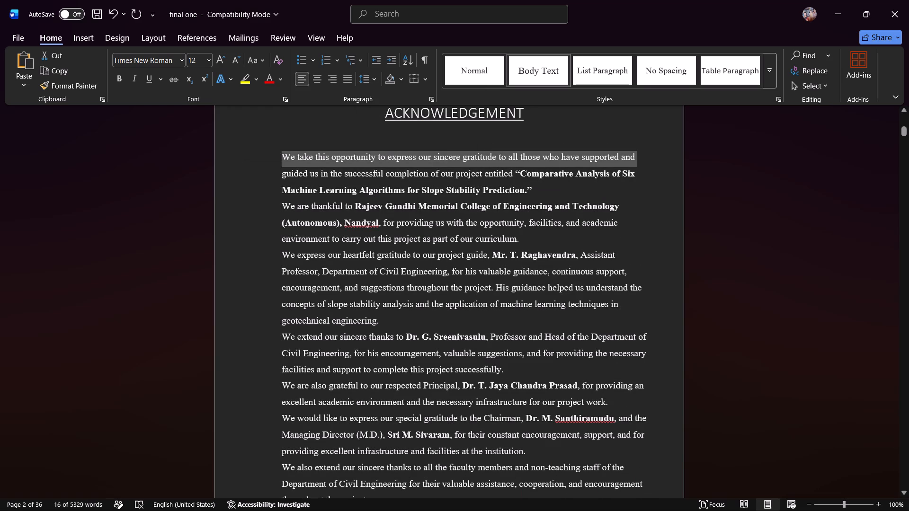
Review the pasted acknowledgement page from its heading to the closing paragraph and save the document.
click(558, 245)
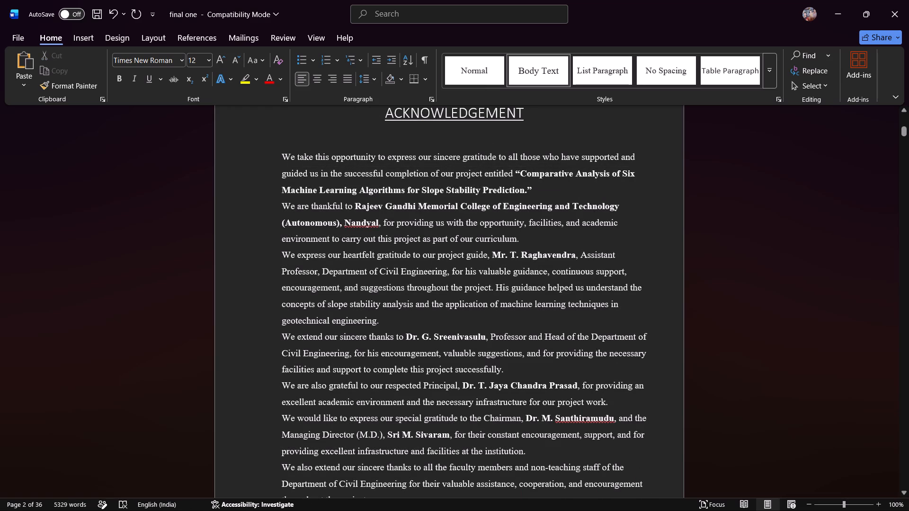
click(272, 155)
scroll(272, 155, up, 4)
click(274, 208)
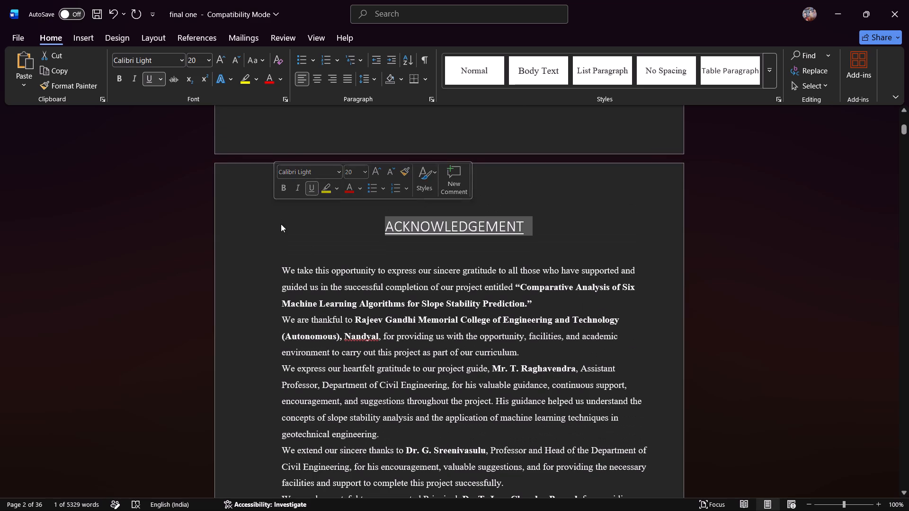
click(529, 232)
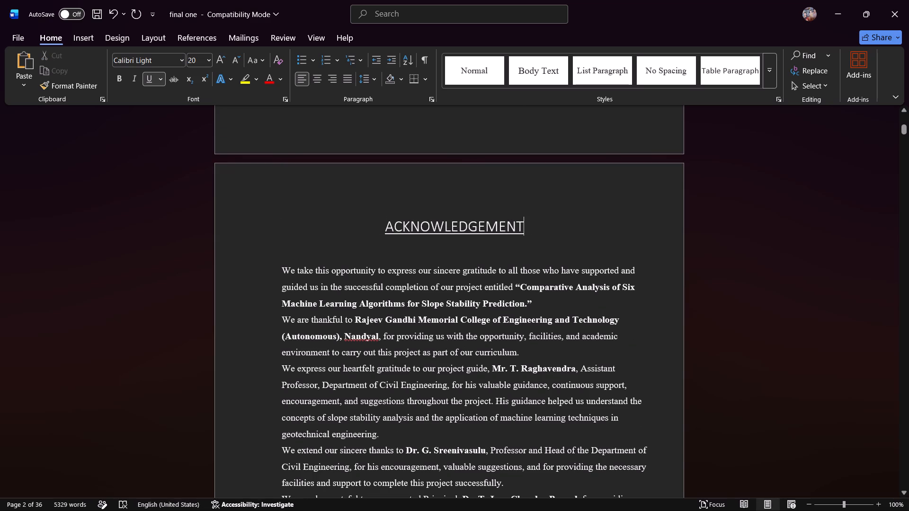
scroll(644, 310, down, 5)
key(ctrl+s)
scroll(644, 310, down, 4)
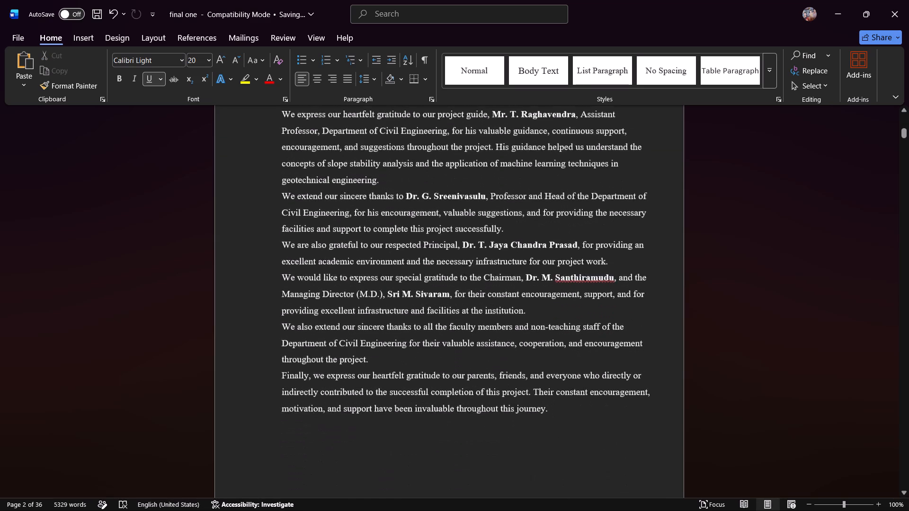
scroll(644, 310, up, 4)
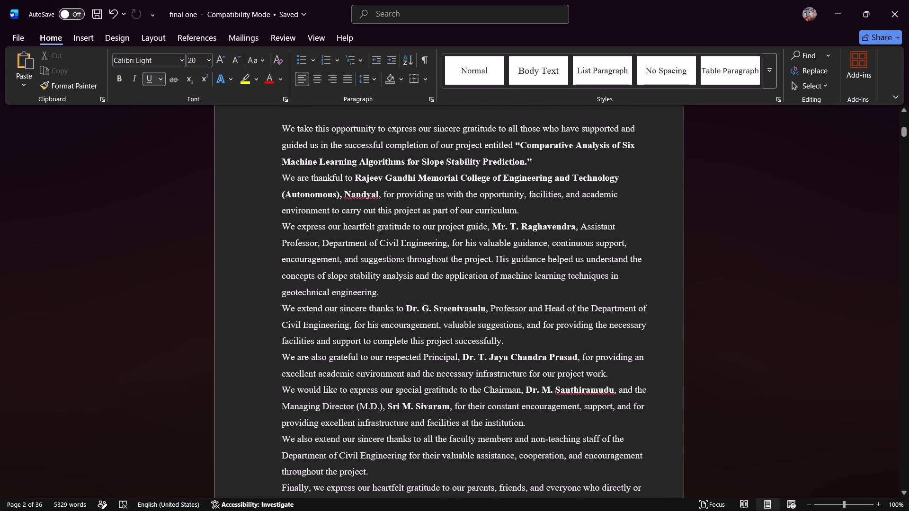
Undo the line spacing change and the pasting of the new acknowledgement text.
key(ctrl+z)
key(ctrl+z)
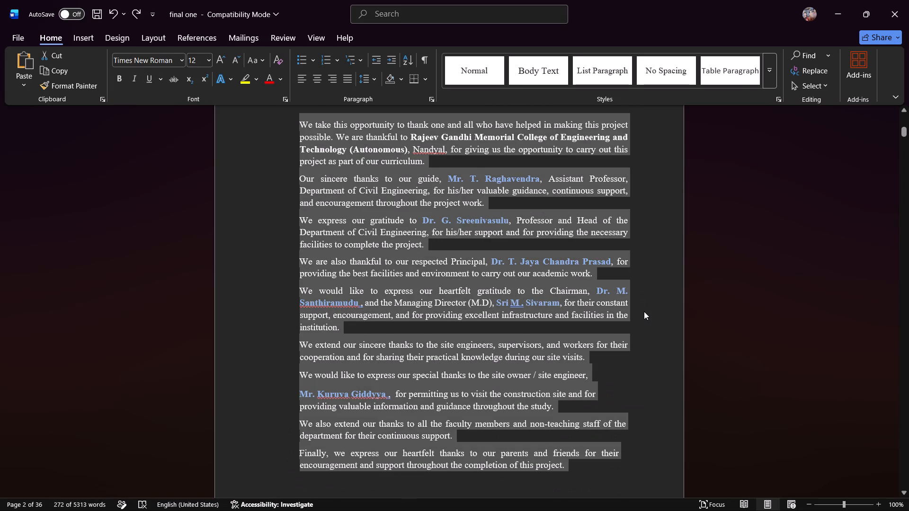
Reset the selected original acknowledgement paragraphs to plain character formatting, clearing the bold and blue text.
key(ctrl+shift+z)
key(ctrl+shift+z)
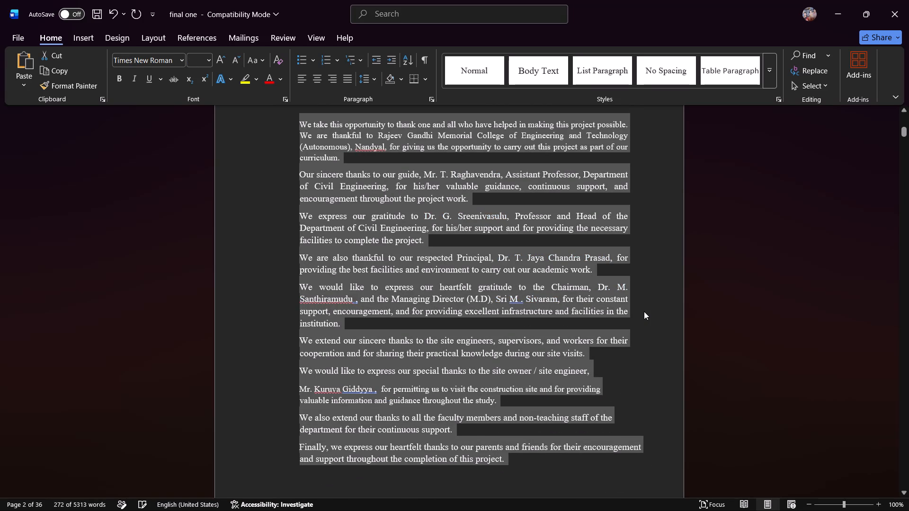
Set the original acknowledgement paragraphs to 1.5 line spacing.
click(372, 75)
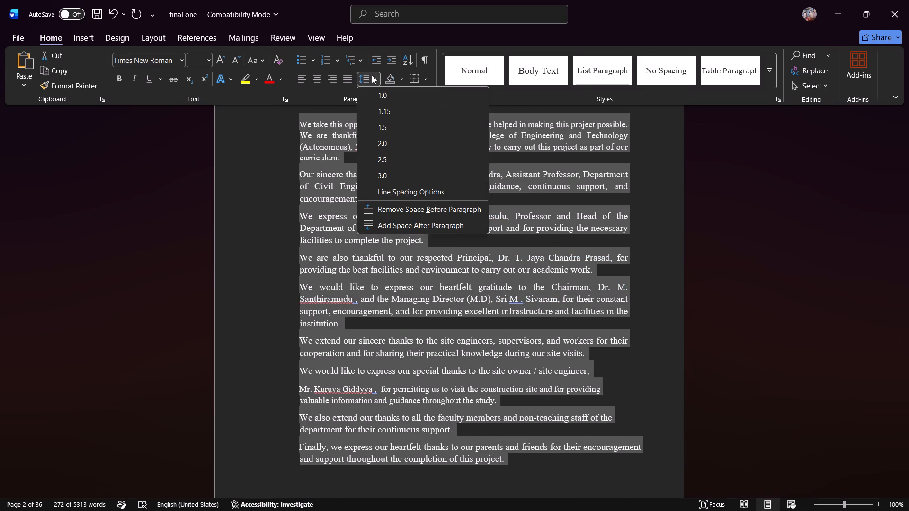
click(387, 132)
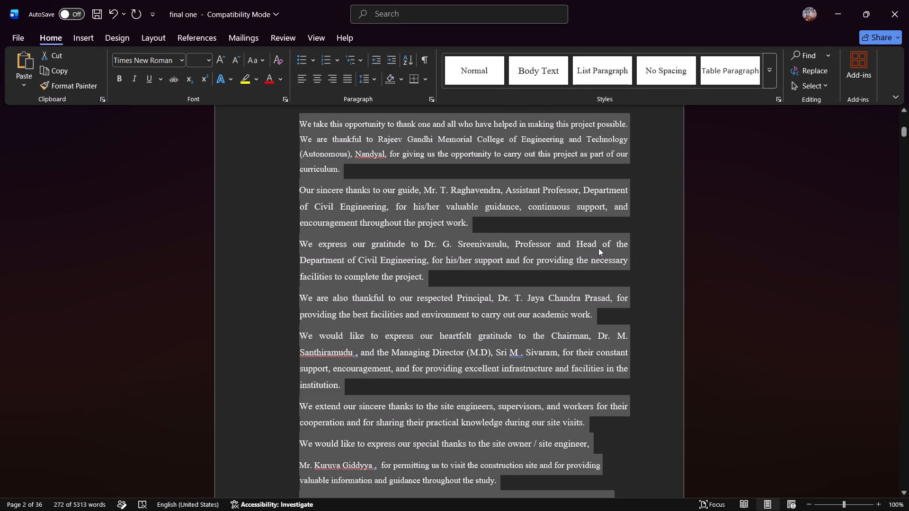
Change the guide's name in the acknowledgement's second paragraph to the medium blue theme font colour.
click(423, 190)
drag(423, 190, 484, 190)
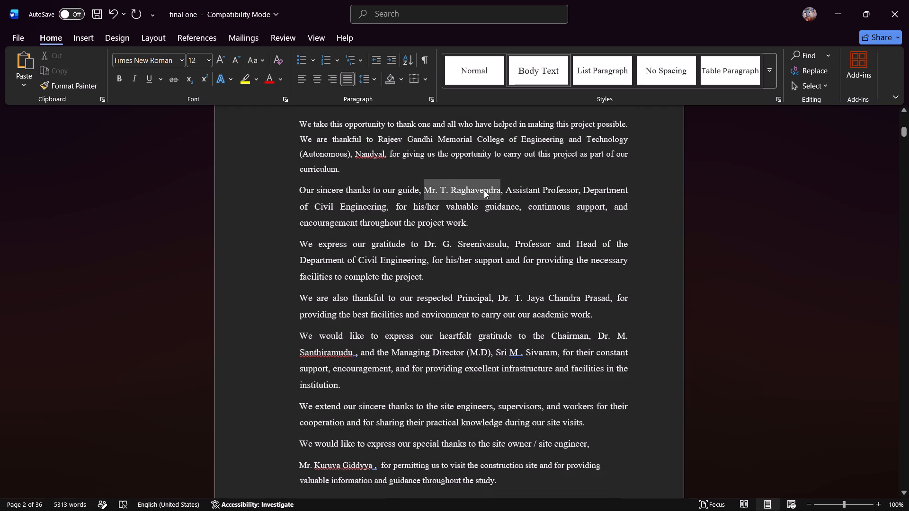
drag(484, 190, 490, 190)
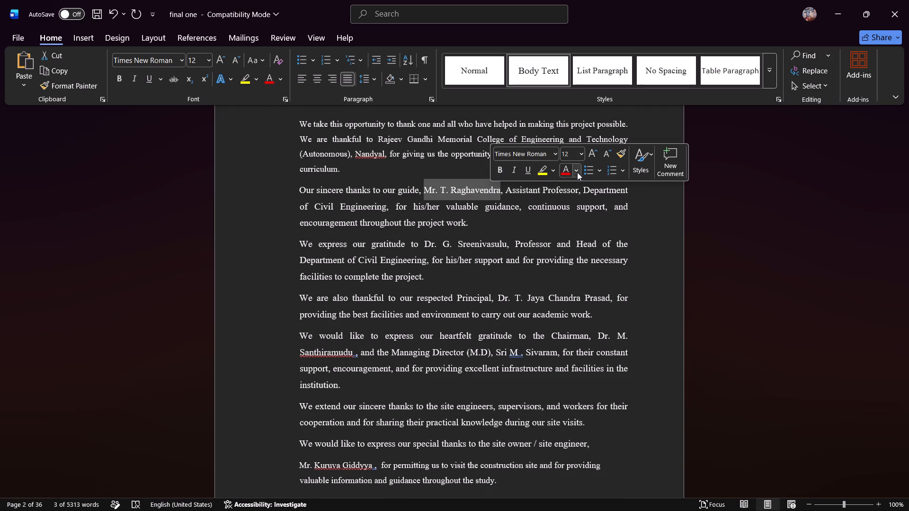
click(641, 157)
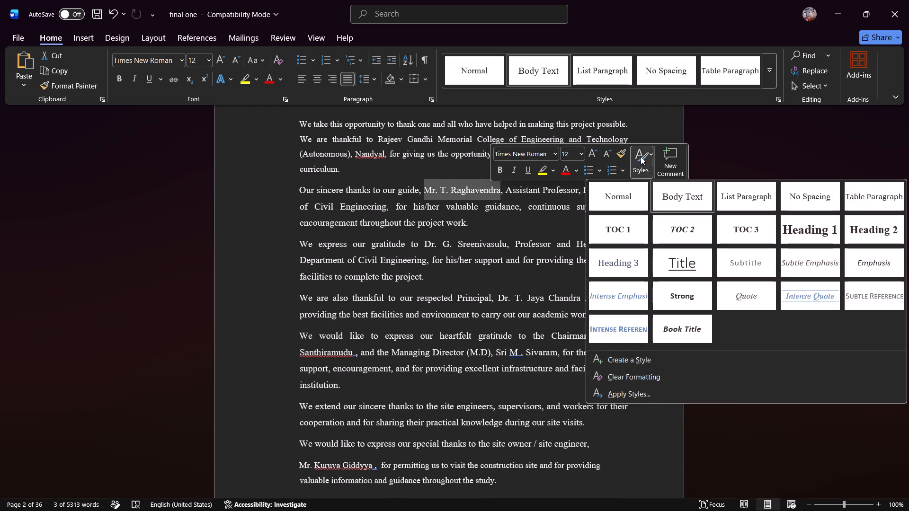
click(641, 157)
click(622, 153)
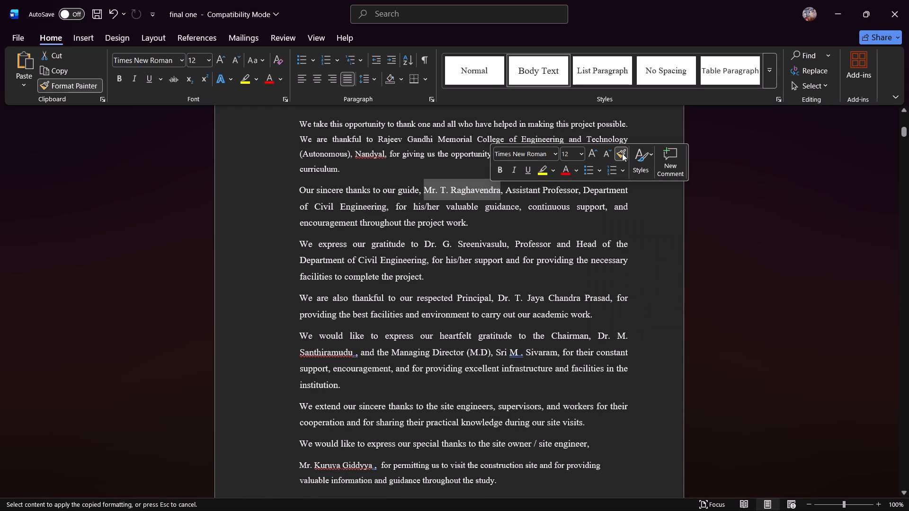
click(622, 153)
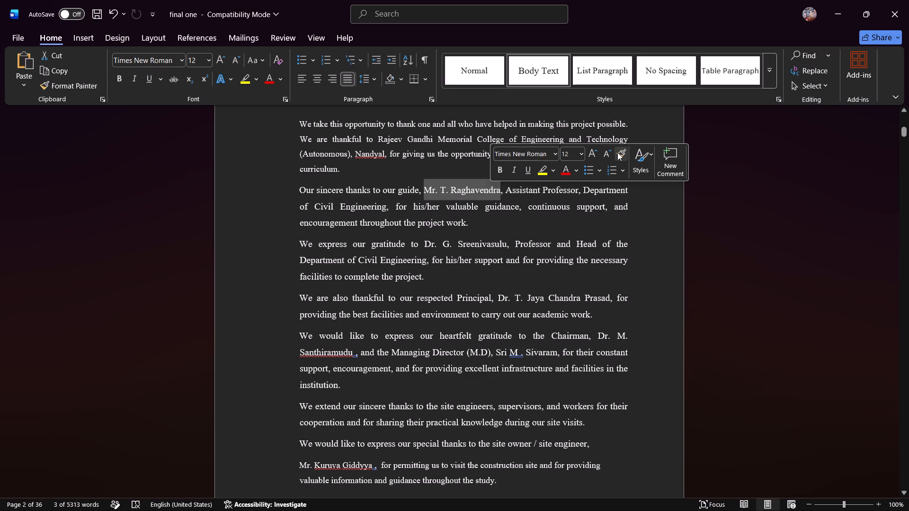
click(572, 169)
click(576, 169)
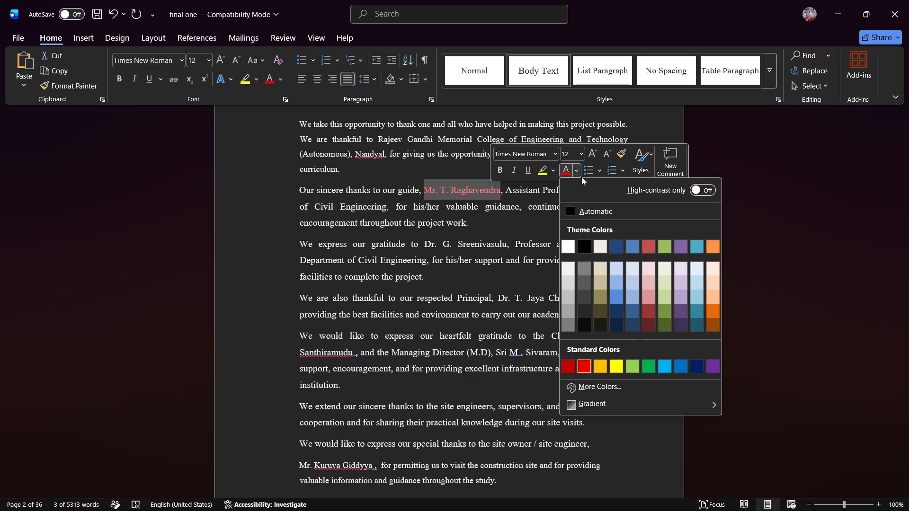
click(613, 299)
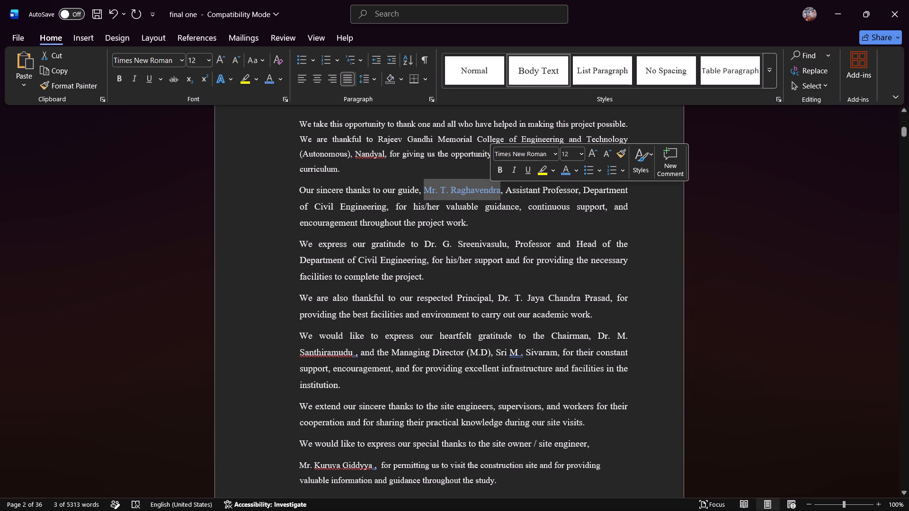
Change the Head of Department's name in the acknowledgement to the dark blue theme font colour.
drag(424, 242, 493, 244)
click(578, 220)
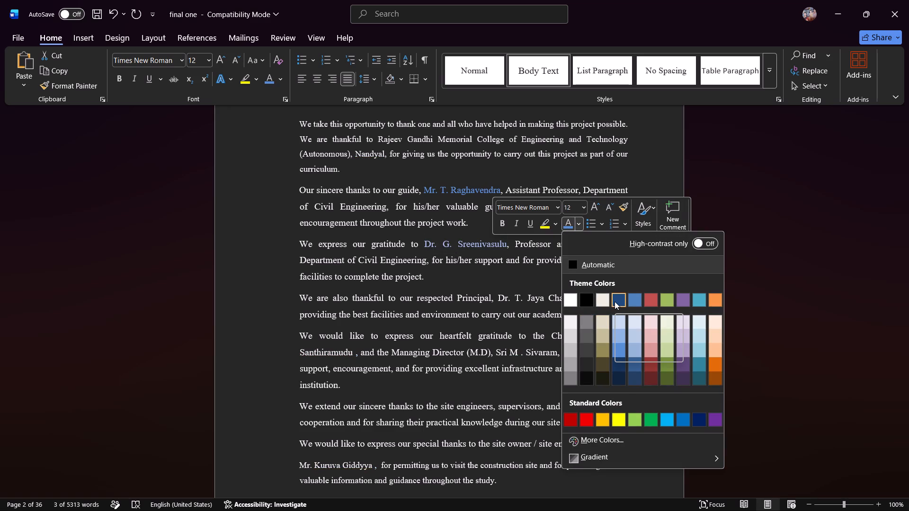
click(615, 363)
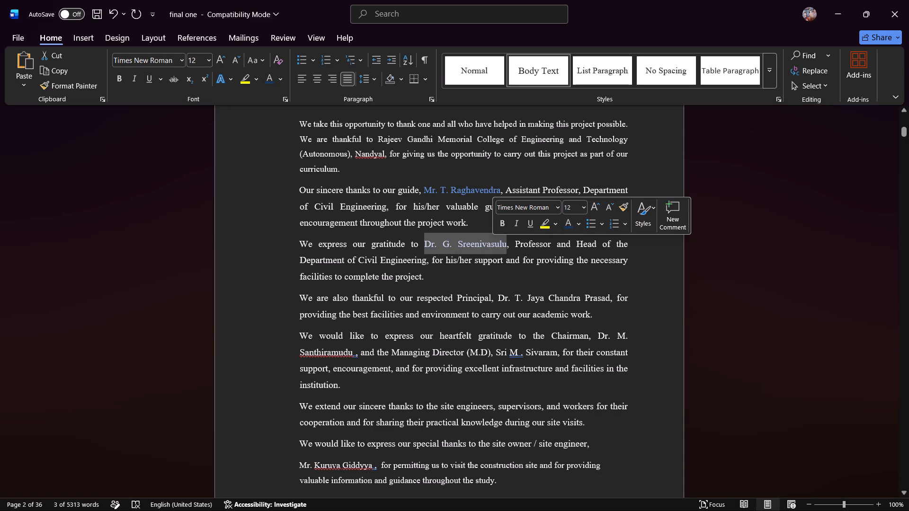
Change the Principal's name in the acknowledgement to the dark blue theme font colour.
drag(495, 296, 588, 298)
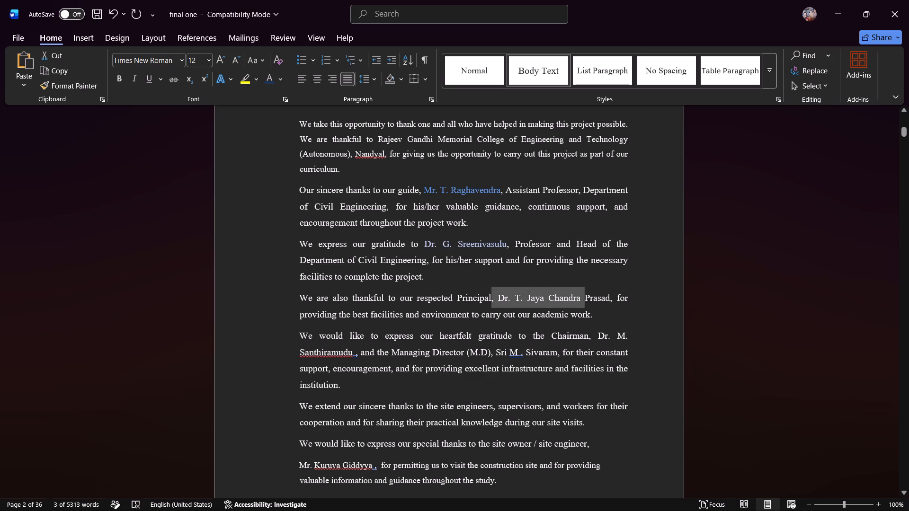
drag(588, 298, 594, 298)
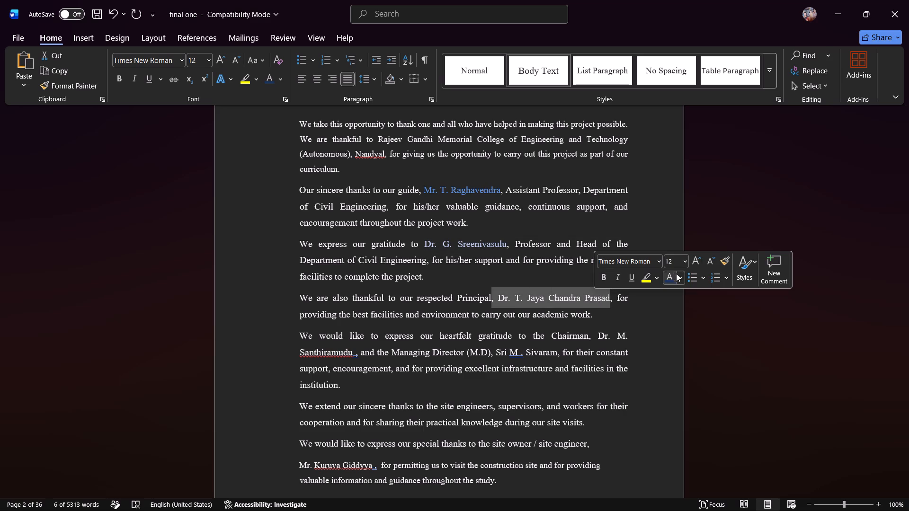
click(680, 277)
click(718, 161)
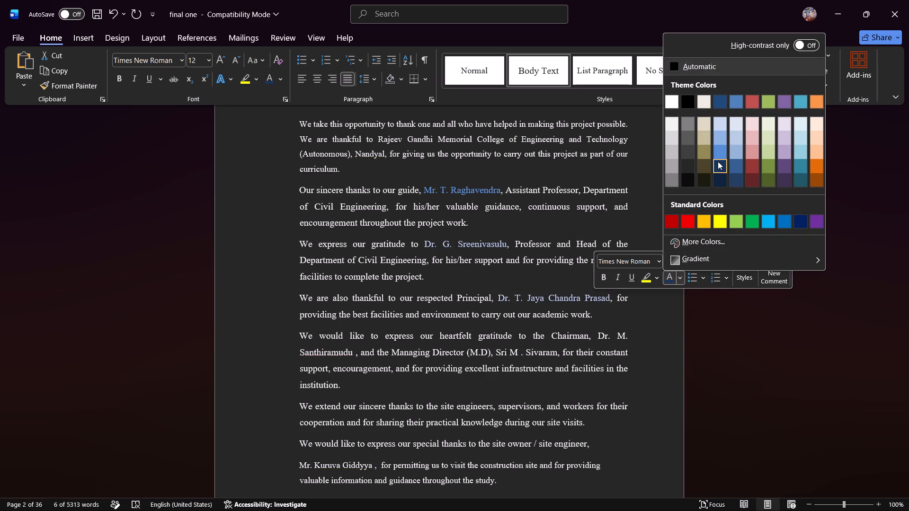
click(685, 356)
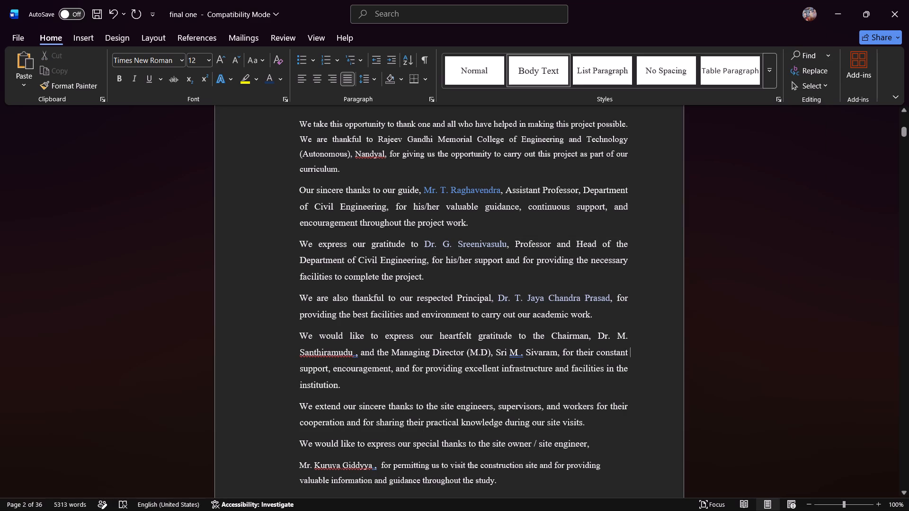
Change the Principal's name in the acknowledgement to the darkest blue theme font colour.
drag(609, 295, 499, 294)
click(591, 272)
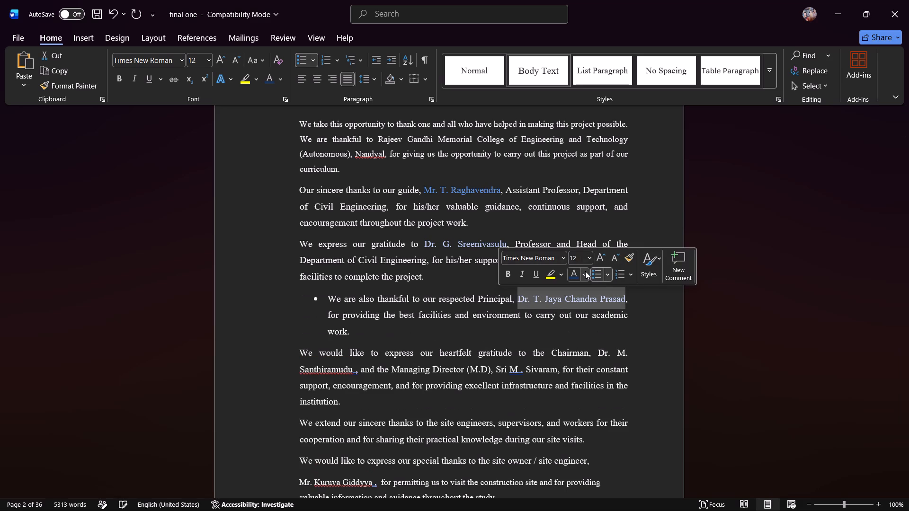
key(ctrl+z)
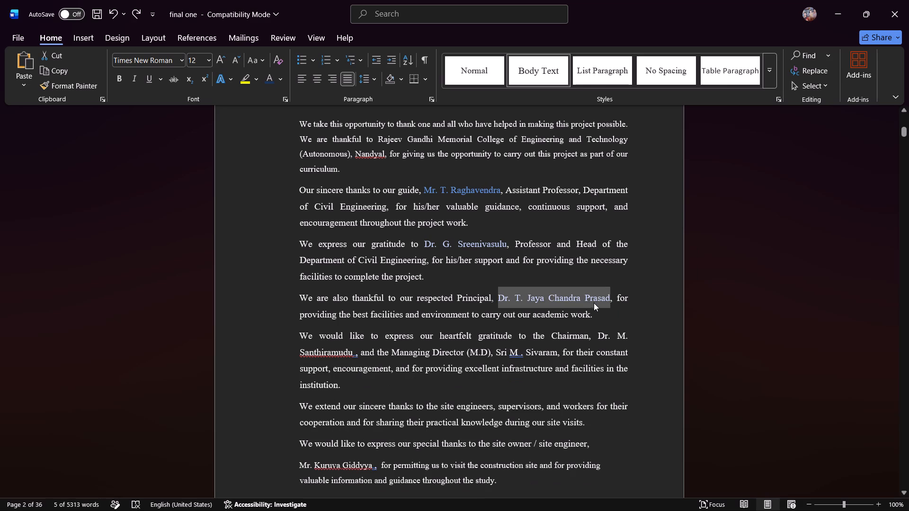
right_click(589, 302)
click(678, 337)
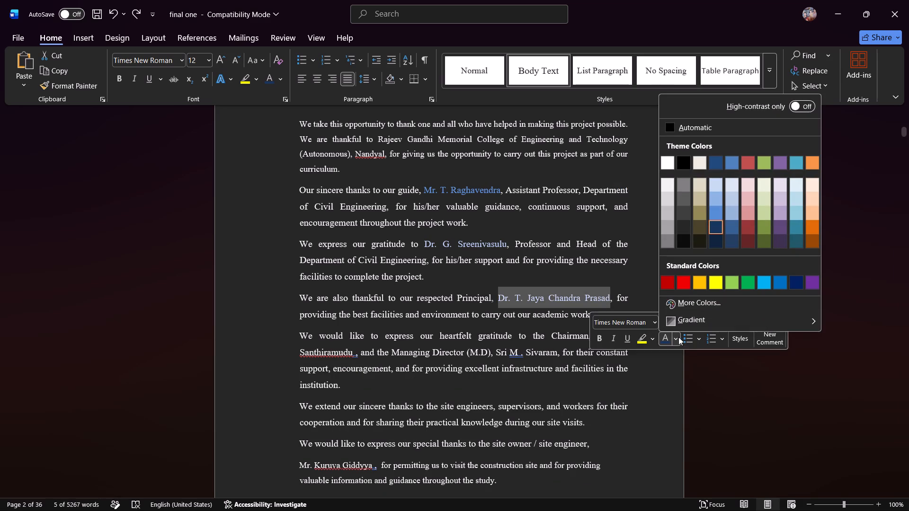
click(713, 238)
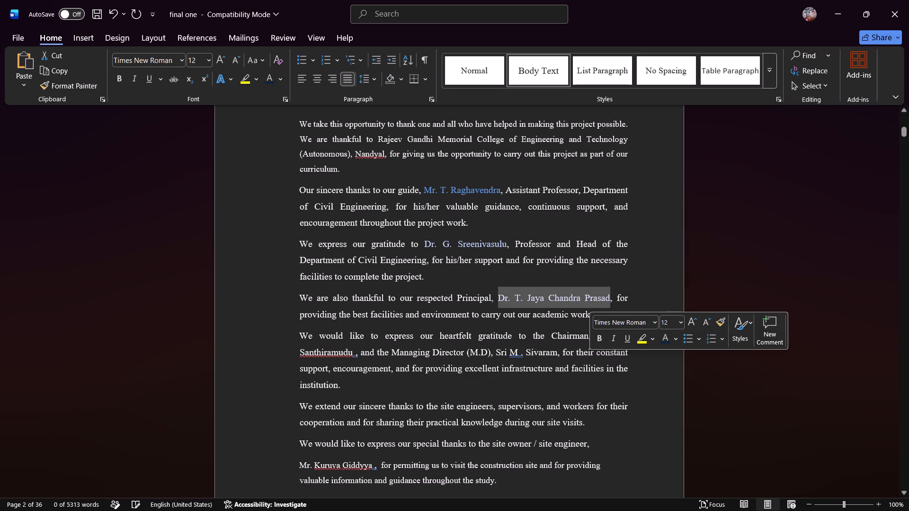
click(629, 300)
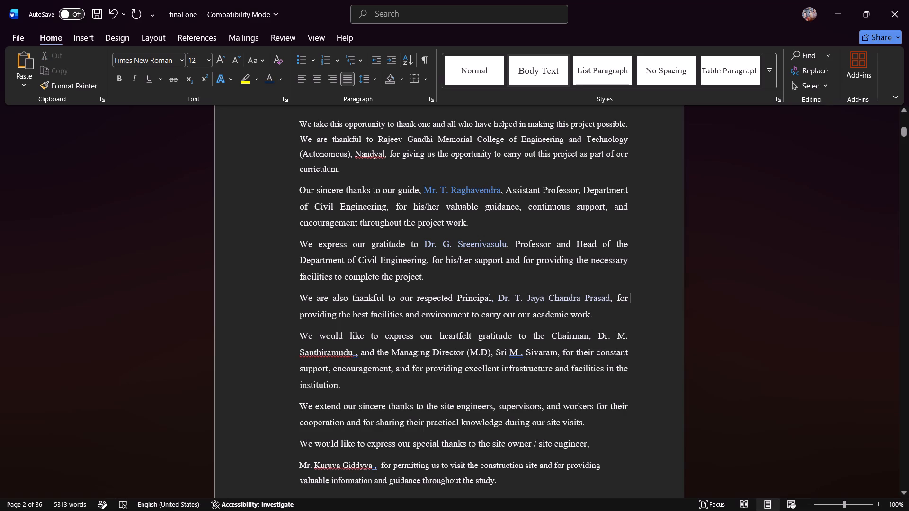
Change the Head of Department's name in the acknowledgement to the same medium blue theme font colour as the guide's name.
drag(424, 189, 492, 188)
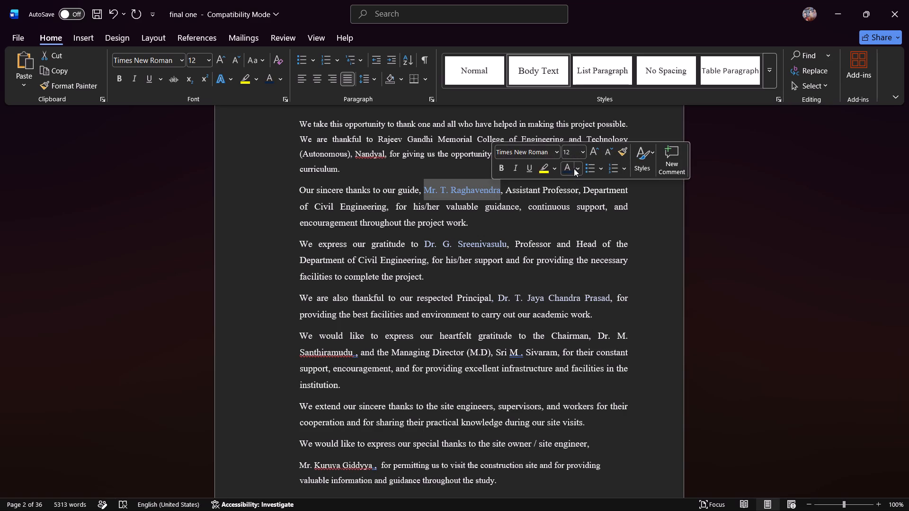
click(574, 168)
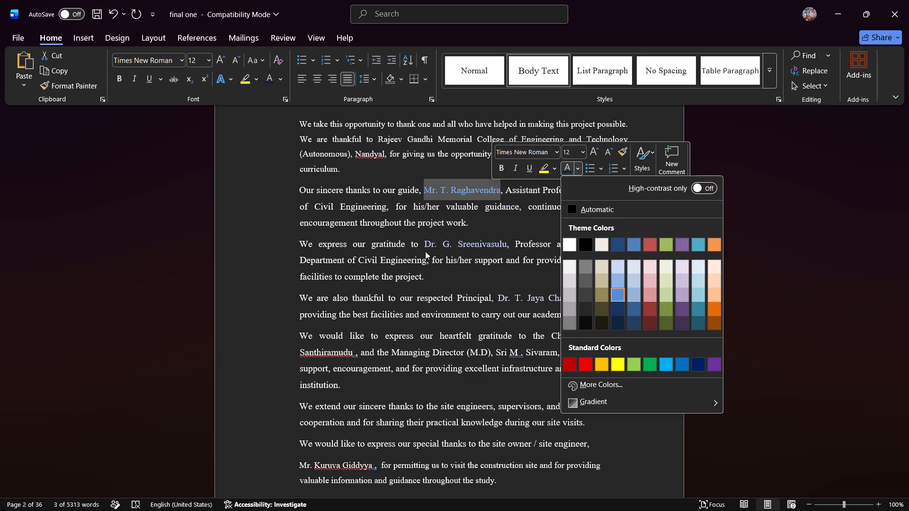
drag(421, 241, 495, 240)
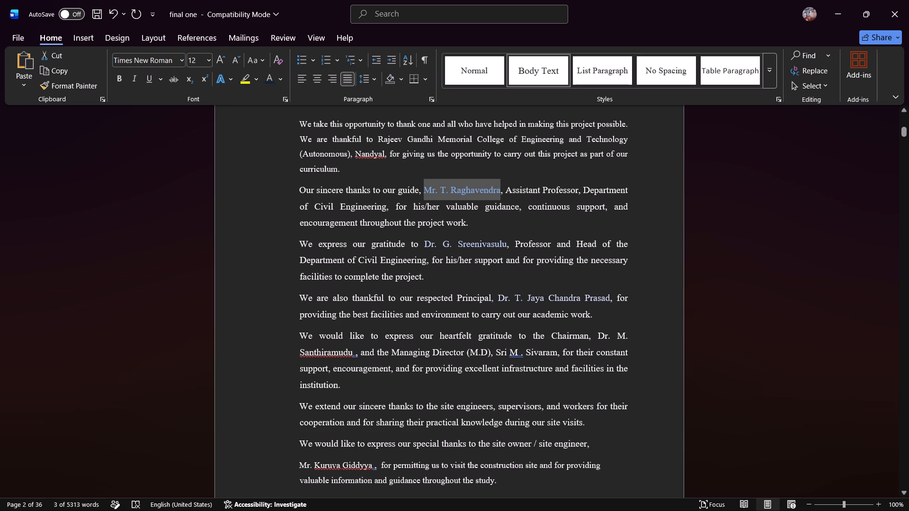
drag(505, 240, 417, 240)
click(426, 243)
drag(424, 243, 444, 242)
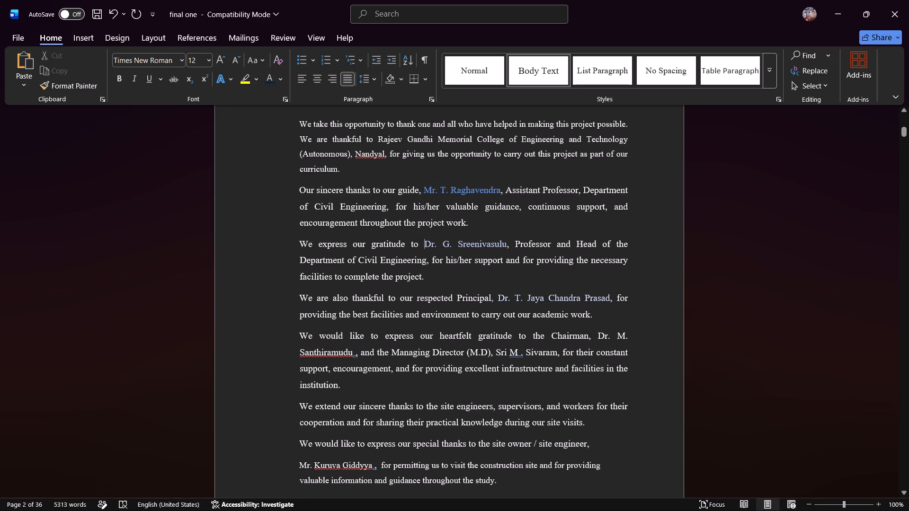
drag(444, 242, 484, 242)
click(570, 217)
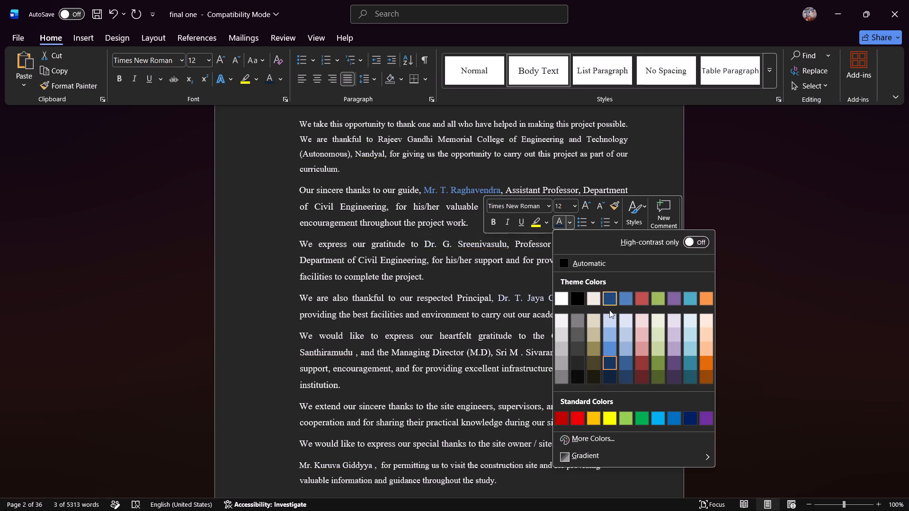
click(607, 346)
click(520, 281)
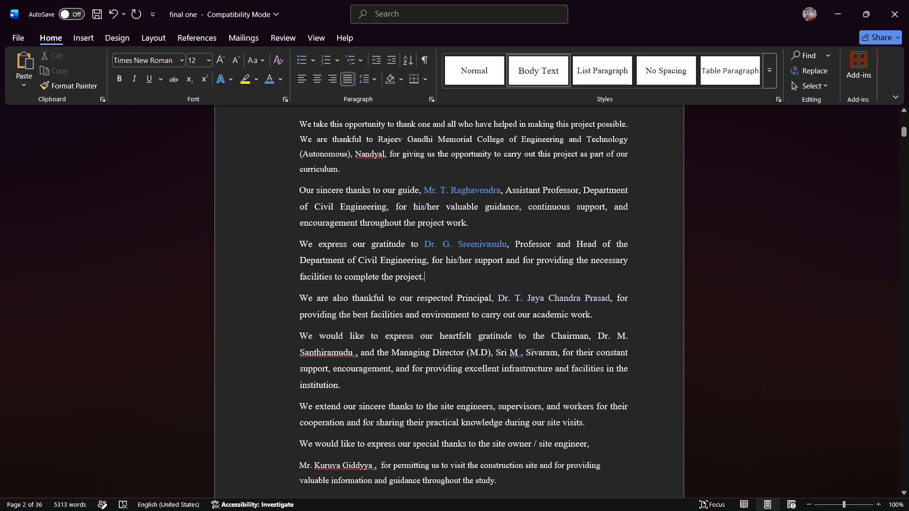
Change the Principal's name in the acknowledgement to the medium blue theme font colour.
drag(497, 296, 598, 296)
right_click(598, 296)
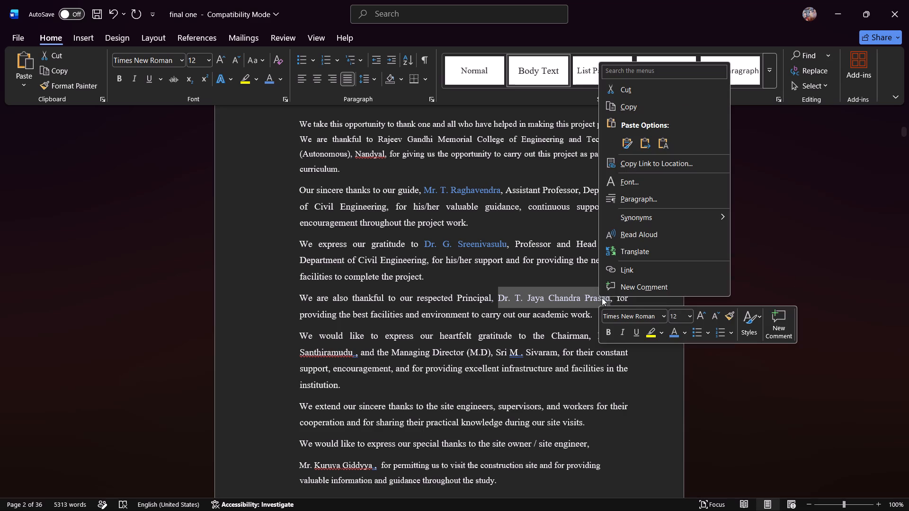
click(686, 335)
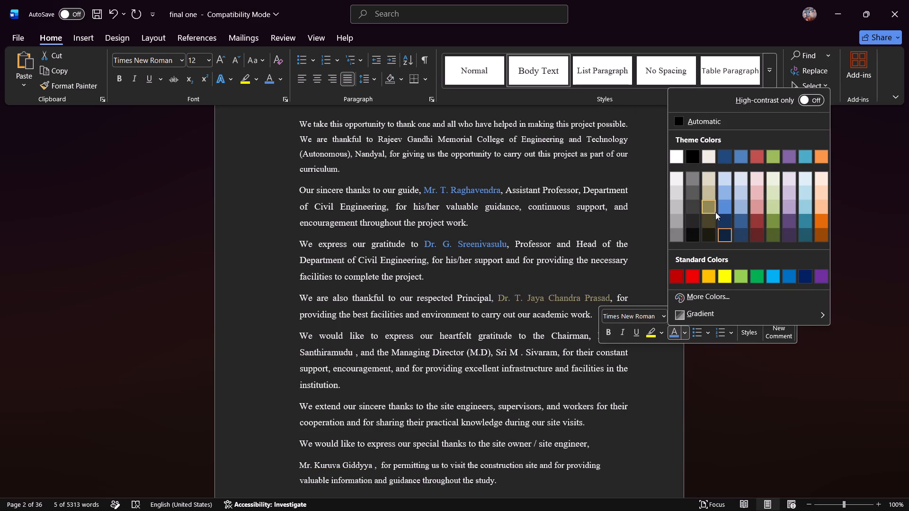
click(721, 210)
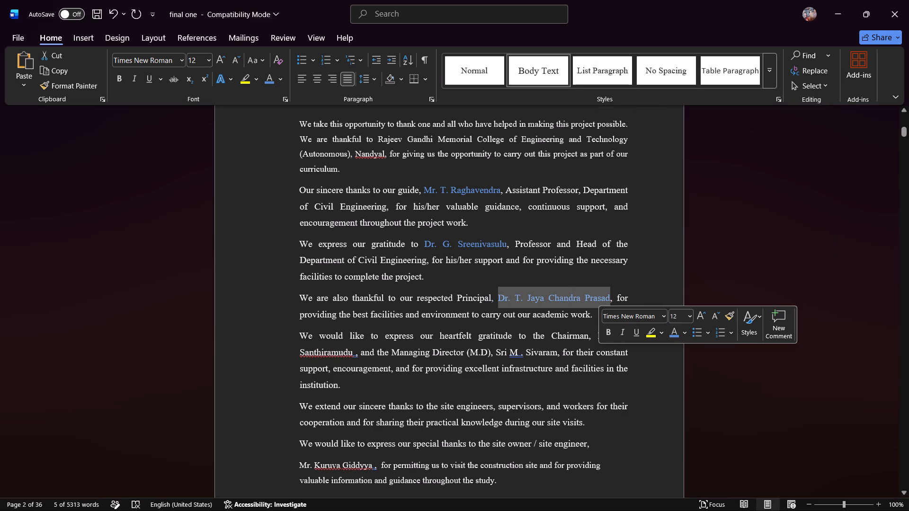
click(533, 338)
Change the Chairman's name in the acknowledgement to the medium blue theme font colour.
drag(596, 333, 572, 337)
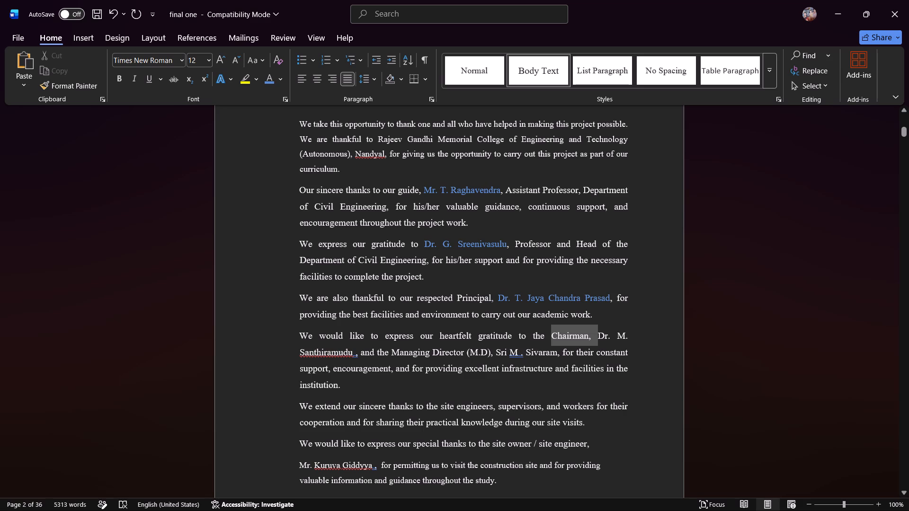
click(602, 336)
drag(596, 336, 367, 358)
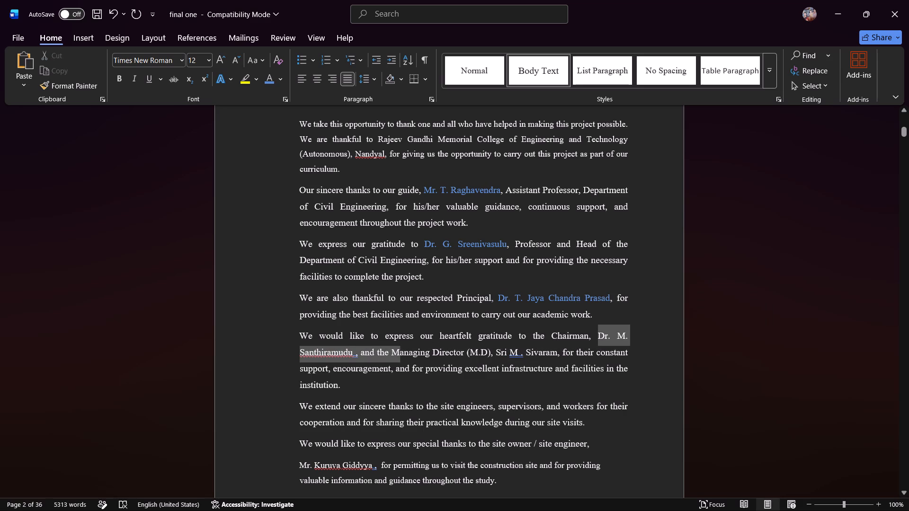
drag(367, 358, 348, 358)
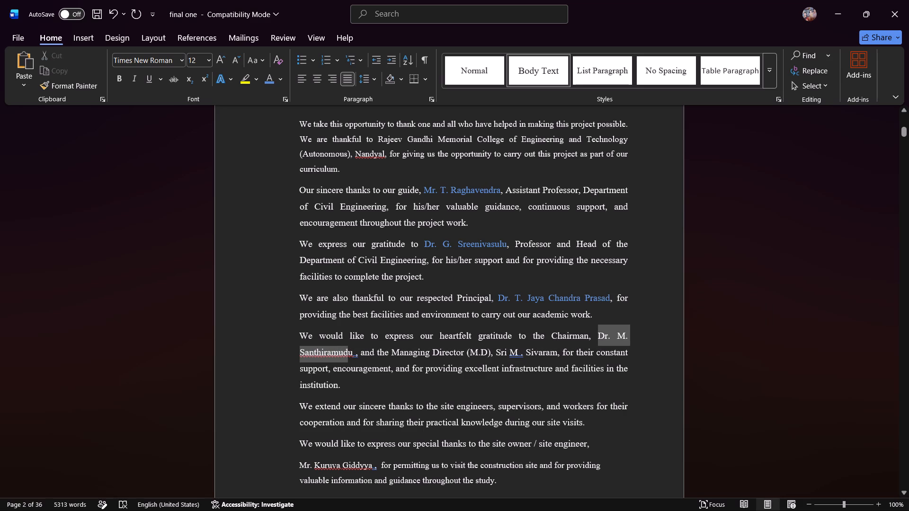
drag(348, 358, 351, 358)
click(441, 342)
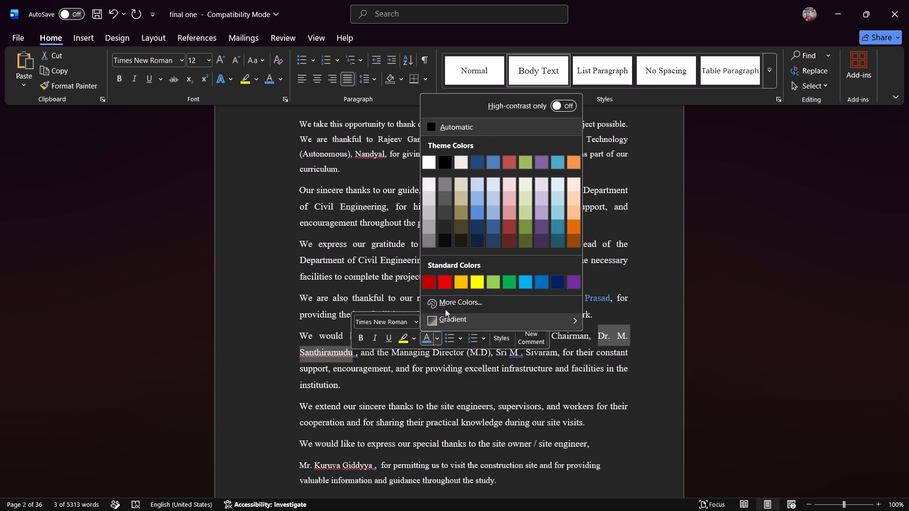
click(479, 214)
click(525, 376)
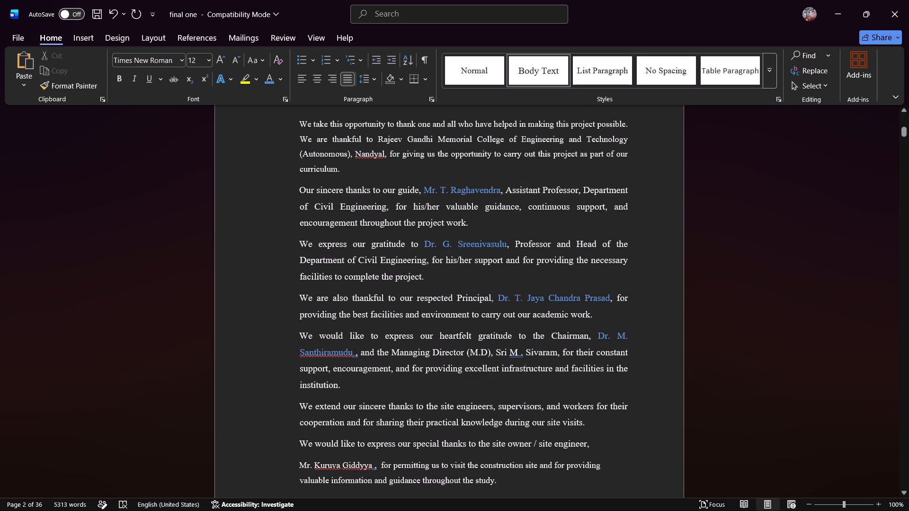
Change the Managing Director's name in the acknowledgement to the medium blue theme font colour.
drag(496, 355, 546, 354)
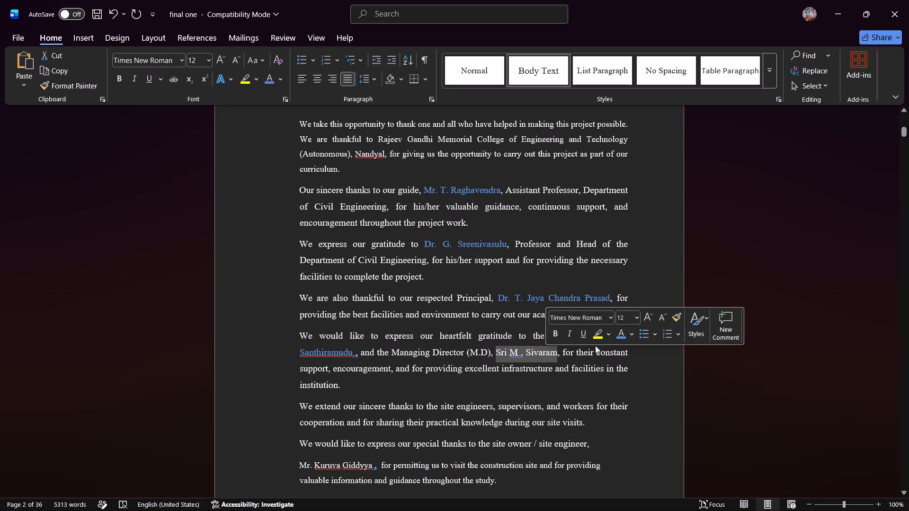
click(632, 340)
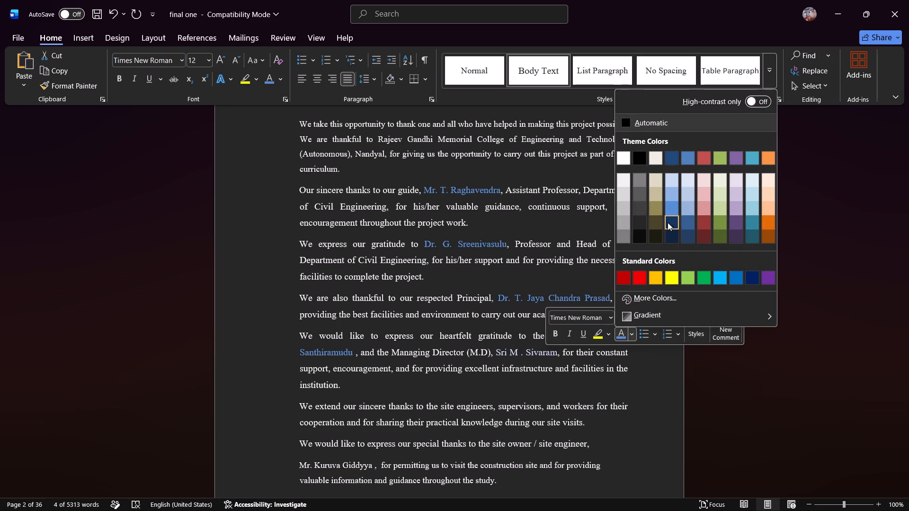
click(668, 208)
click(624, 419)
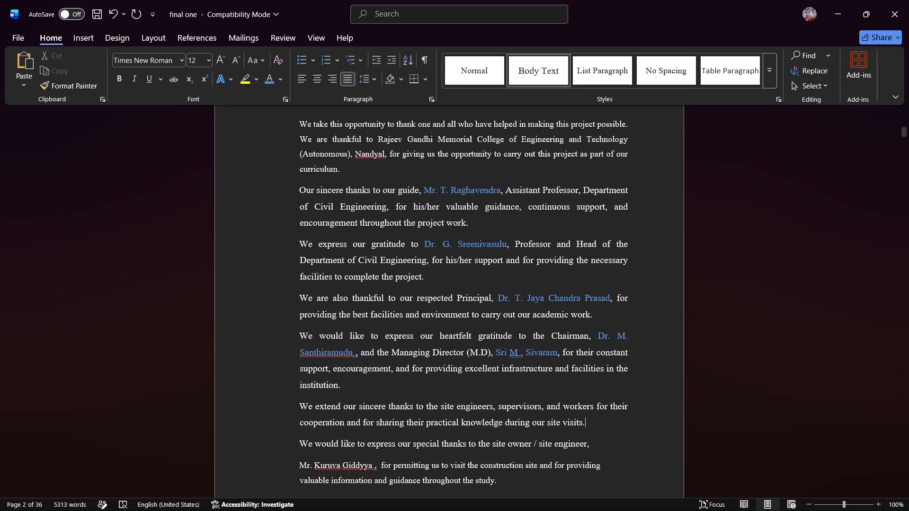
Save the report document.
key(ctrl+s)
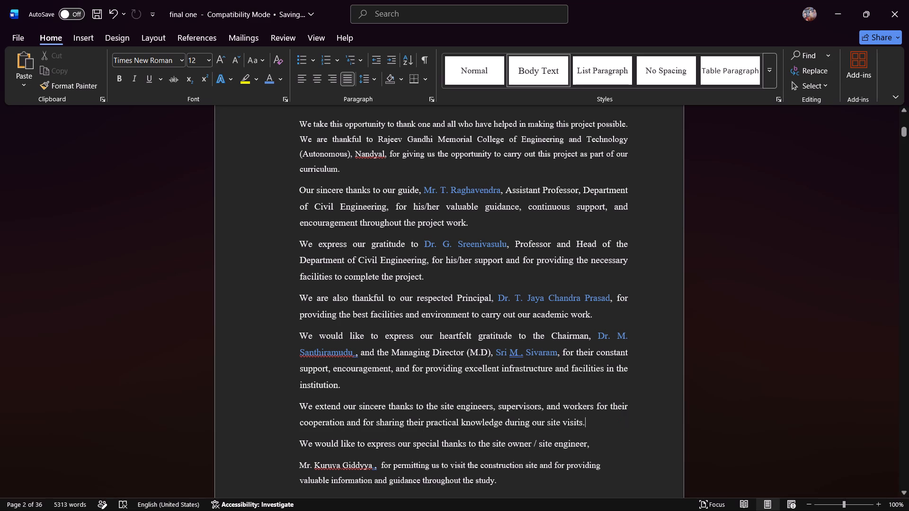
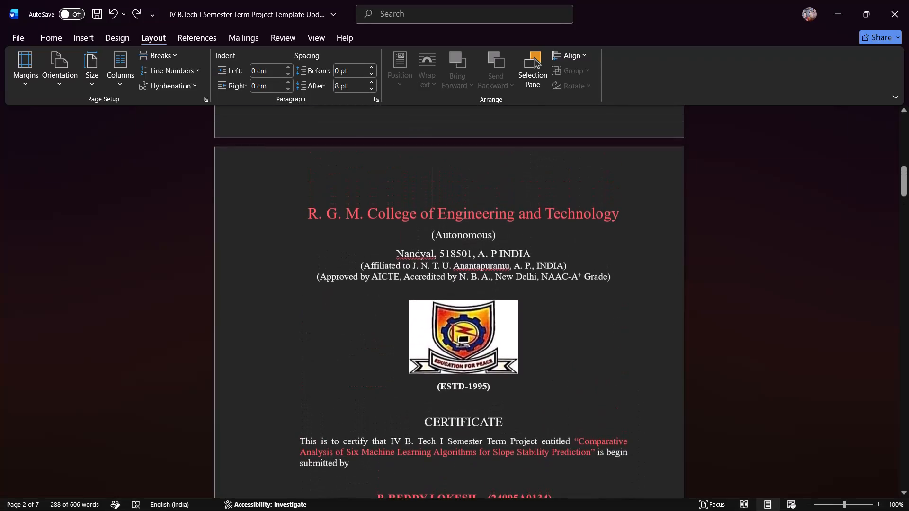
Examine the report's cover page, and check the certificate and acknowledgement in the previous "final one" report for comparison.
scroll(457, 390, up, 3)
scroll(457, 390, down, 1)
scroll(457, 390, up, 16)
scroll(457, 390, up, 5)
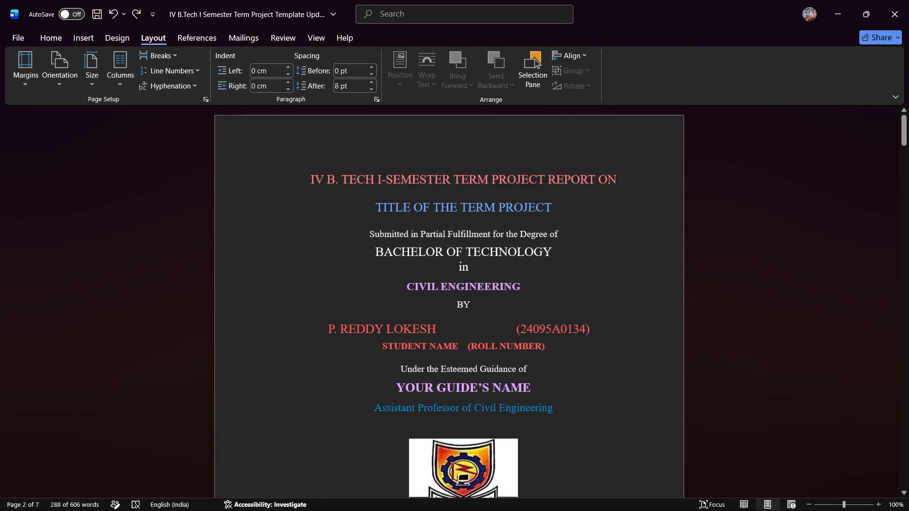
scroll(457, 390, up, 6)
scroll(457, 390, down, 6)
click(553, 496)
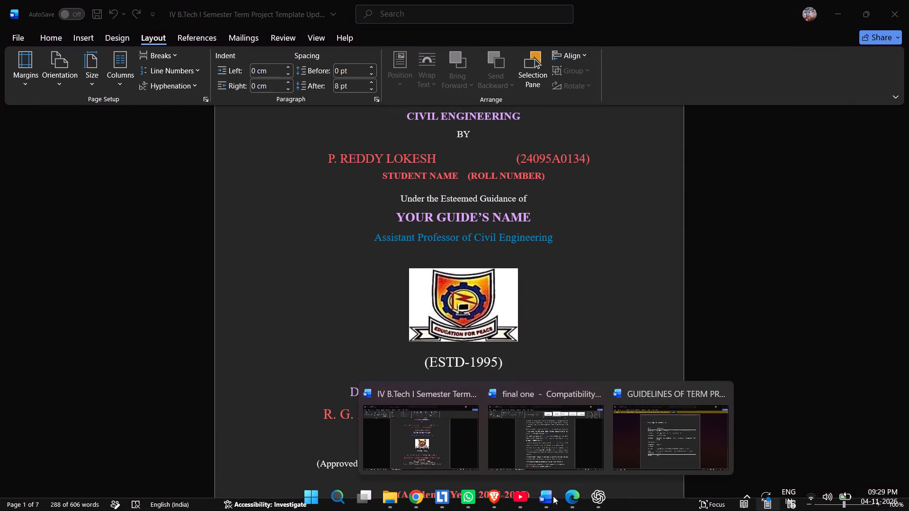
click(573, 448)
scroll(592, 396, up, 20)
scroll(592, 396, up, 12)
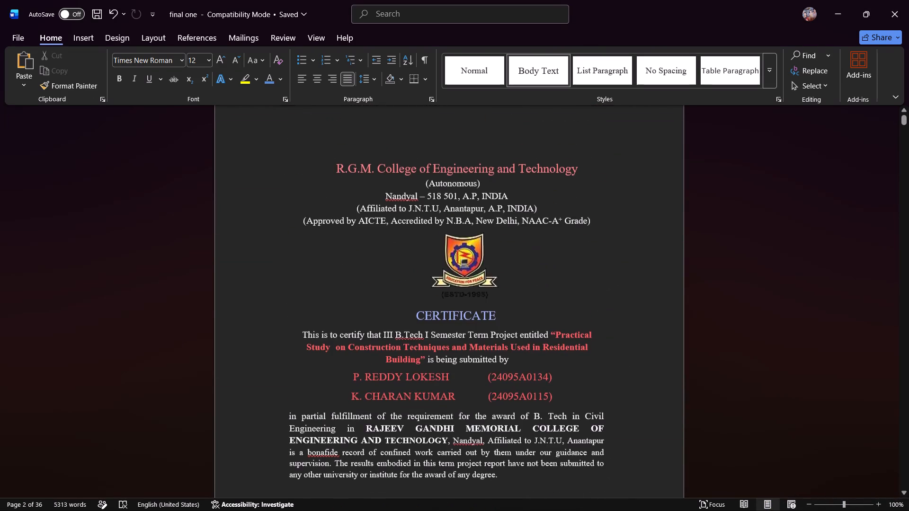
scroll(592, 395, up, 7)
scroll(592, 395, down, 20)
scroll(592, 395, down, 2)
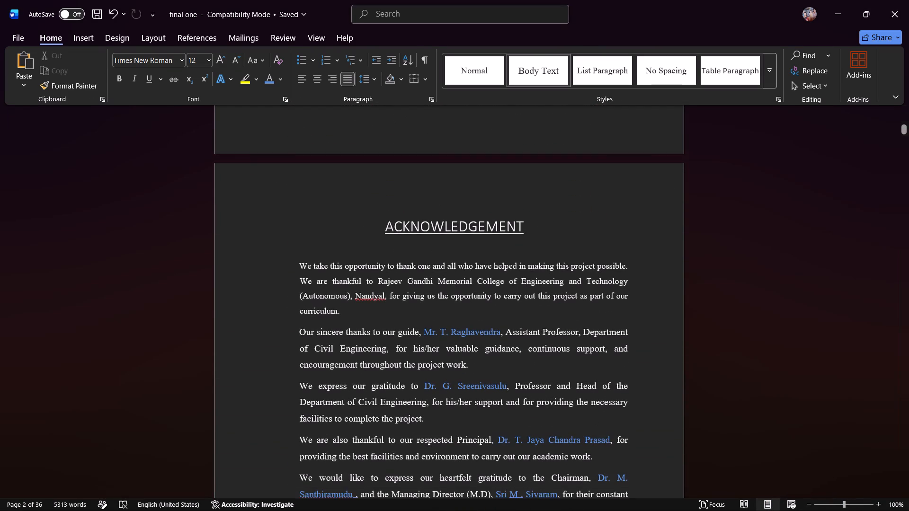
click(519, 501)
click(519, 501)
click(560, 507)
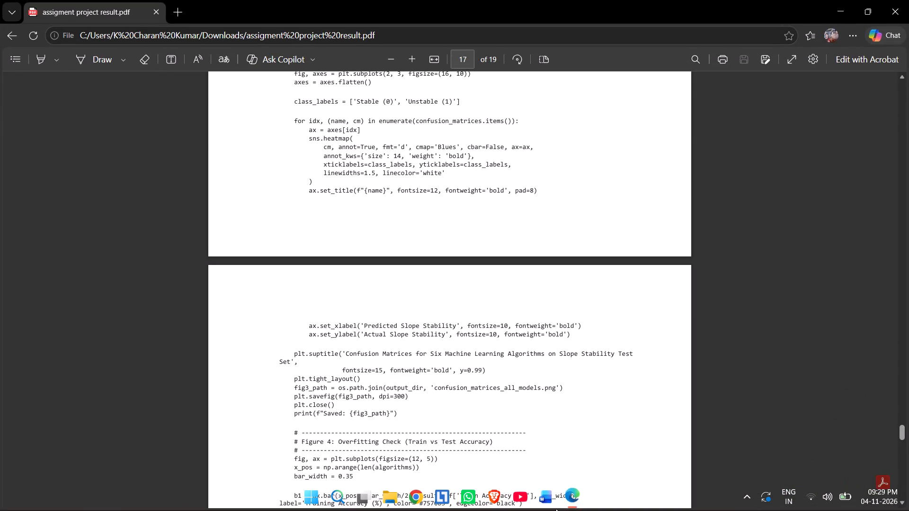
click(553, 509)
click(566, 509)
click(566, 508)
click(545, 502)
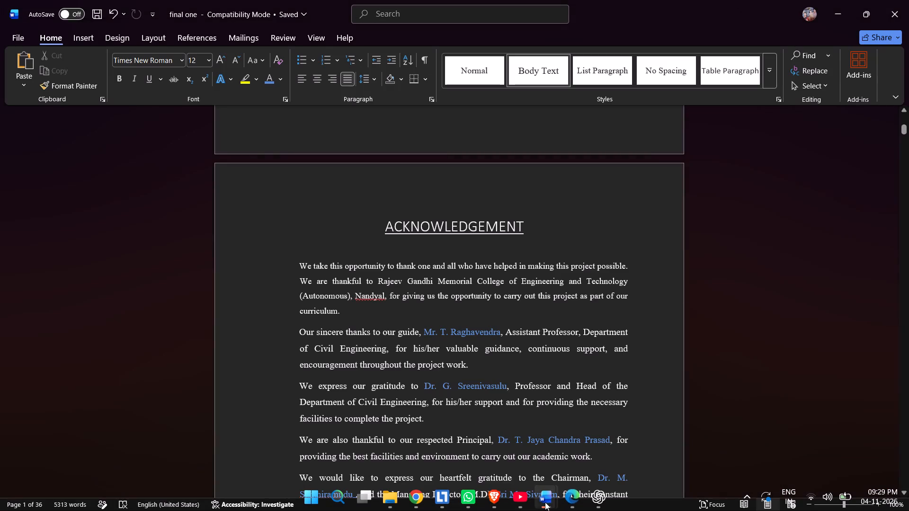
click(436, 427)
Review the cover, certificate and acknowledgement pages of the IV B.Tech term project report.
scroll(538, 382, up, 9)
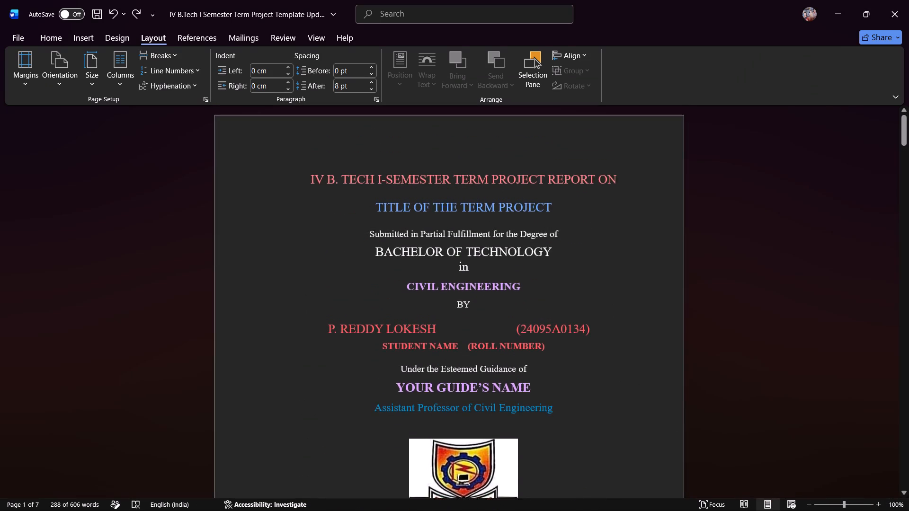
scroll(538, 382, down, 10)
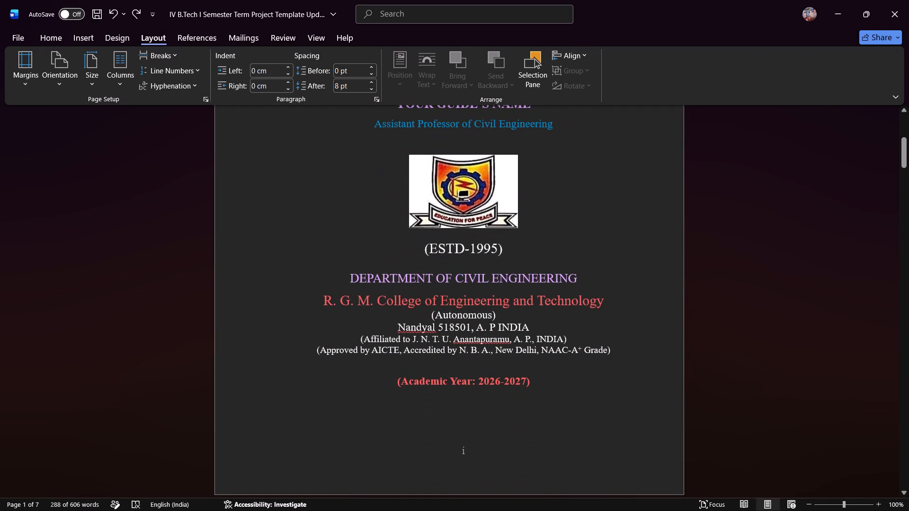
scroll(538, 382, up, 16)
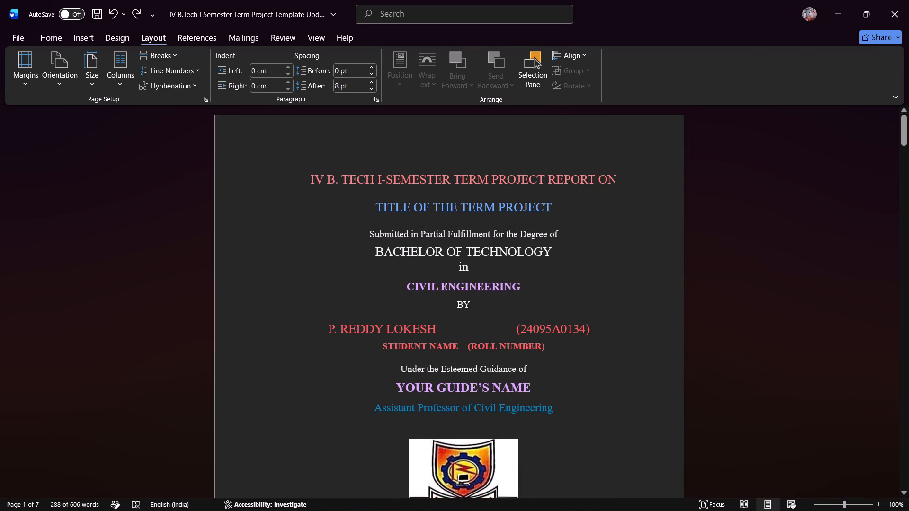
scroll(538, 382, down, 20)
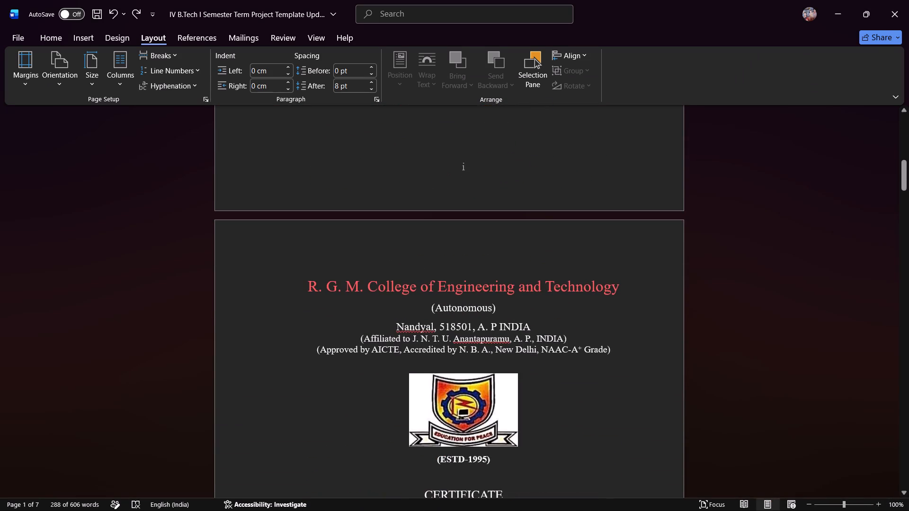
scroll(538, 382, down, 14)
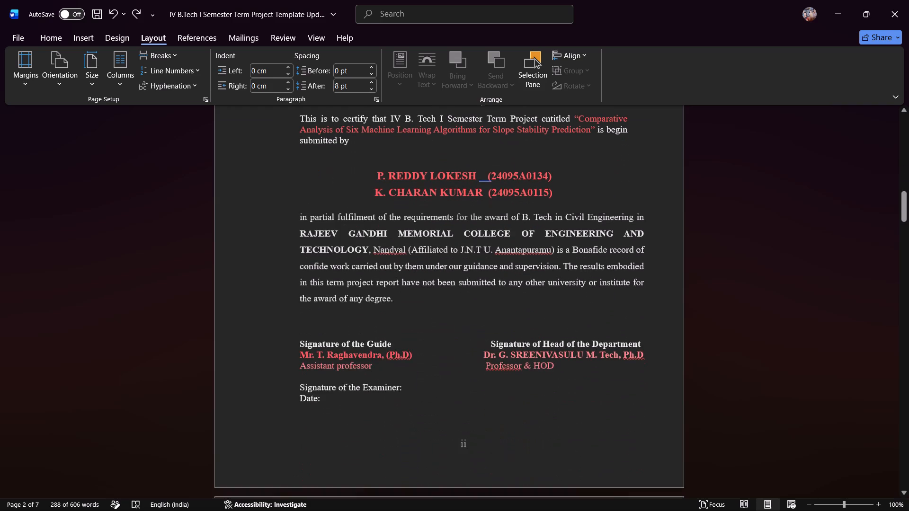
scroll(538, 382, down, 1)
scroll(538, 382, up, 2)
scroll(538, 382, down, 17)
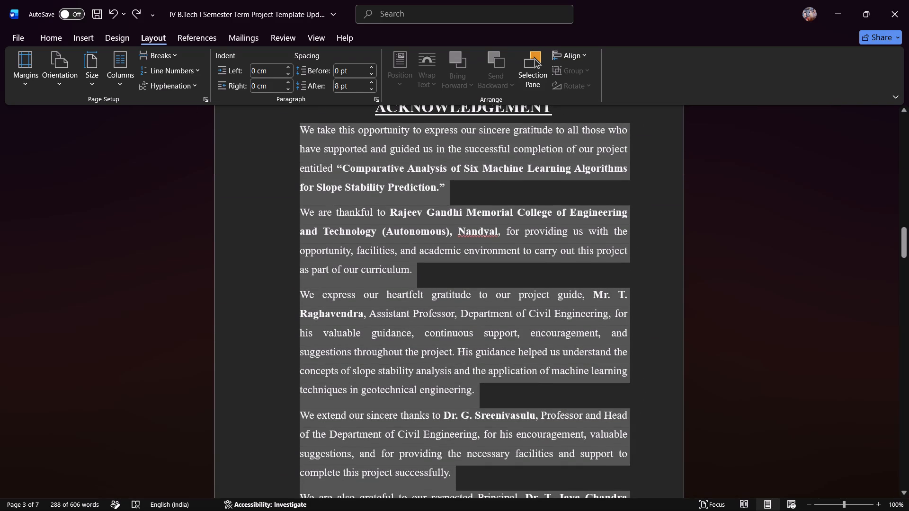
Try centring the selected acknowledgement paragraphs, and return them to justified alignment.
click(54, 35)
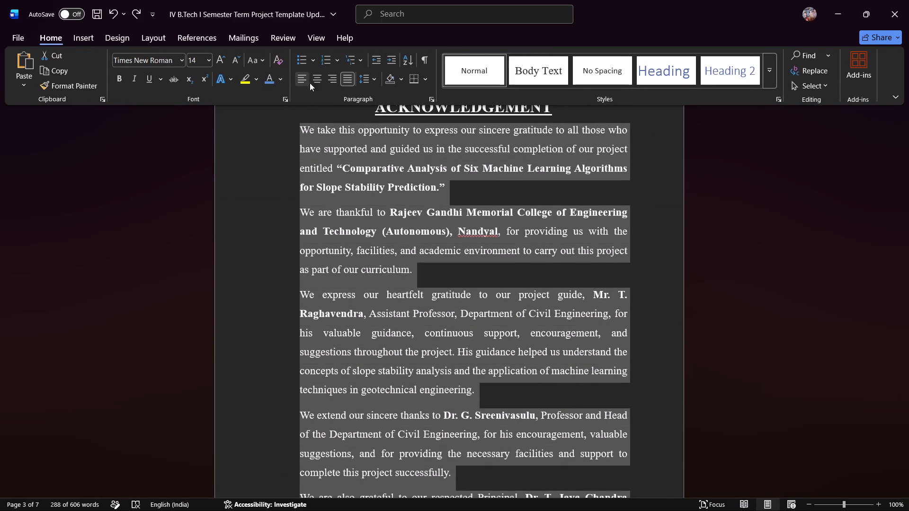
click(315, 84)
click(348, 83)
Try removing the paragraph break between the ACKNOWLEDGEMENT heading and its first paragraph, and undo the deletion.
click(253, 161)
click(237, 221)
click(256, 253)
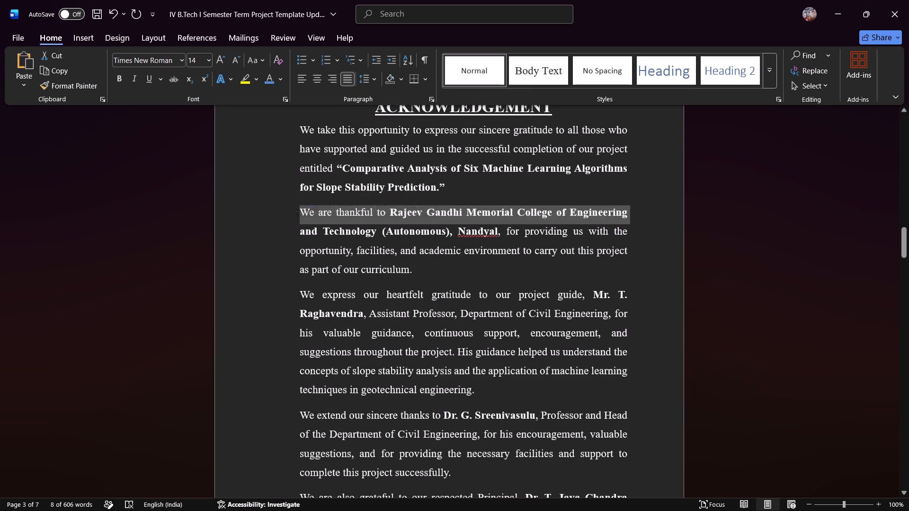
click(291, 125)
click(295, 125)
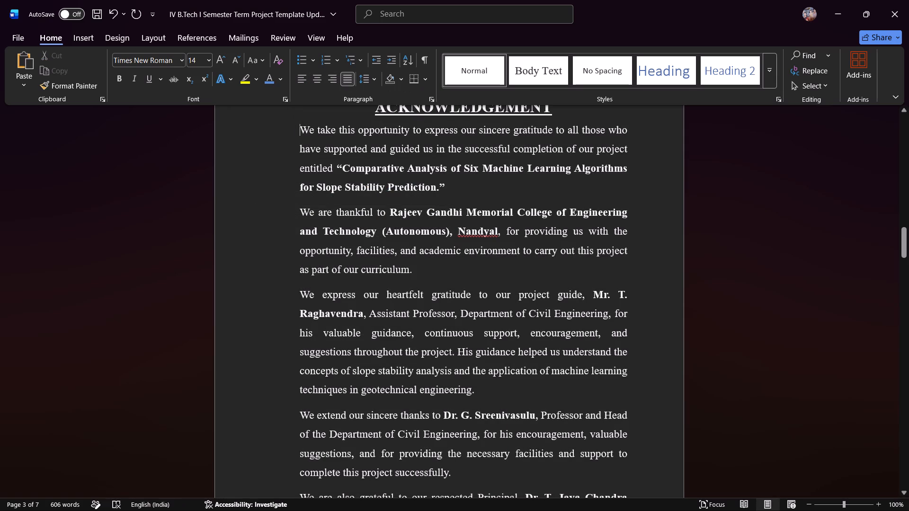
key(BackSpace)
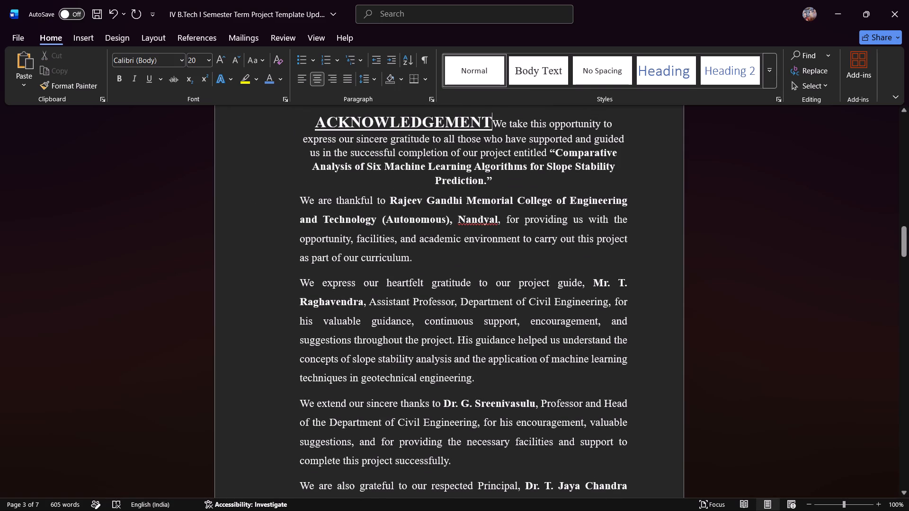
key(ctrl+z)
Look over the rest of the acknowledgement and the preceding pages back to the cover page.
scroll(509, 287, down, 6)
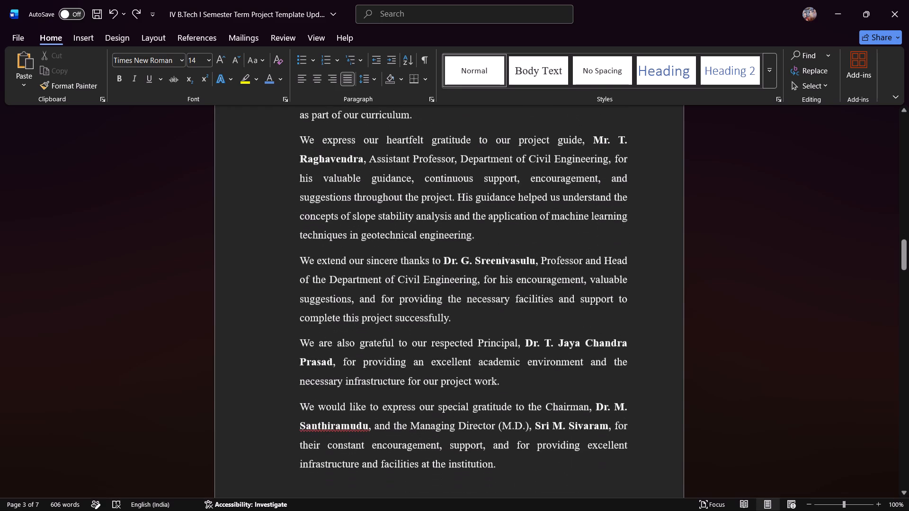
scroll(509, 287, down, 10)
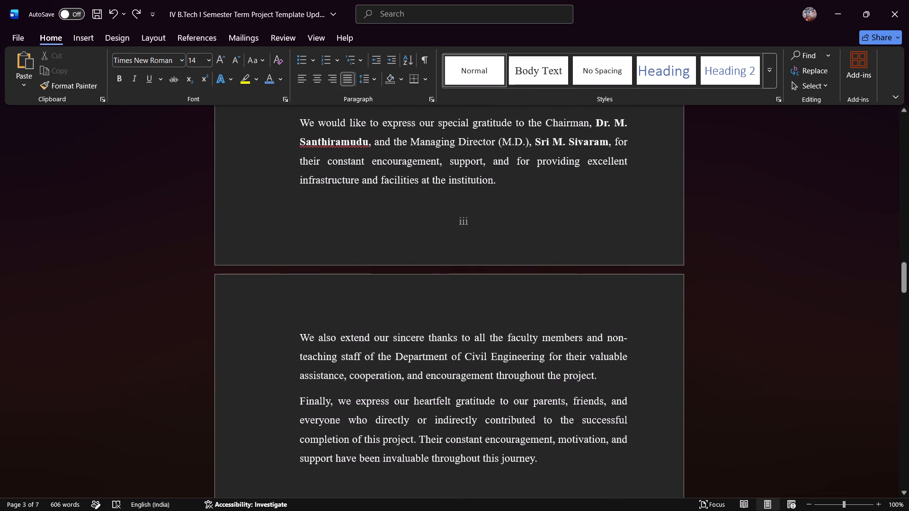
scroll(553, 352, up, 20)
scroll(553, 352, up, 2)
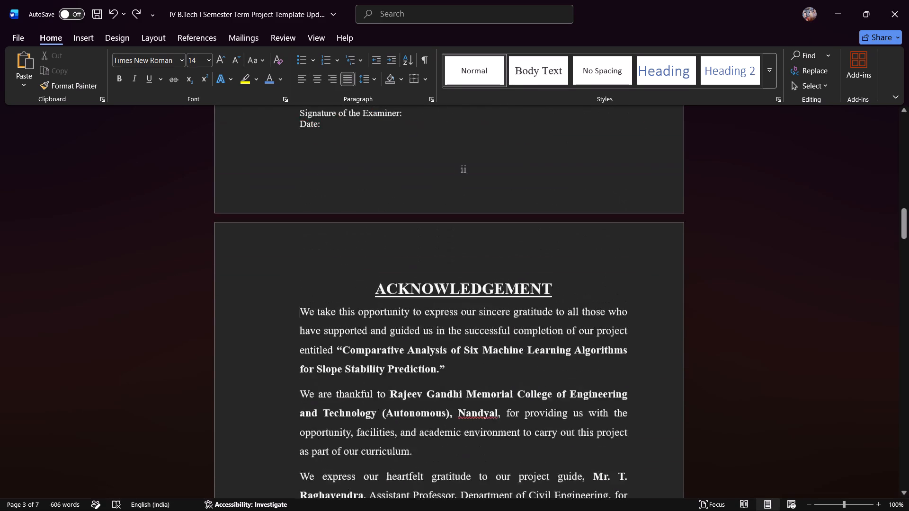
scroll(553, 352, up, 18)
scroll(553, 352, down, 1)
scroll(553, 352, up, 4)
scroll(553, 352, down, 2)
scroll(553, 352, up, 13)
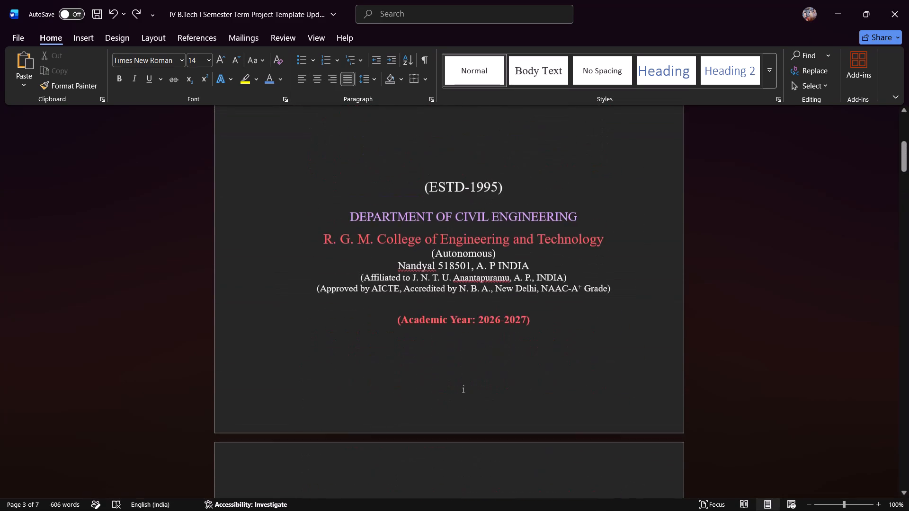
scroll(553, 352, up, 1)
scroll(553, 352, down, 1)
scroll(553, 352, up, 17)
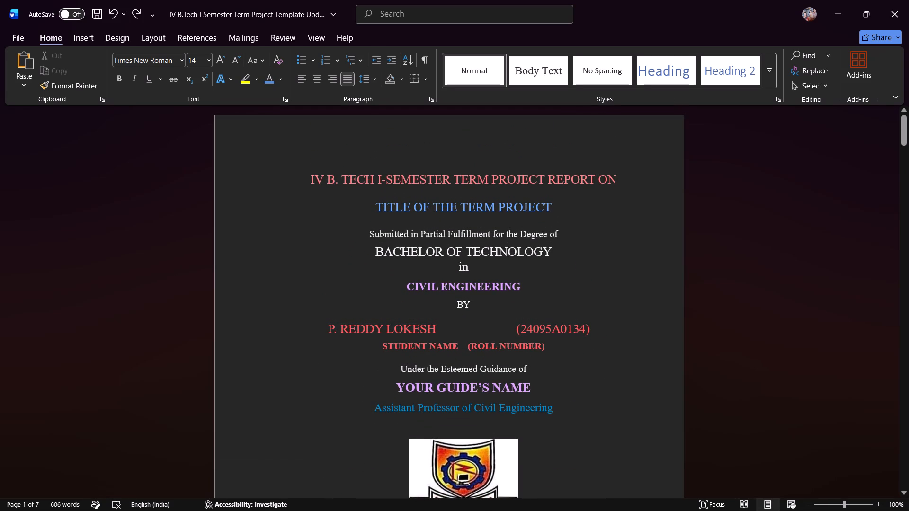
On the cover page, replace the tab gap between the first student's name and roll number with a shorter run of spaces.
click(511, 326)
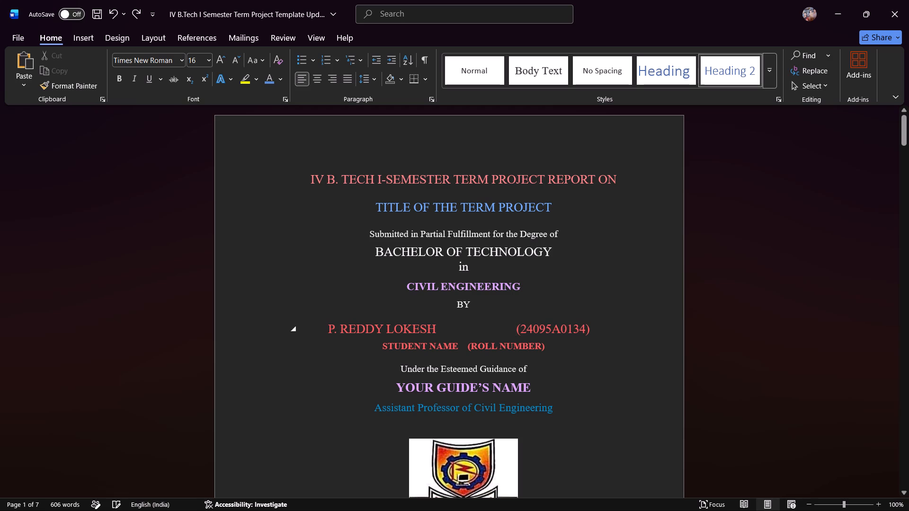
key(BackSpace)
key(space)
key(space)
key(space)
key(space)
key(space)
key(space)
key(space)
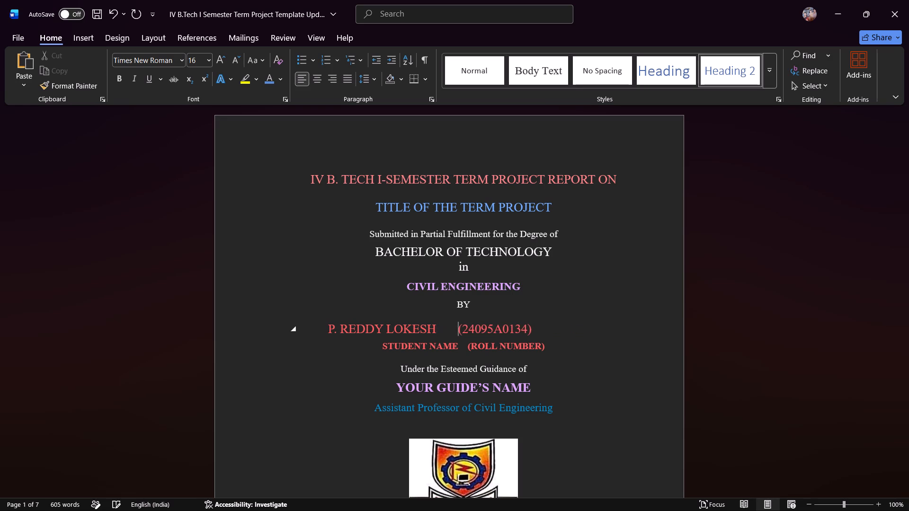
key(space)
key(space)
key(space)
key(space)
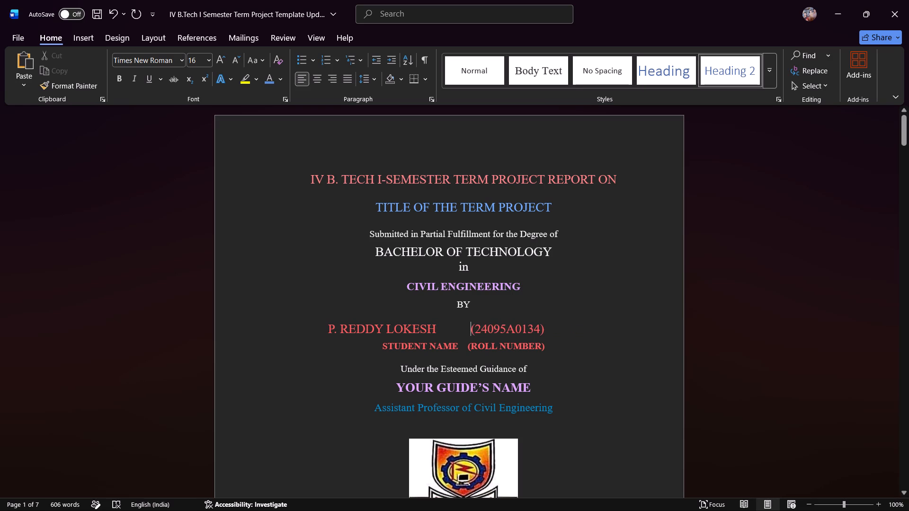
Add five spaces before the first student's name on the cover page and centre that line.
click(328, 327)
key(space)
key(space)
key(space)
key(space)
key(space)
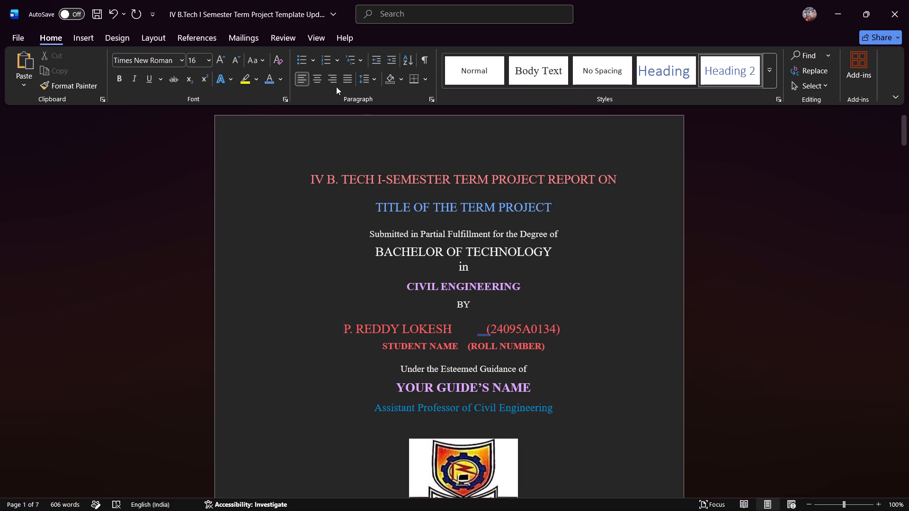
click(316, 81)
Replace the STUDENT NAME and ROLL NUMBER placeholders on the cover page with the second student's name and roll number.
drag(379, 346, 393, 345)
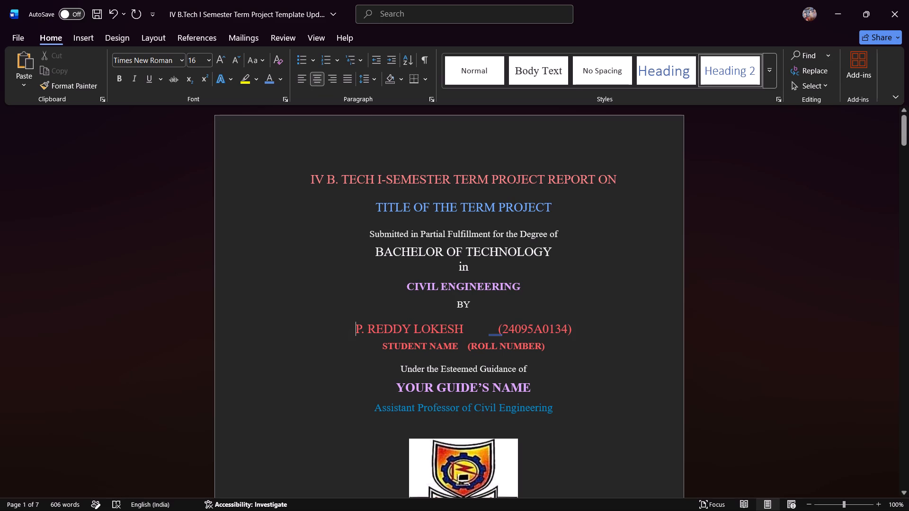
drag(393, 345, 460, 345)
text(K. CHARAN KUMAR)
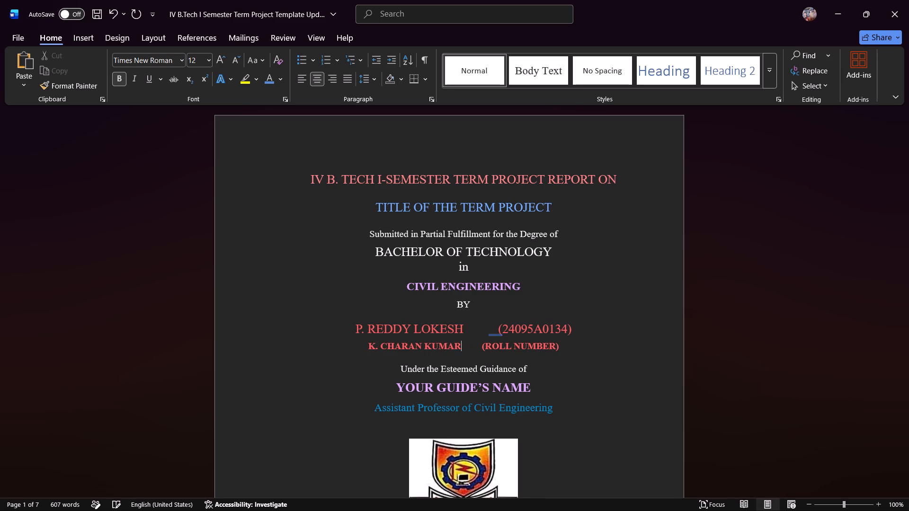
drag(486, 345, 512, 345)
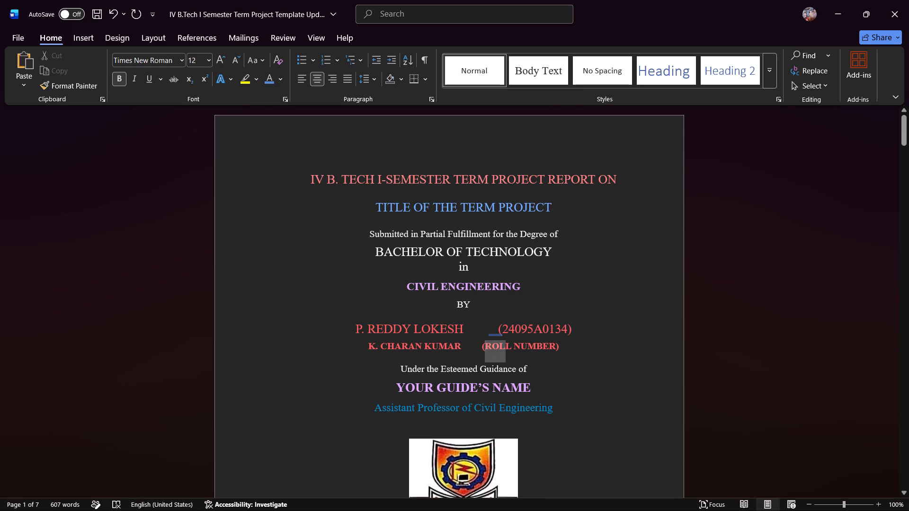
drag(512, 345, 543, 345)
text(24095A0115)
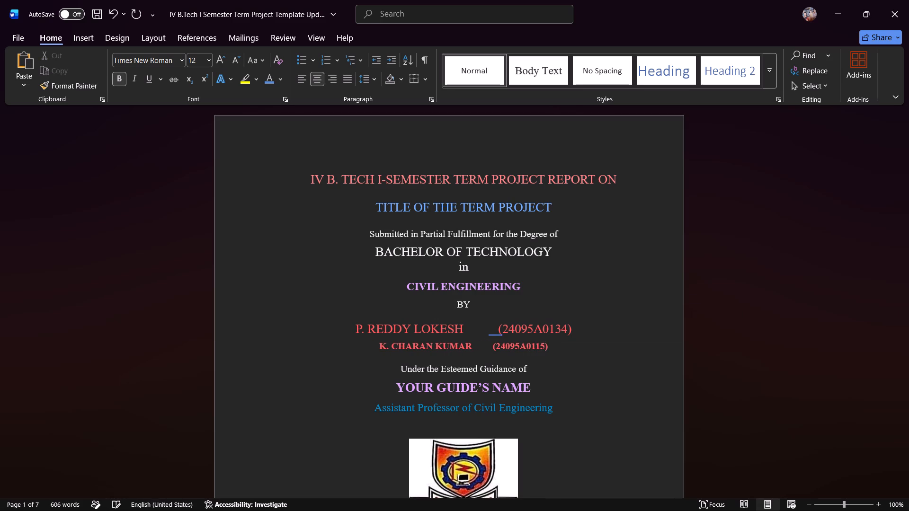
Set the second student's name and roll number on the cover page to font size 14.
drag(567, 347, 382, 347)
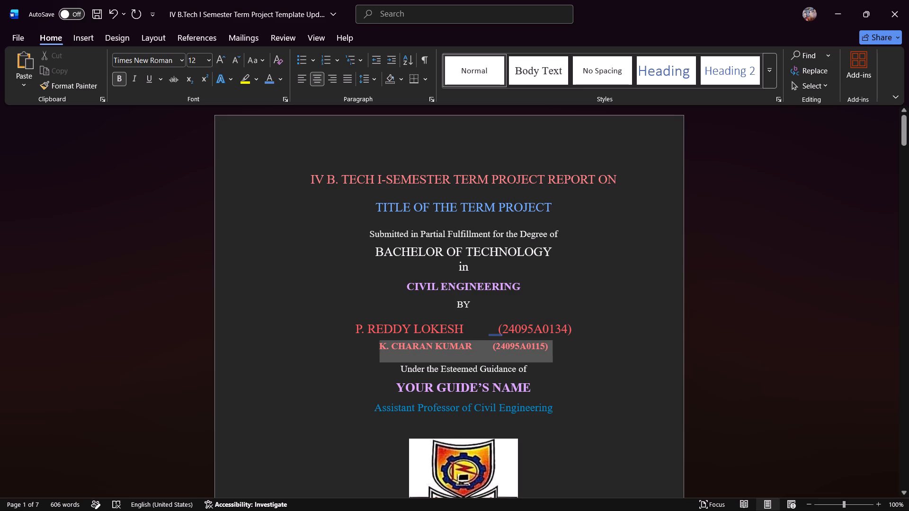
drag(382, 347, 381, 347)
click(472, 314)
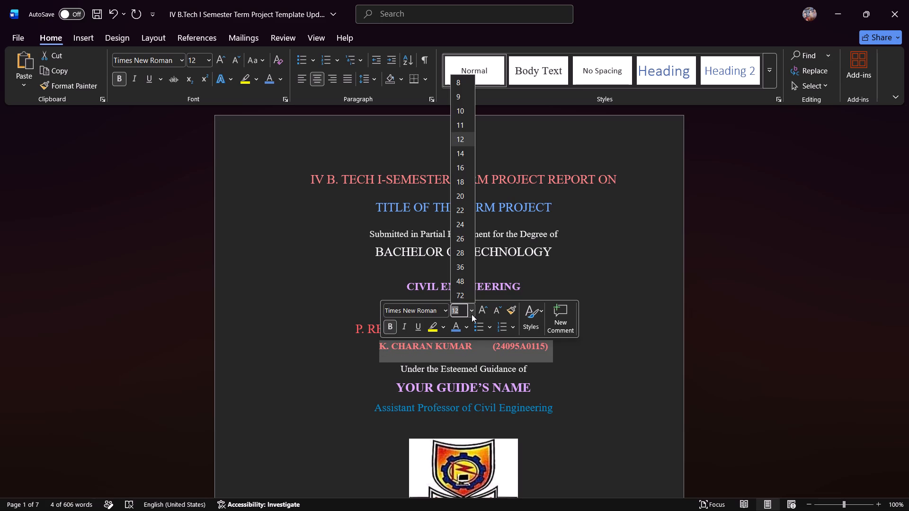
click(455, 153)
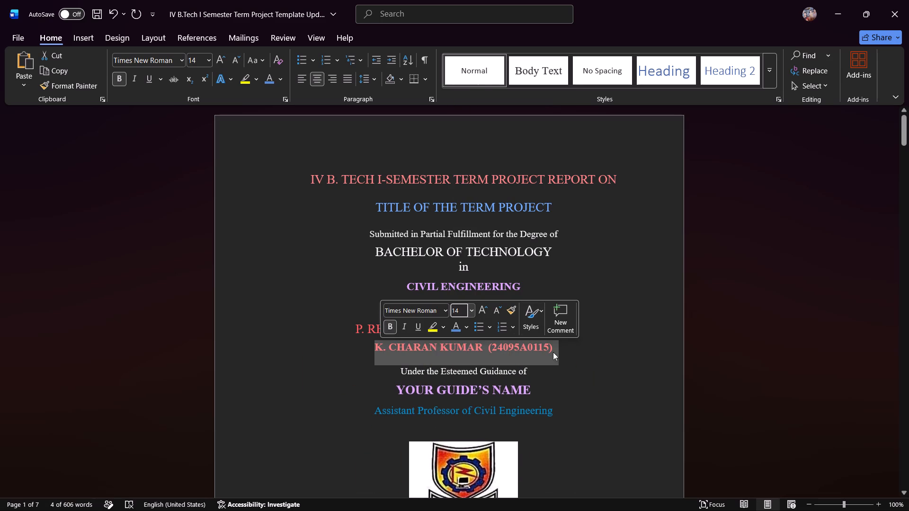
click(591, 358)
Remove bold from the second student's name and roll number on the cover page, set them to font size 16, and save.
drag(571, 324, 555, 324)
drag(556, 348, 376, 348)
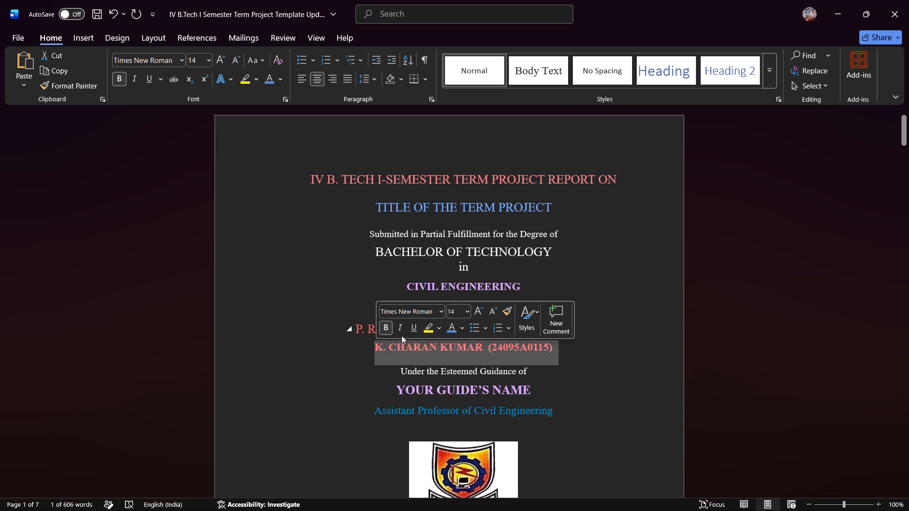
click(387, 328)
click(470, 316)
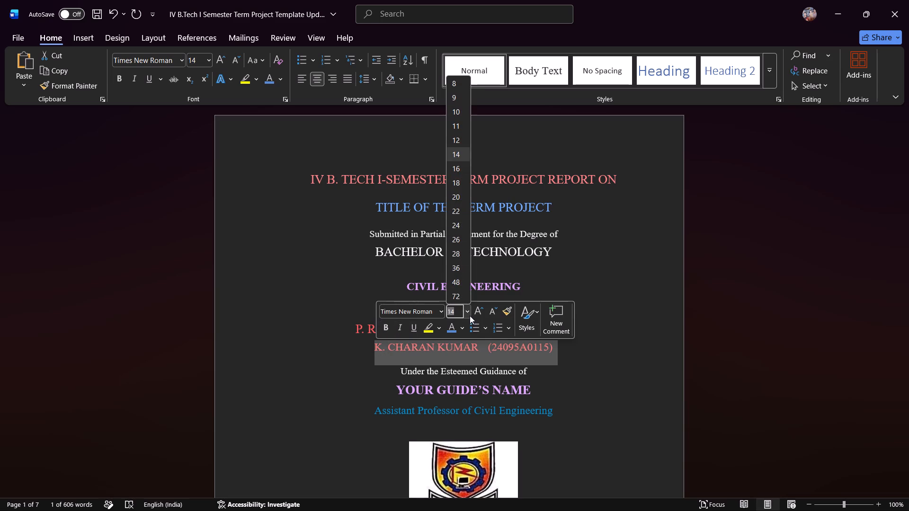
click(457, 170)
click(602, 304)
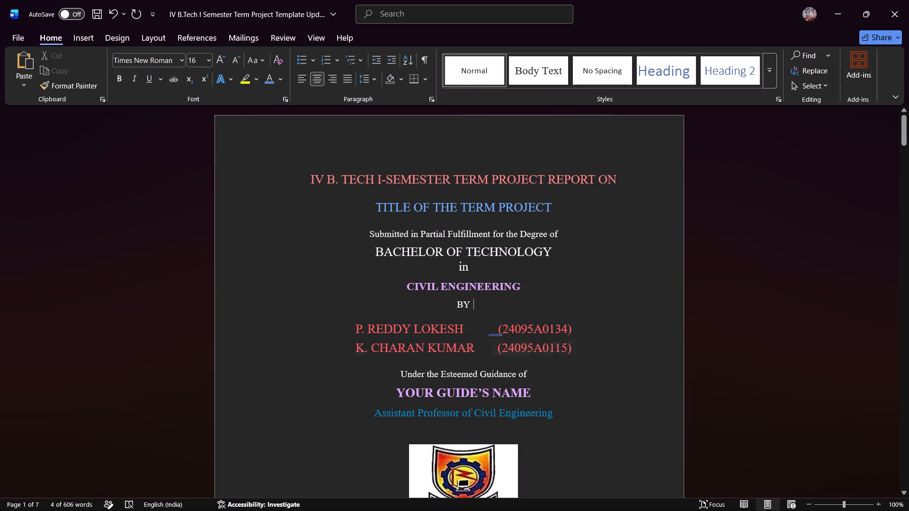
key(ctrl+s)
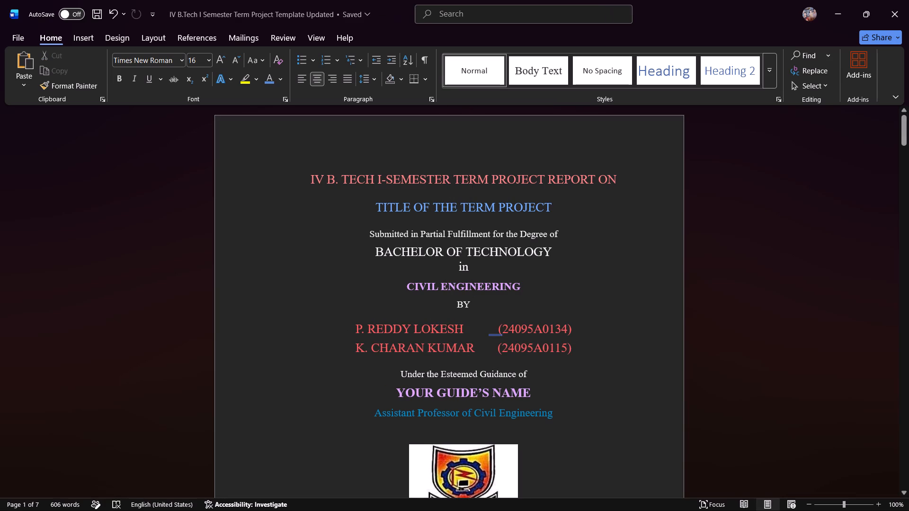
Switch to the assigment project result PDF in Edge, copy the full report title from its first page, and return to the template.
click(577, 491)
scroll(444, 169, up, 2)
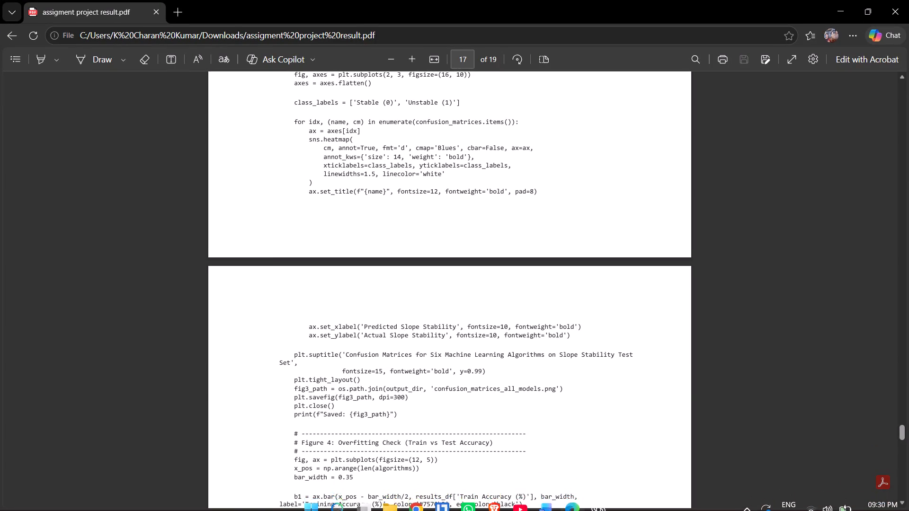
scroll(445, 170, up, 7)
drag(903, 415, 887, 90)
click(365, 185)
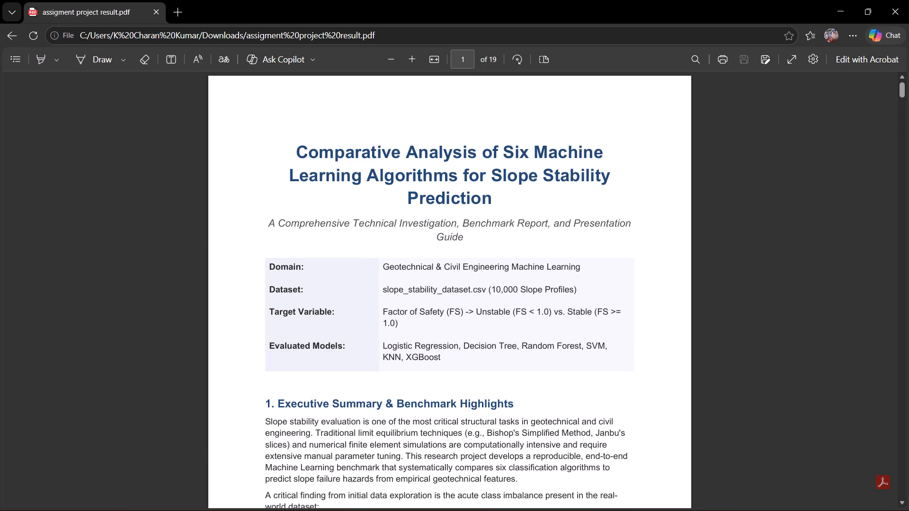
drag(297, 150, 507, 209)
key(ctrl+c)
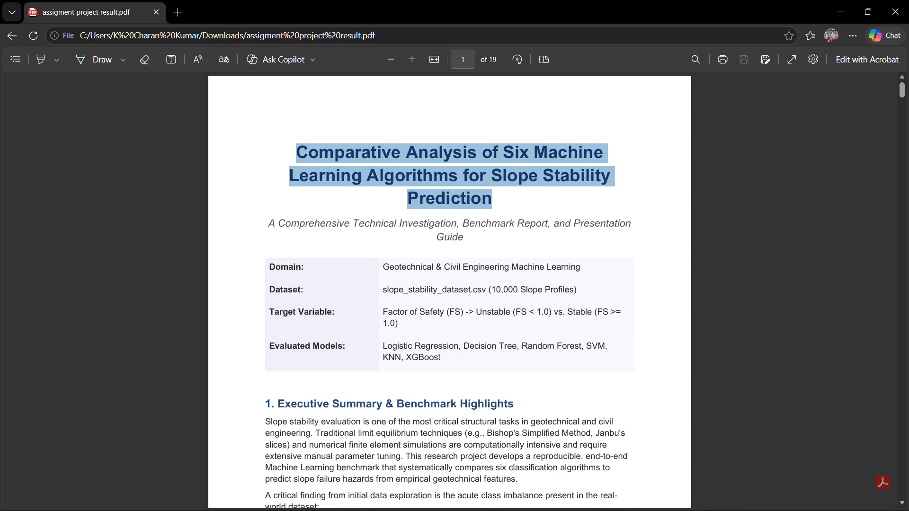
click(842, 3)
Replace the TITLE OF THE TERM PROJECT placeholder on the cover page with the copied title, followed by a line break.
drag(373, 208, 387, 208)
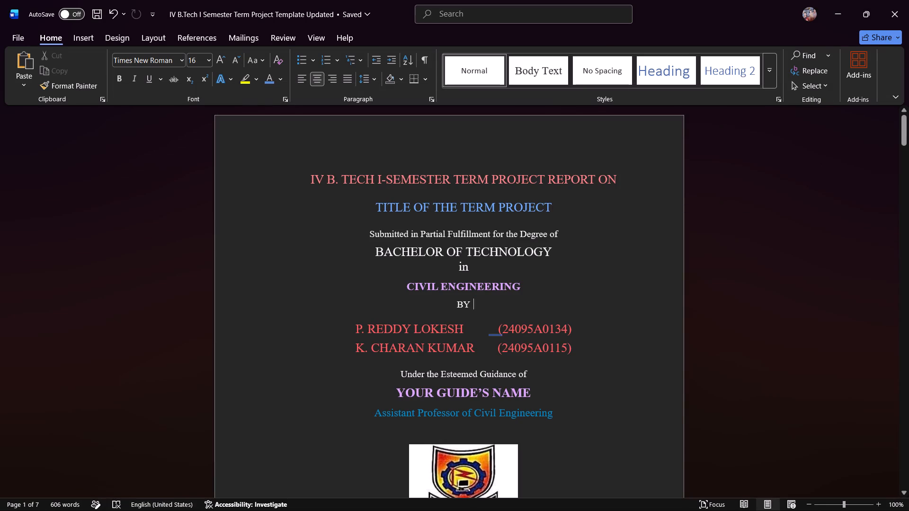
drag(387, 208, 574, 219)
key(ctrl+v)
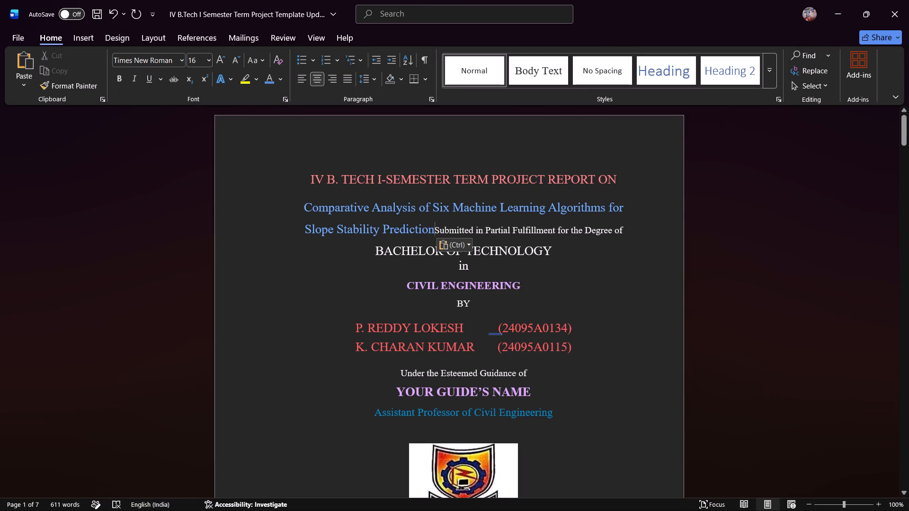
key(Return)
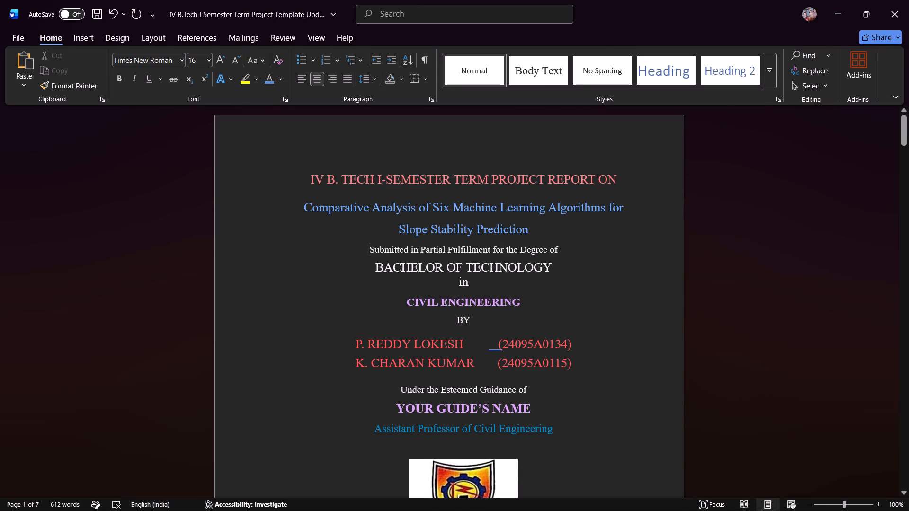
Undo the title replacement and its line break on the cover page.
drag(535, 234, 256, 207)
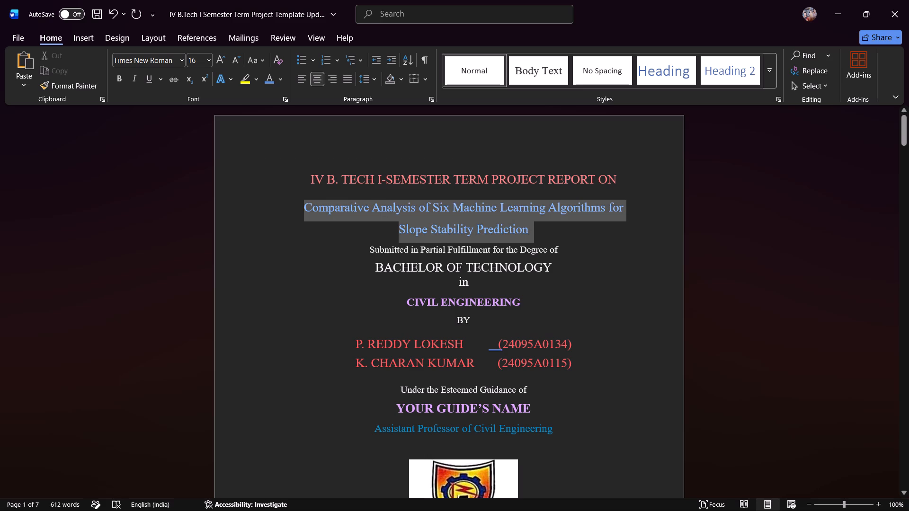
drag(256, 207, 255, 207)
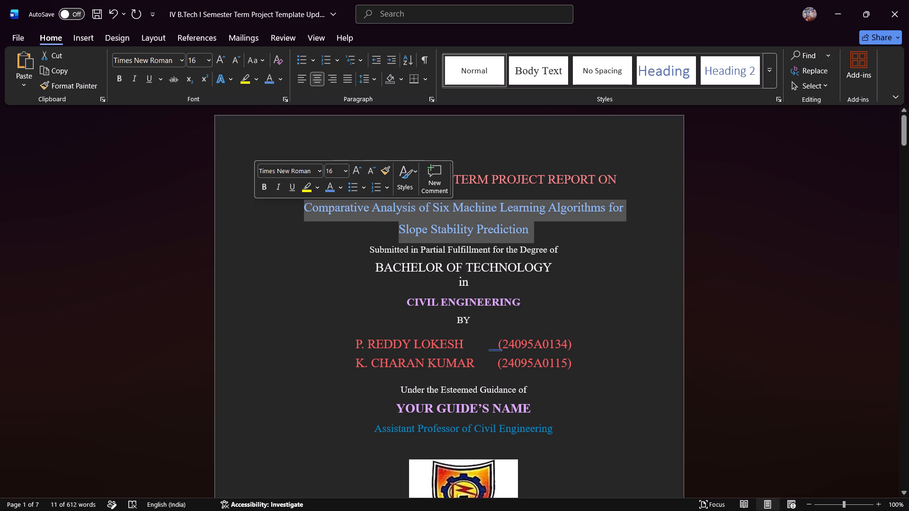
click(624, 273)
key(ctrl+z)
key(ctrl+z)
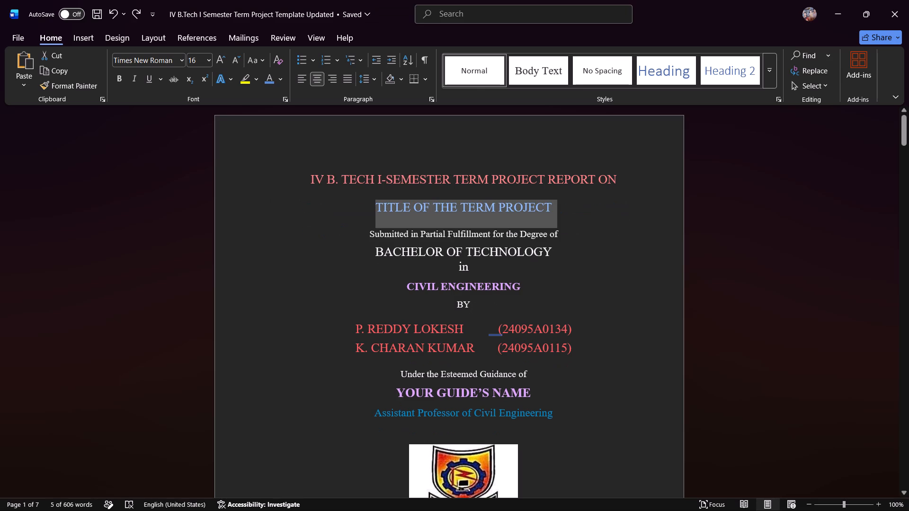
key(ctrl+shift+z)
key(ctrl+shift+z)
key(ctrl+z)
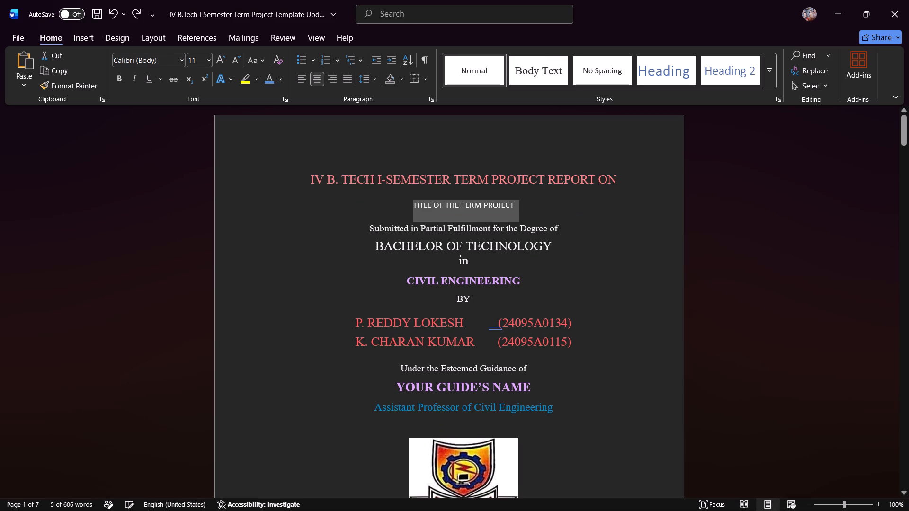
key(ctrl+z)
Replace TITLE OF THE TERM PROJECT with "Comparative Analysis of Six Machine Learning Algorithms for Slope Stability Prediction" and add a line break after it.
key(ctrl+v)
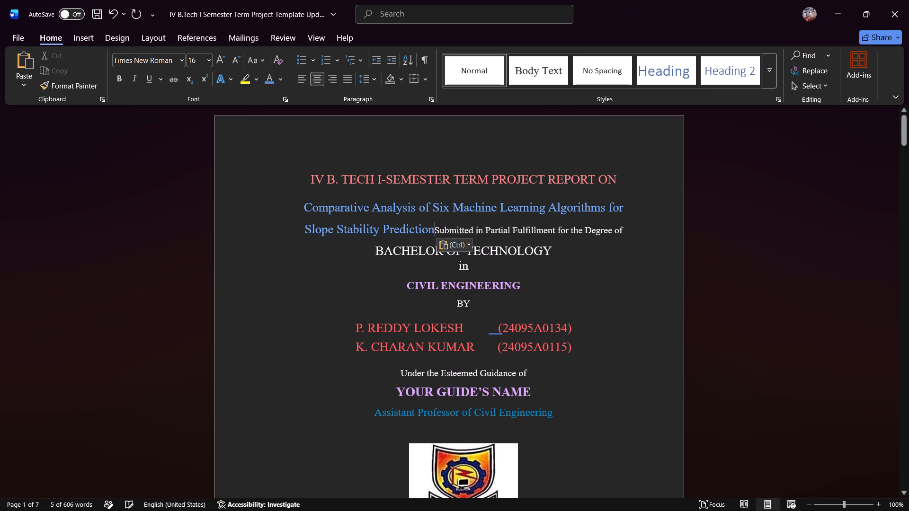
key(Return)
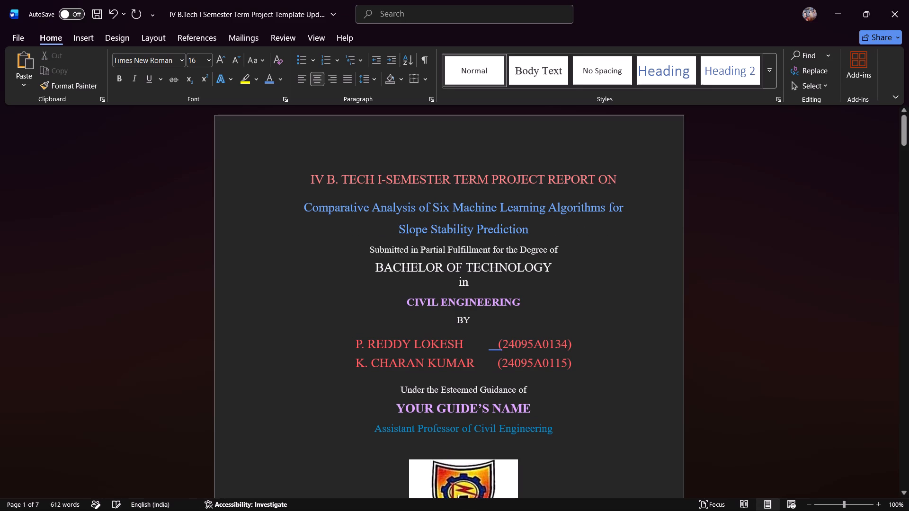
Change the project title on the cover page to uppercase and save the document.
drag(545, 223, 248, 215)
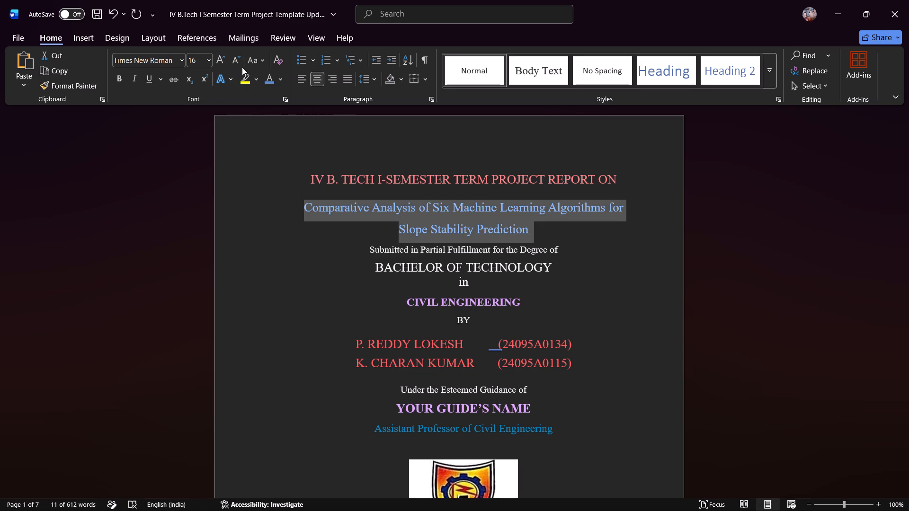
click(259, 59)
click(278, 106)
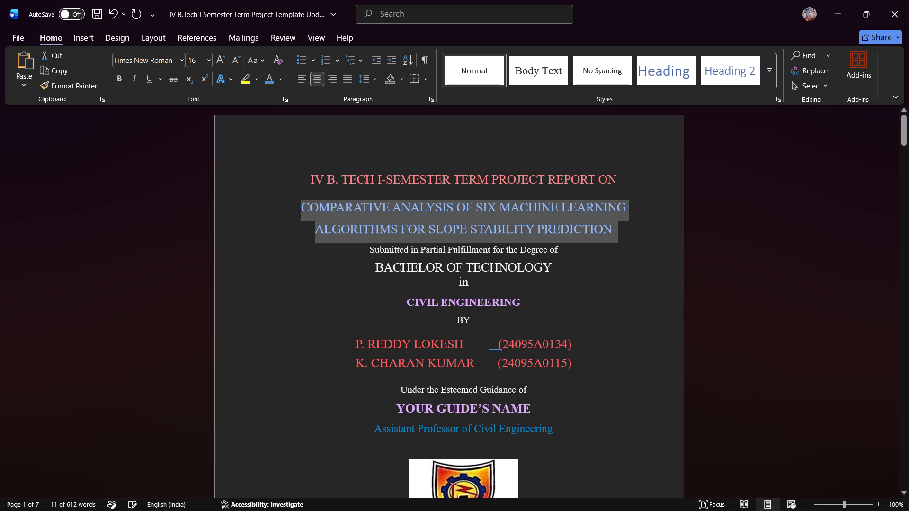
click(593, 282)
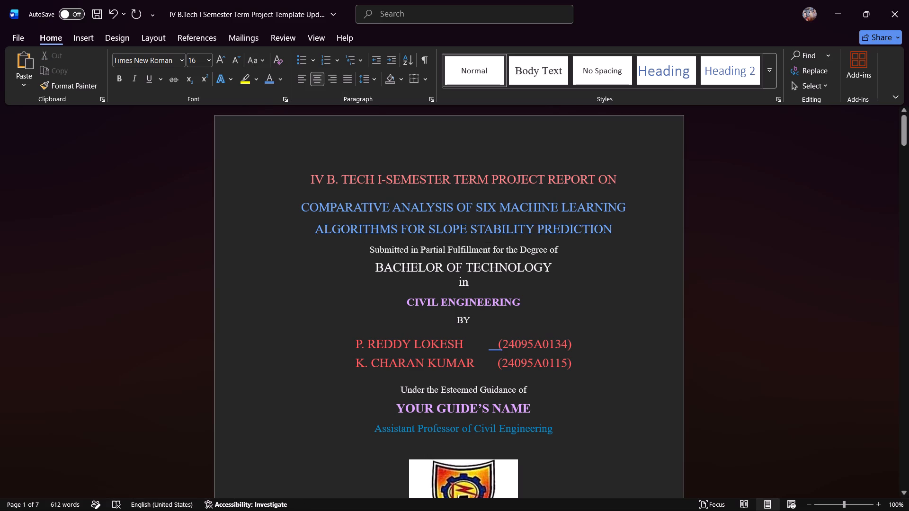
key(ctrl+s)
Copy the guide's name with its title from the acknowledgement in the "final one" document and return to the template.
scroll(599, 288, down, 2)
click(552, 355)
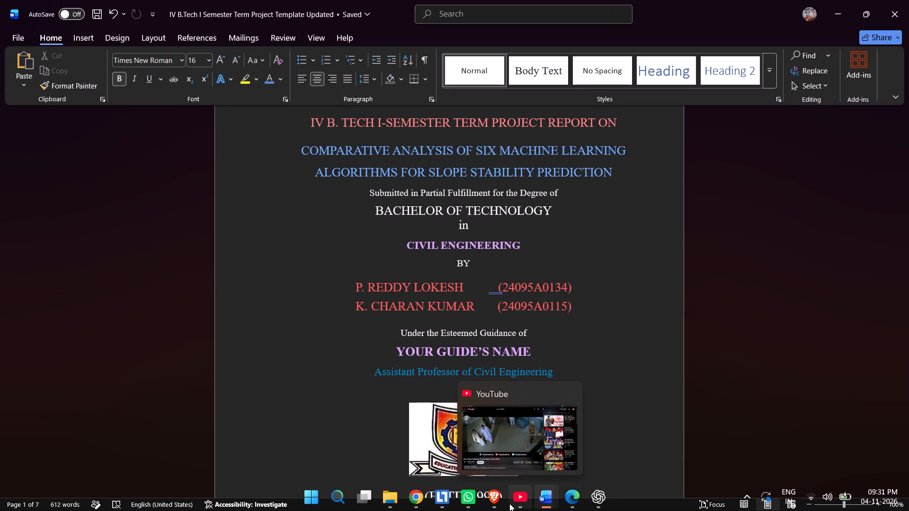
click(571, 502)
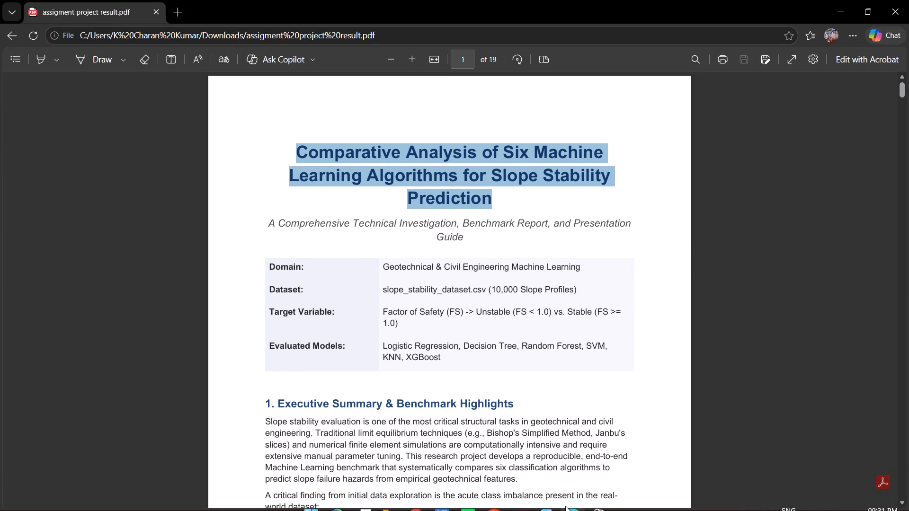
click(542, 501)
click(544, 456)
scroll(485, 293, up, 5)
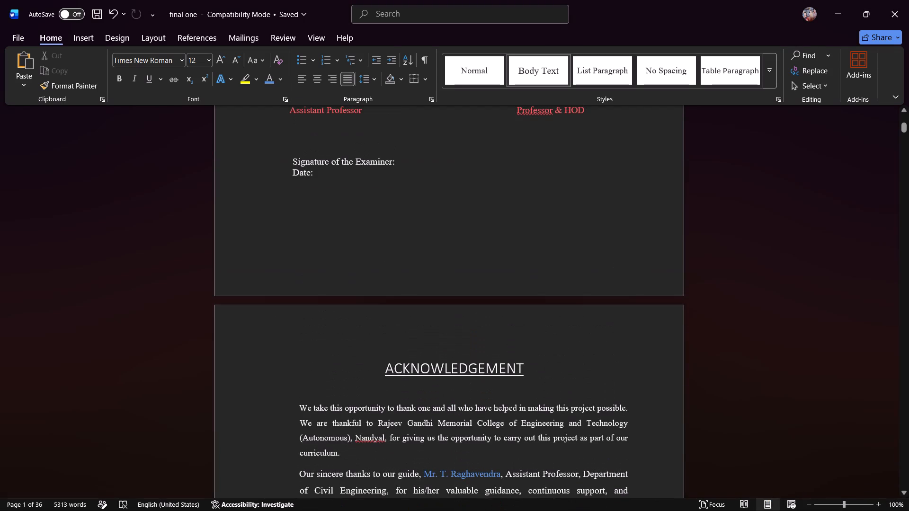
drag(424, 468, 484, 469)
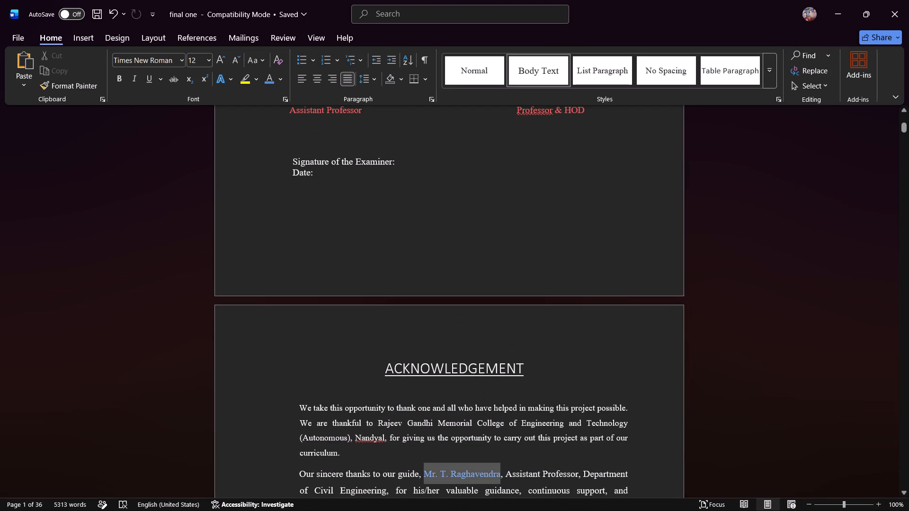
drag(484, 469, 485, 469)
key(ctrl+c)
click(549, 502)
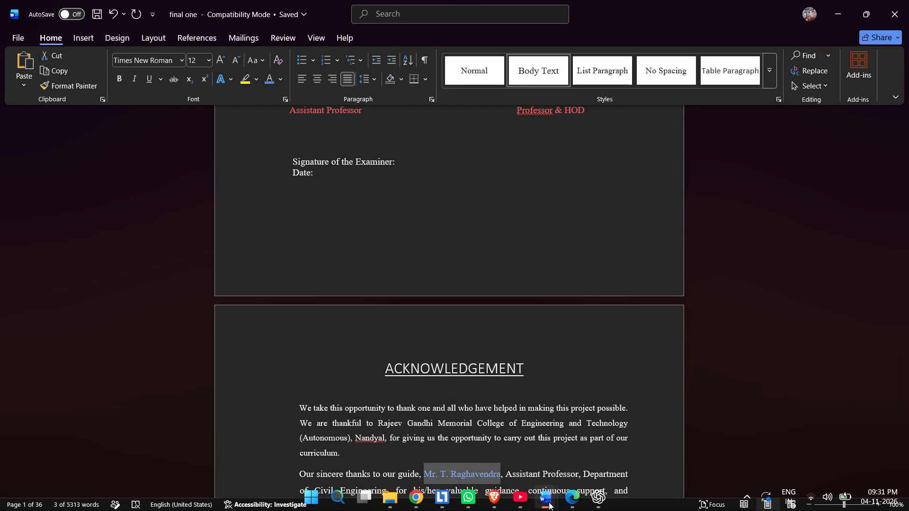
click(430, 418)
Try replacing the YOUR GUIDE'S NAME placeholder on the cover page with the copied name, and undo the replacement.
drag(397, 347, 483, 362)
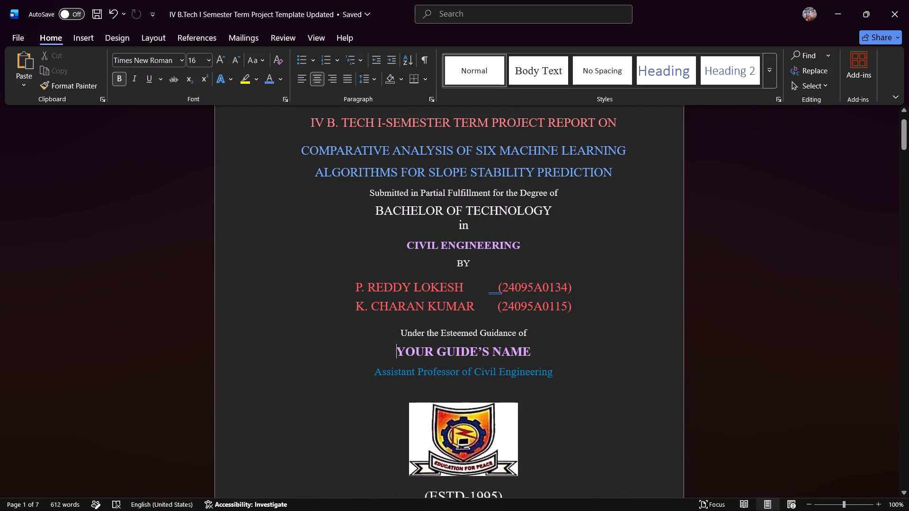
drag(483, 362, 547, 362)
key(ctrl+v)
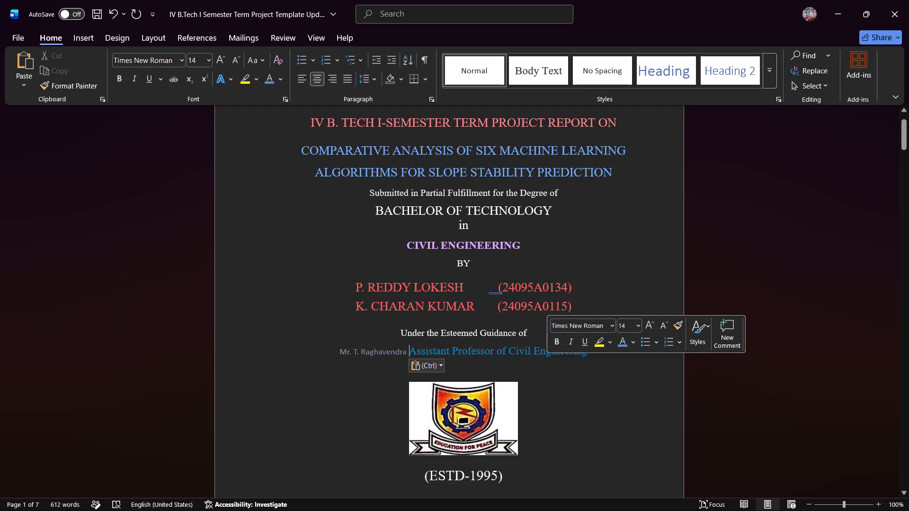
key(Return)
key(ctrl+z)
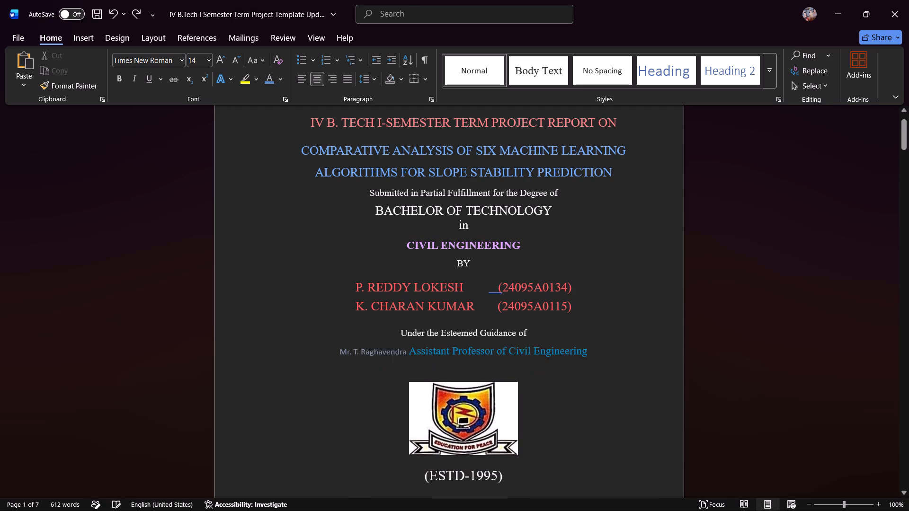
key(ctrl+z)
Replace YOUR GUIDE'S NAME on the cover page with the guide's initial and surname in capitals, keeping the placeholder's formatting.
click(533, 359)
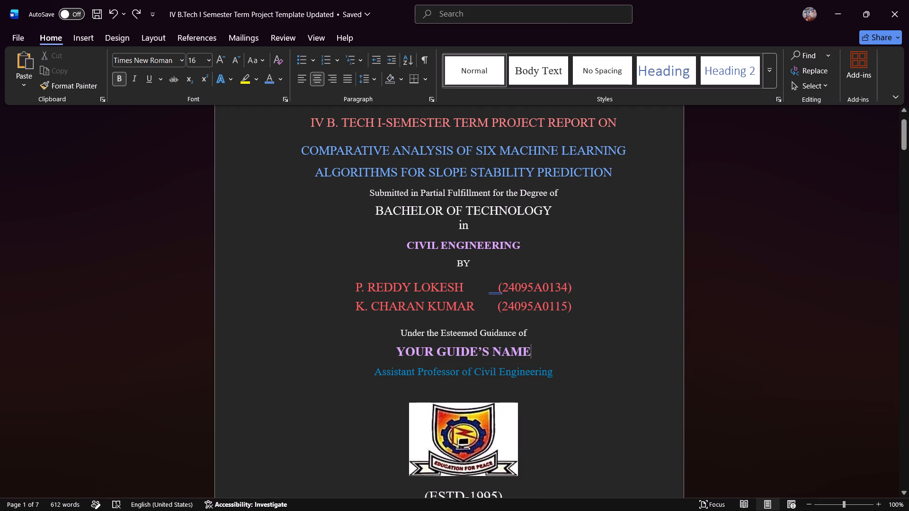
key(ctrl+a)
click(532, 354)
drag(532, 354, 381, 353)
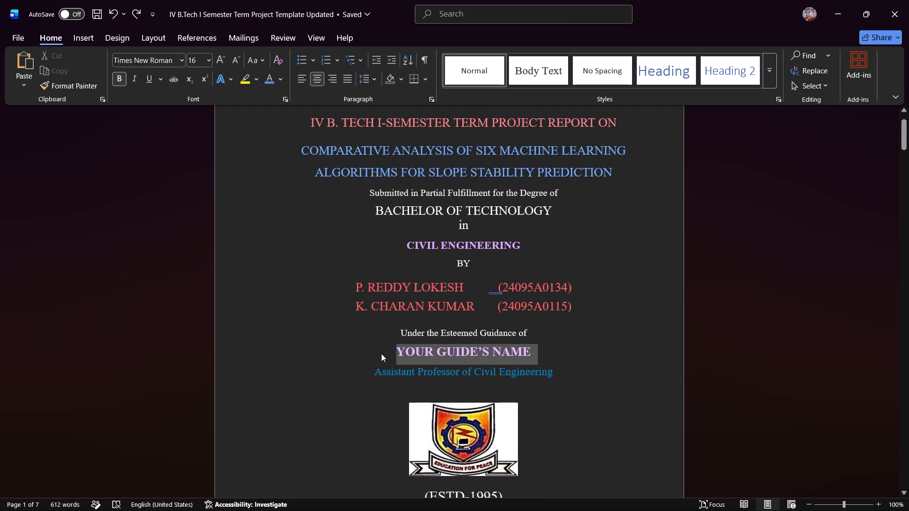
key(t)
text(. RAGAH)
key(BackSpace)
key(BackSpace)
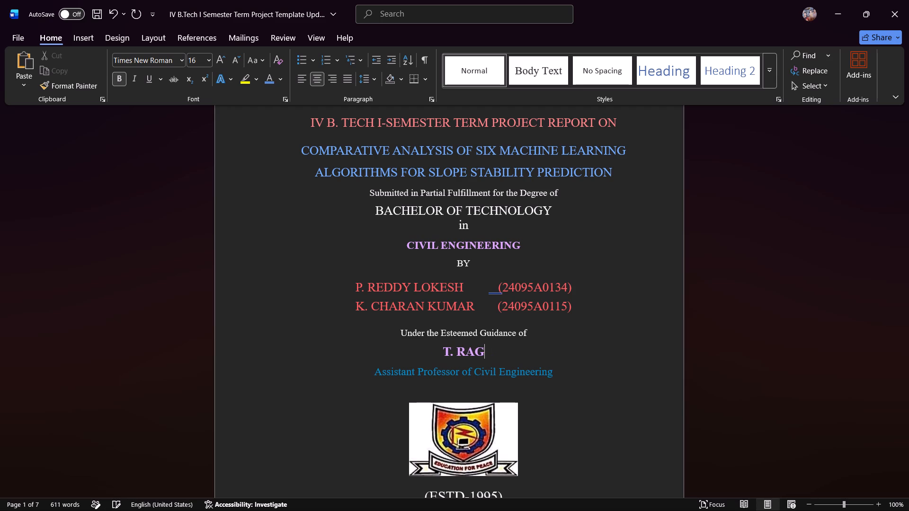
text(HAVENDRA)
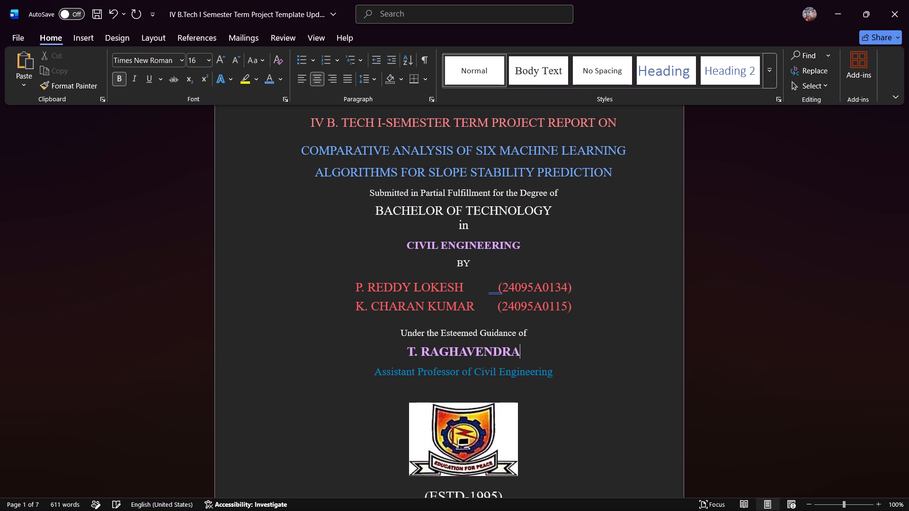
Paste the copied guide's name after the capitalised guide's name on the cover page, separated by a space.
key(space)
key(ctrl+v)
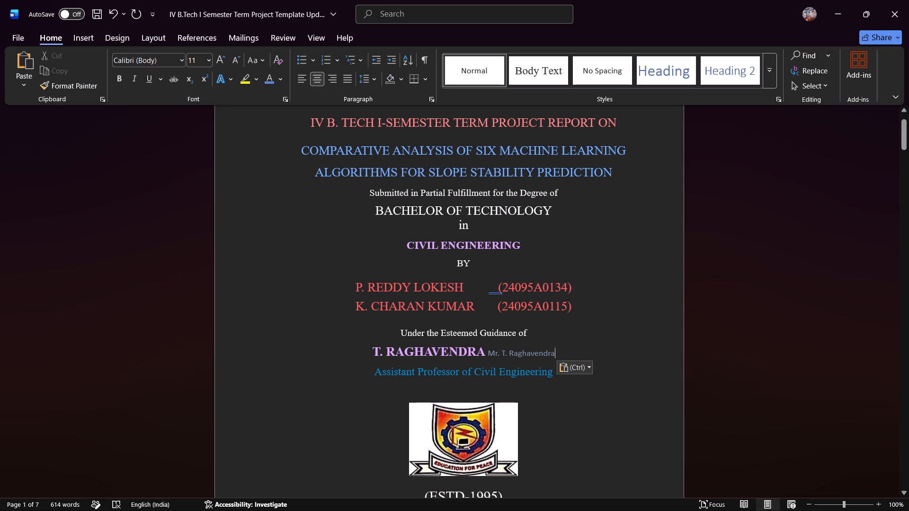
Add "MR. " before the capitalised guide's name on the cover page.
click(365, 350)
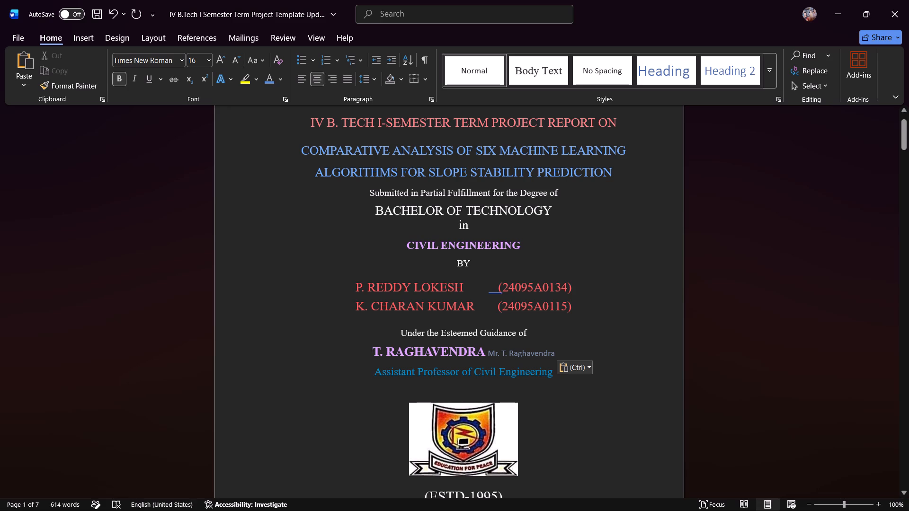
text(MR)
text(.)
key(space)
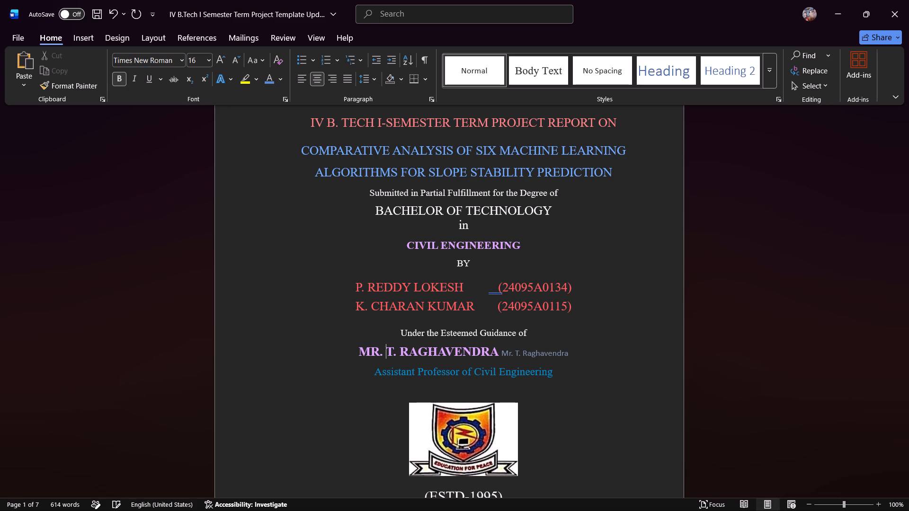
Delete the pasted duplicate of the guide's name after the capitalised name on the cover page, and save the report.
click(571, 357)
key(BackSpace)
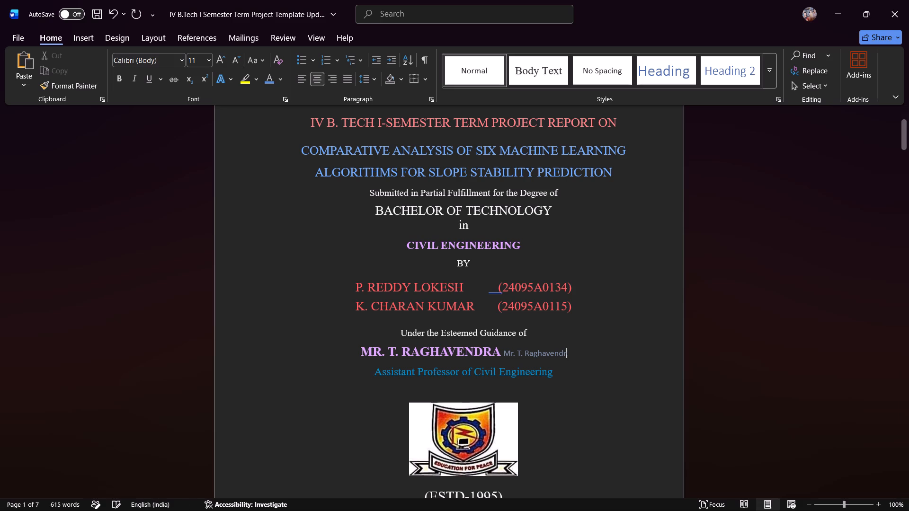
key(BackSpace)
key(BackSpace)
key(BackSpace)
key(BackSpace)
key(BackSpace)
key(BackSpace)
key(BackSpace)
key(BackSpace)
key(BackSpace)
key(BackSpace)
key(BackSpace)
key(BackSpace)
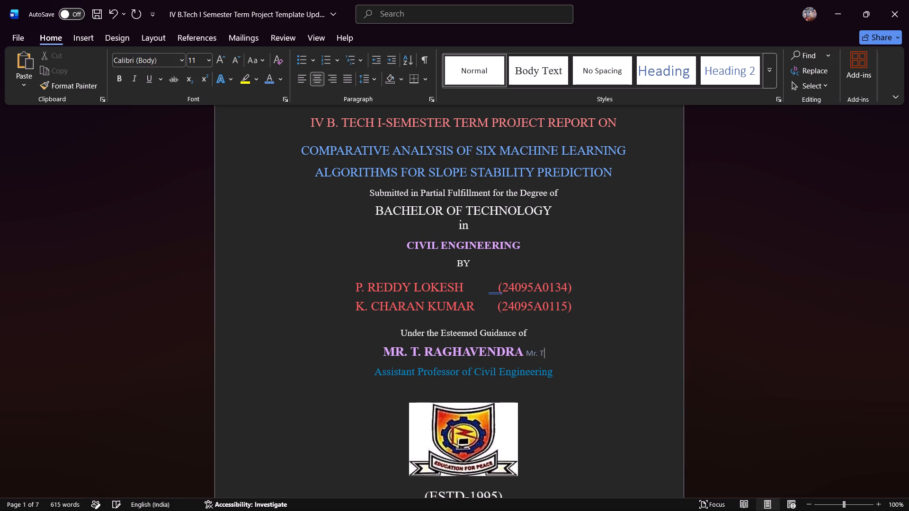
key(BackSpace)
key(BackSpace)
key(BackSpace)
key(BackSpace)
key(BackSpace)
key(BackSpace)
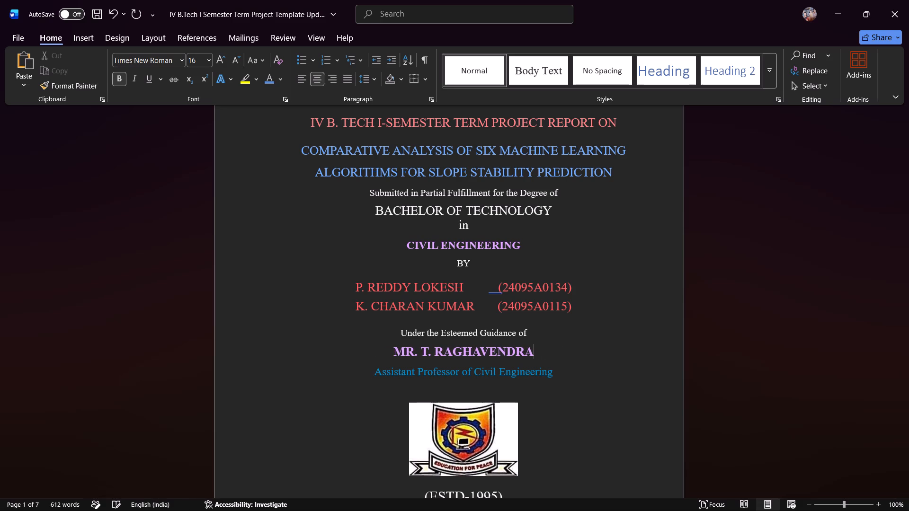
key(ctrl+s)
Review the certificate and acknowledgement pages of the term project report, and save the document.
scroll(580, 359, down, 11)
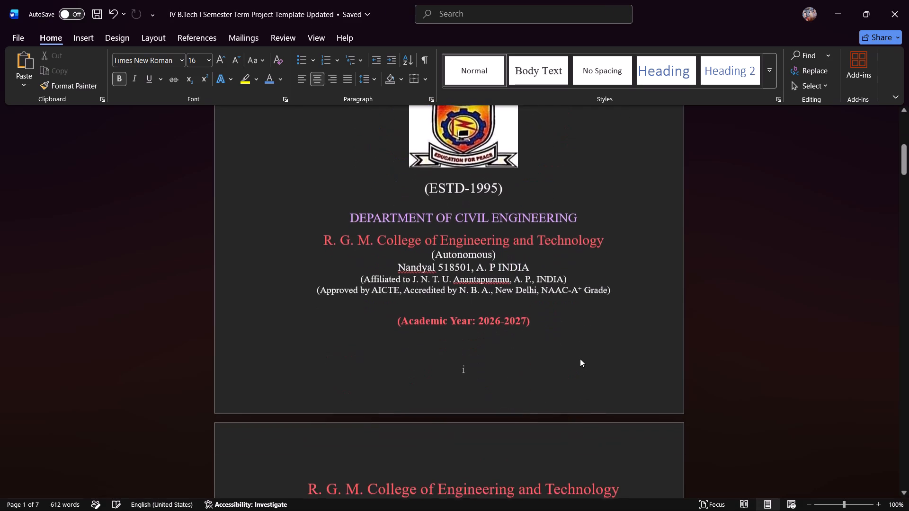
scroll(580, 359, down, 20)
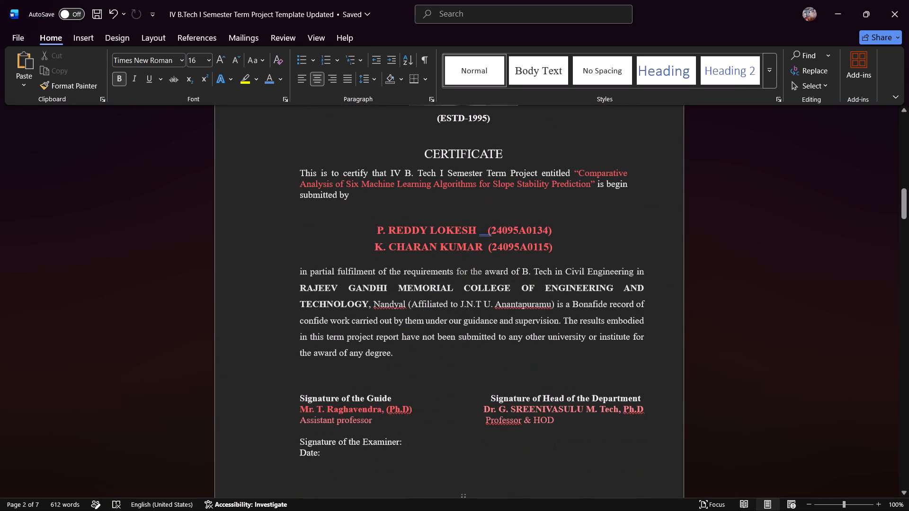
scroll(580, 359, down, 6)
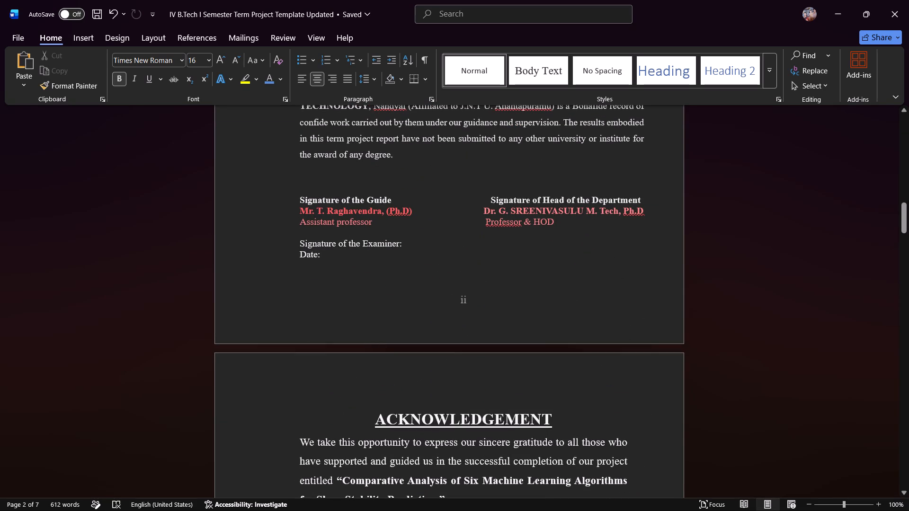
scroll(580, 359, down, 12)
scroll(580, 359, up, 1)
scroll(580, 359, down, 4)
scroll(580, 359, up, 1)
scroll(580, 359, down, 1)
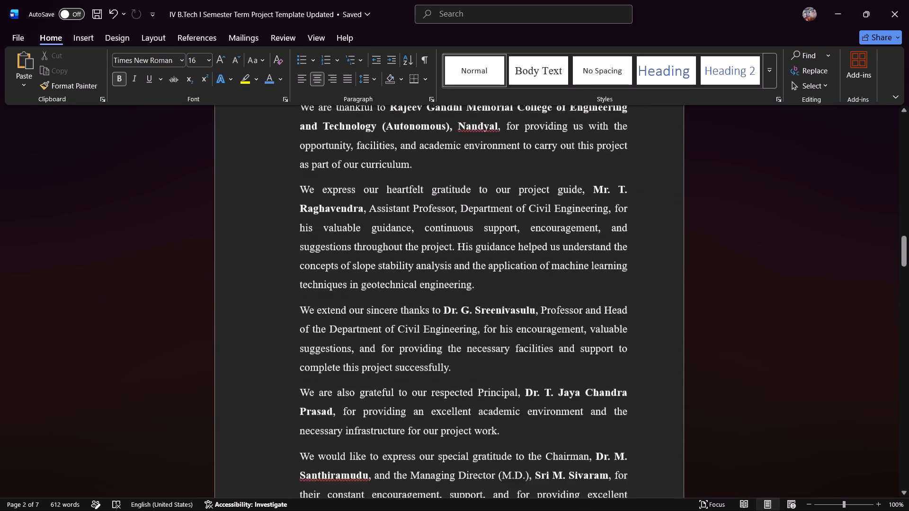
scroll(580, 359, down, 2)
scroll(580, 359, up, 1)
scroll(580, 359, down, 8)
key(ctrl+s)
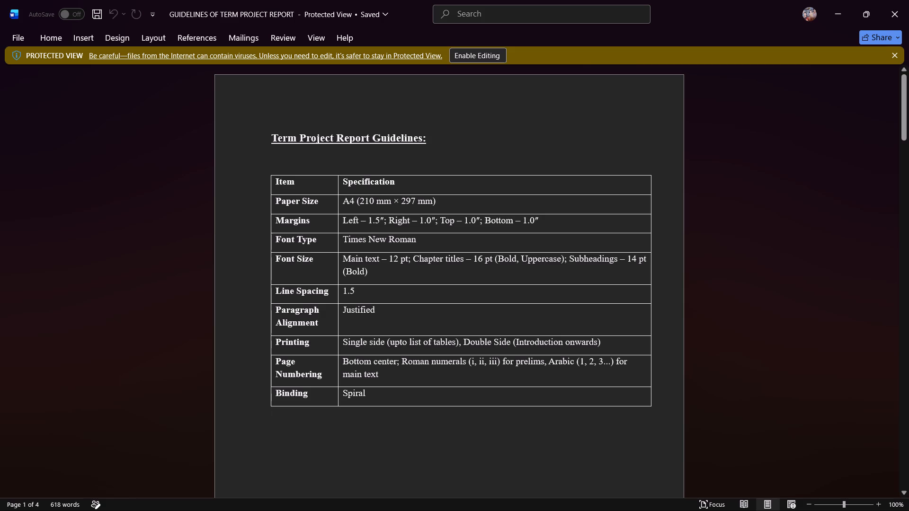
Format the ACKNOWLEDGEMENT heading in the final one document as 16 pt bold.
click(546, 498)
click(544, 433)
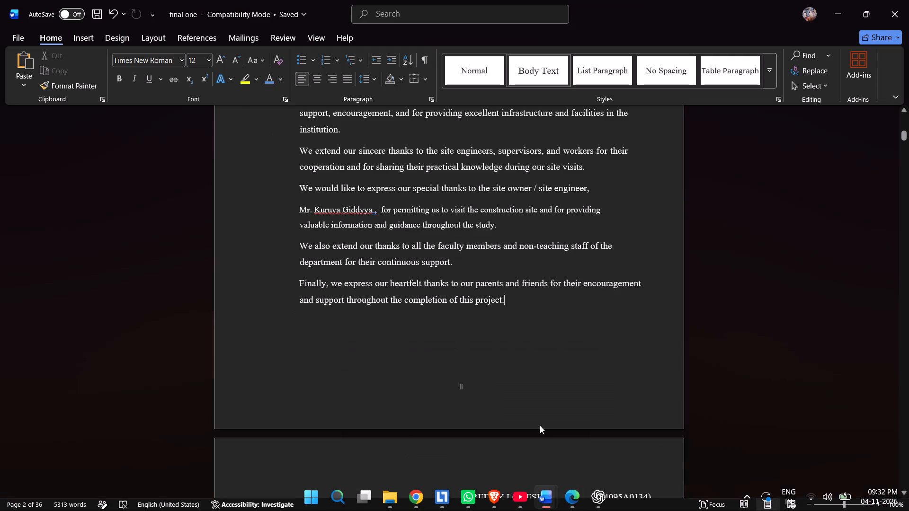
drag(515, 317, 424, 276)
click(545, 317)
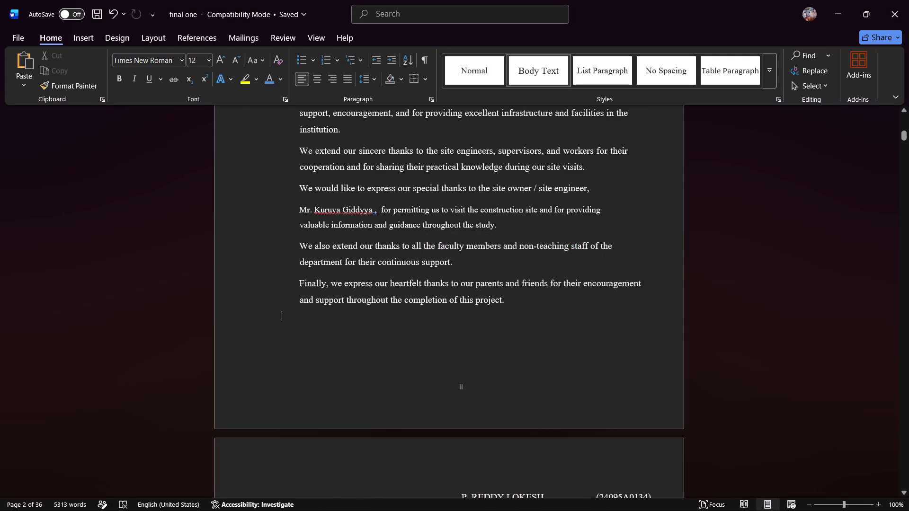
scroll(545, 317, up, 16)
drag(534, 279, 372, 264)
click(462, 231)
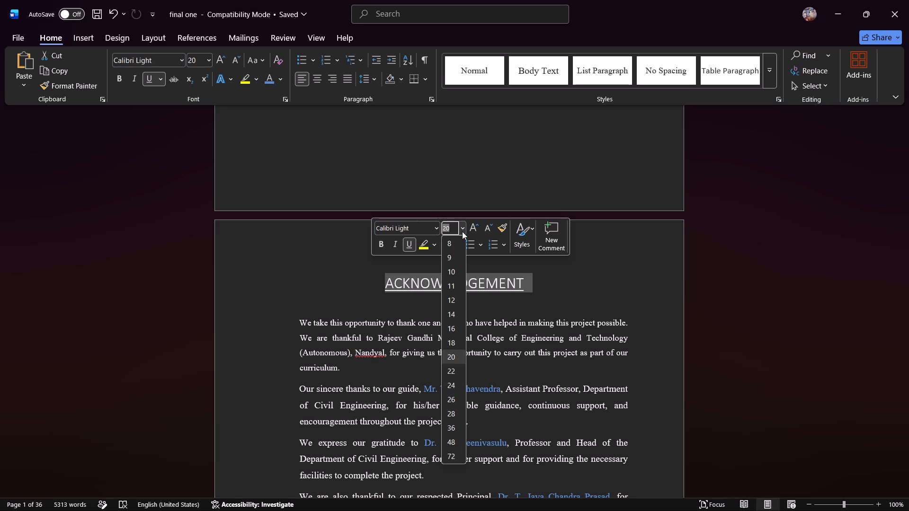
click(452, 326)
click(379, 243)
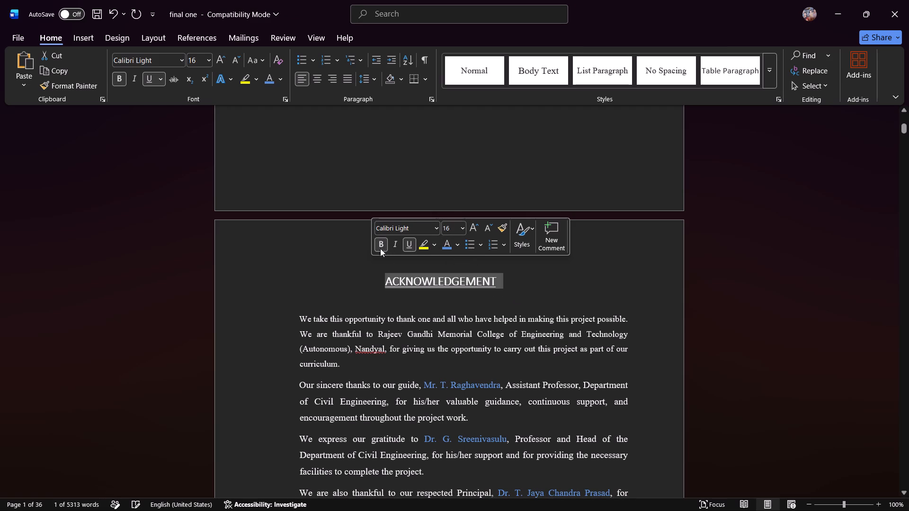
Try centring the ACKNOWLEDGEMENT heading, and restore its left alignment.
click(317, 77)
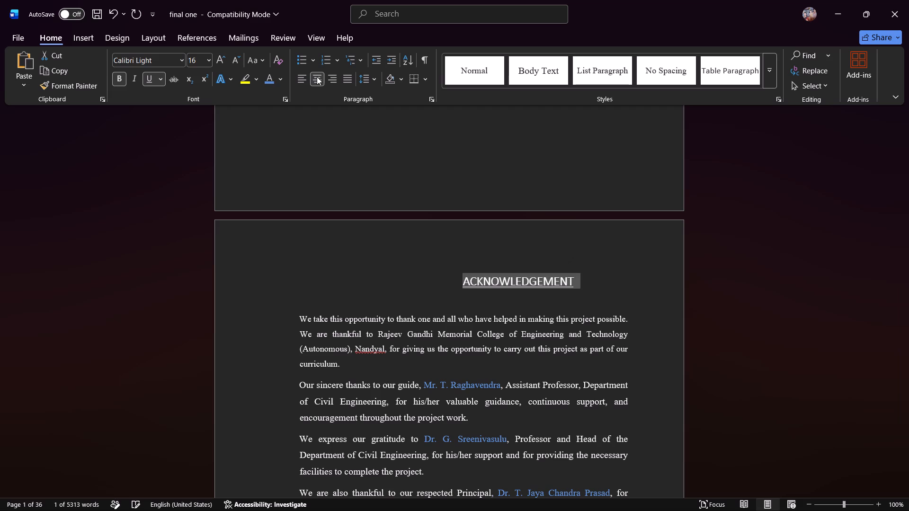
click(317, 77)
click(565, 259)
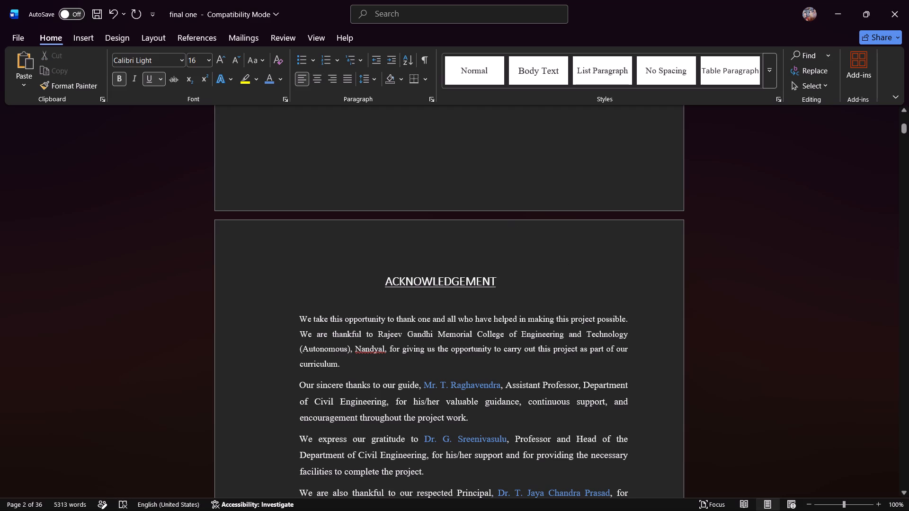
Check the term project report guidelines again, and return to the final one document.
click(571, 497)
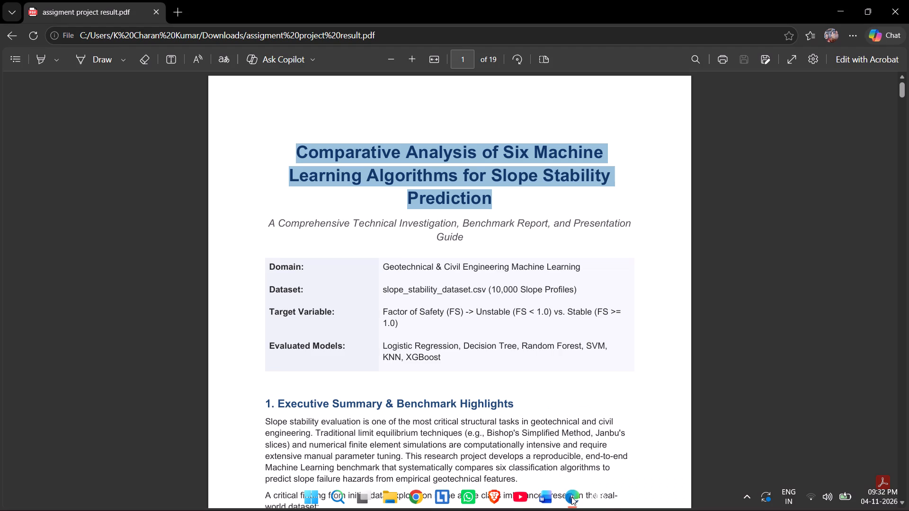
click(575, 497)
click(548, 497)
click(641, 449)
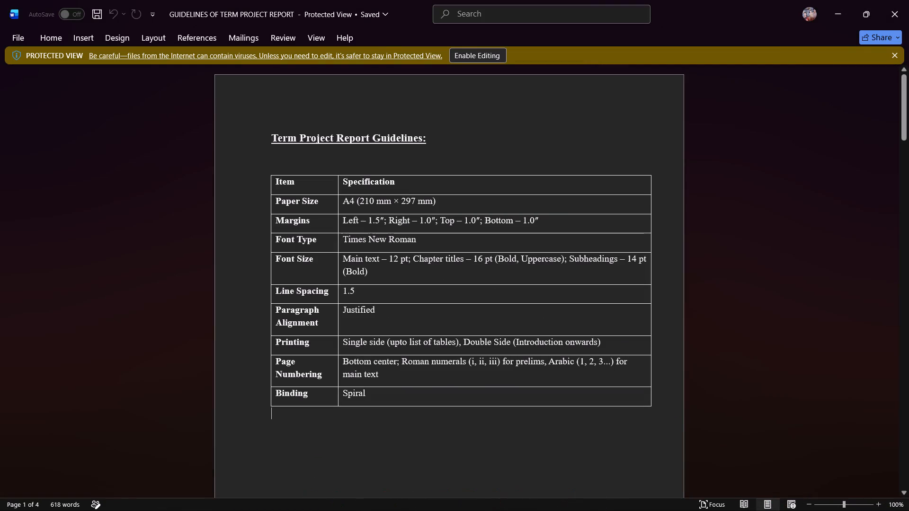
click(543, 495)
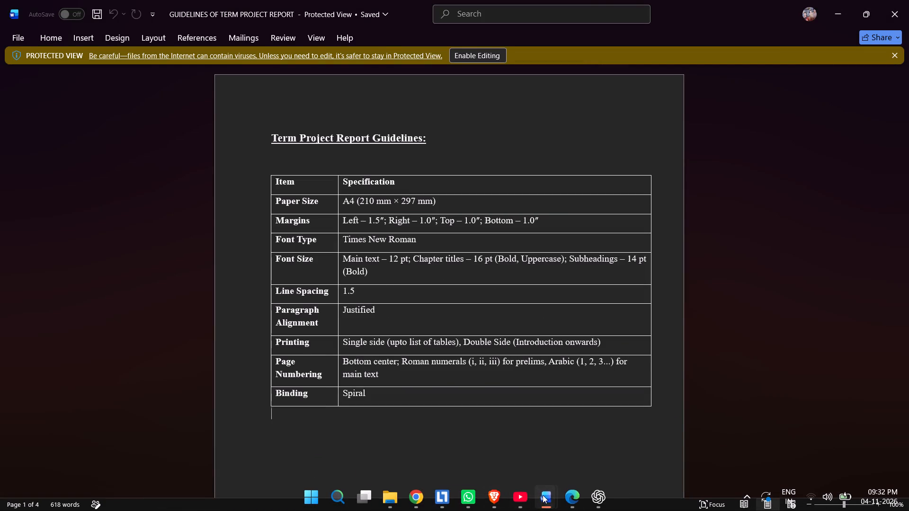
click(519, 440)
Remove the blank line between the ACKNOWLEDGEMENT heading and its first paragraph.
scroll(625, 293, down, 3)
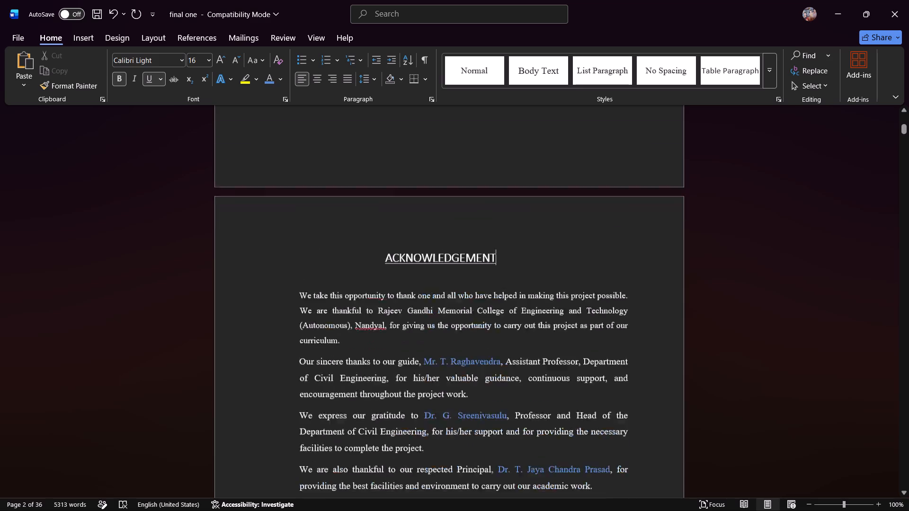
scroll(625, 294, down, 9)
scroll(626, 295, up, 1)
scroll(626, 295, down, 15)
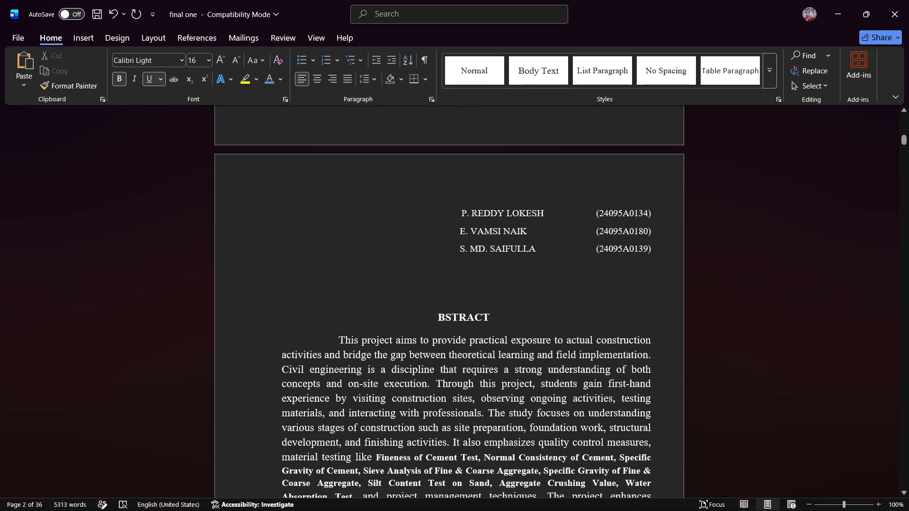
scroll(626, 295, up, 16)
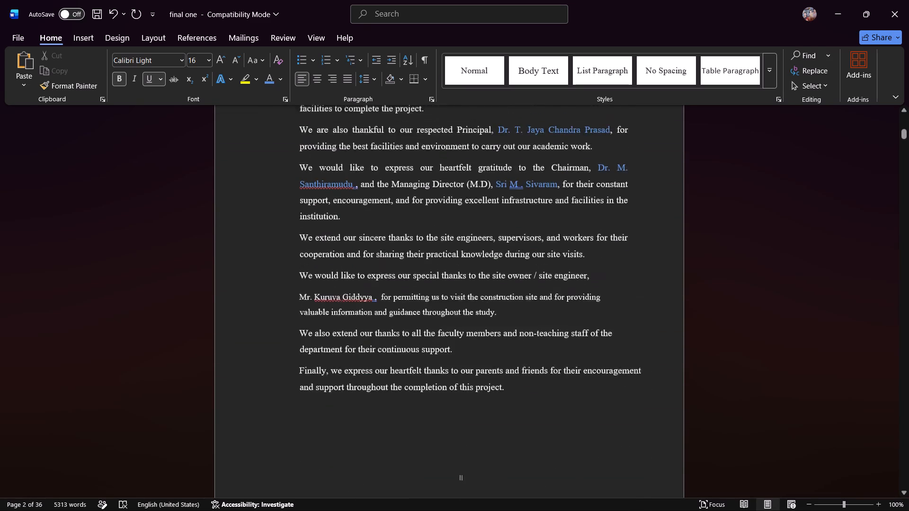
scroll(626, 295, up, 7)
click(380, 205)
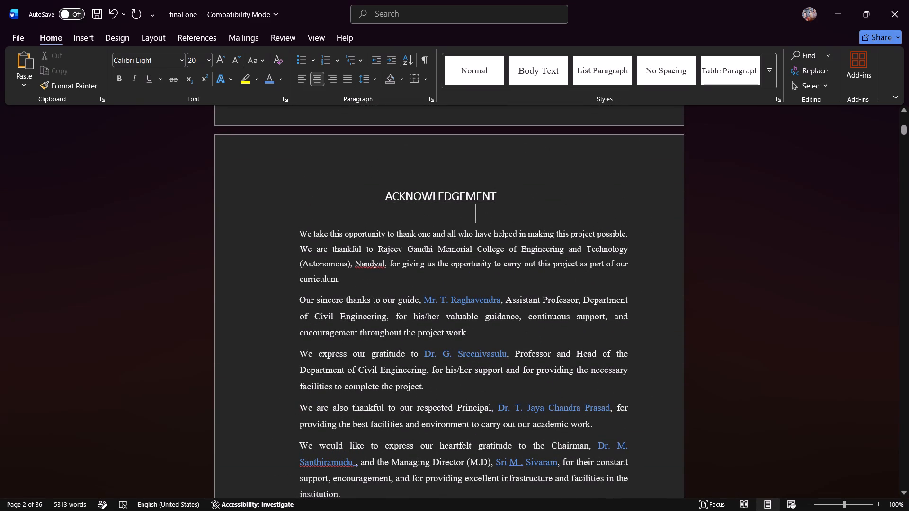
key(BackSpace)
key(BackSpace)
key(BackSpace)
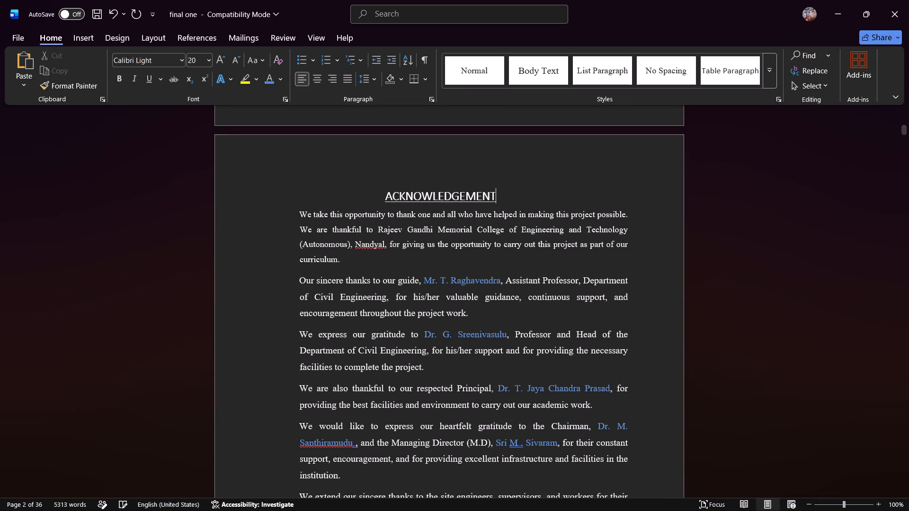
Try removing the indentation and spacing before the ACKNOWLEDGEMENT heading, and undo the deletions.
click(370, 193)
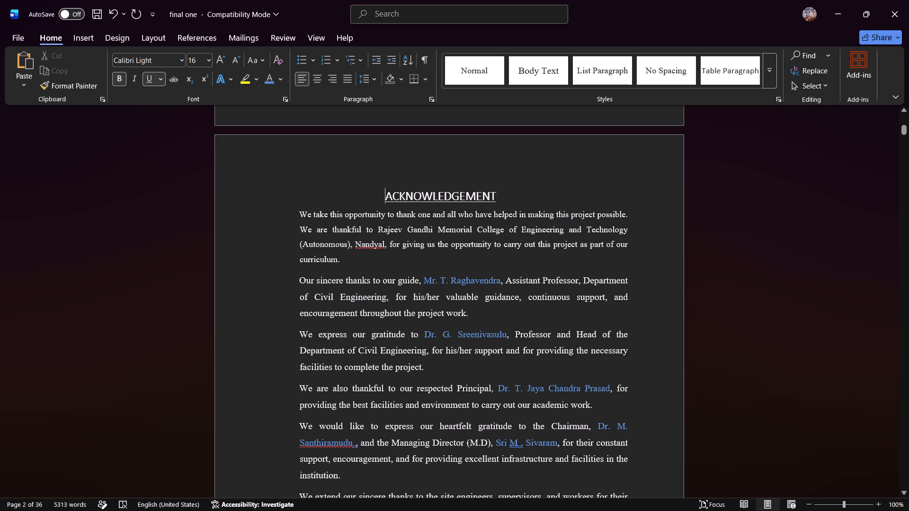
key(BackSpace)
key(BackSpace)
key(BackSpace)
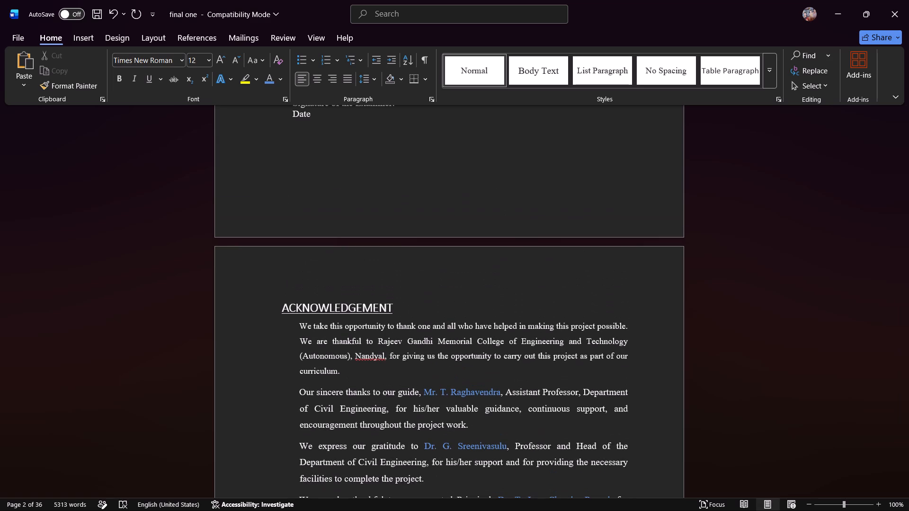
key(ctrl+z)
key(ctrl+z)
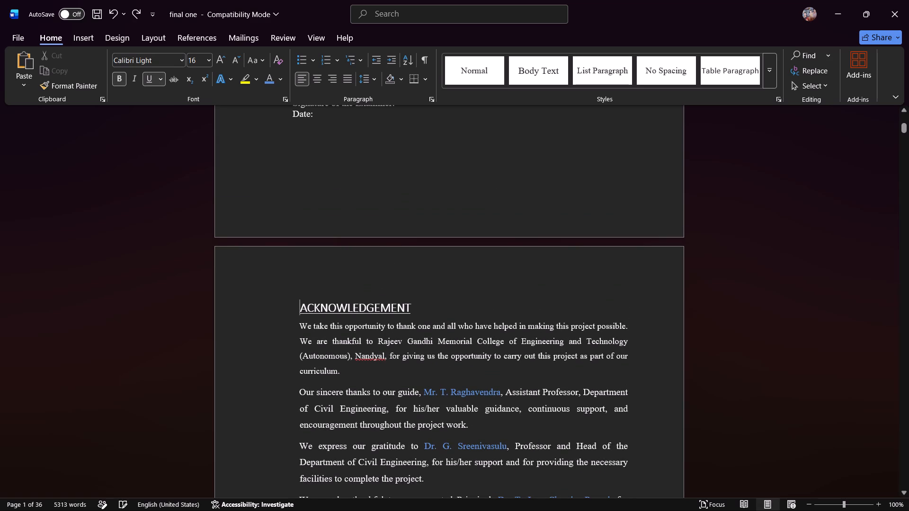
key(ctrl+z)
Remove blank lines above the student names after the acknowledgement to bring all three names onto the same page as its text.
scroll(477, 305, down, 18)
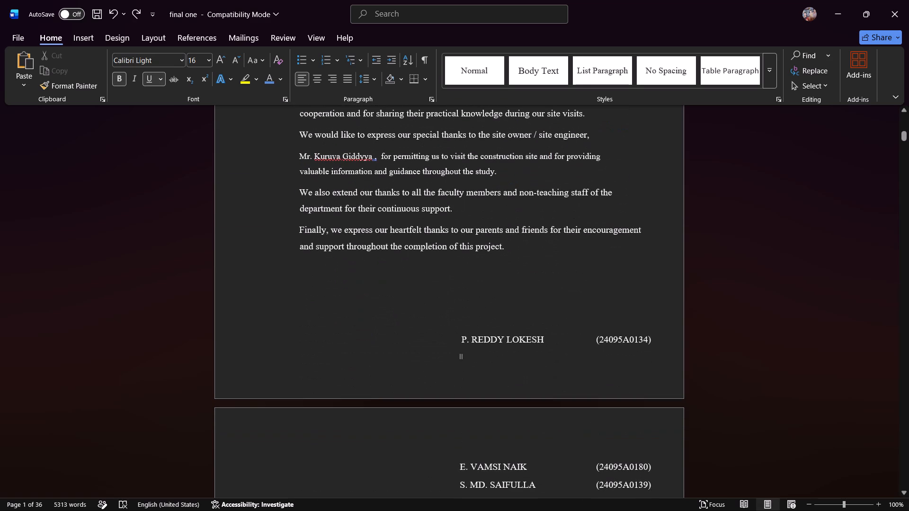
click(464, 325)
click(457, 345)
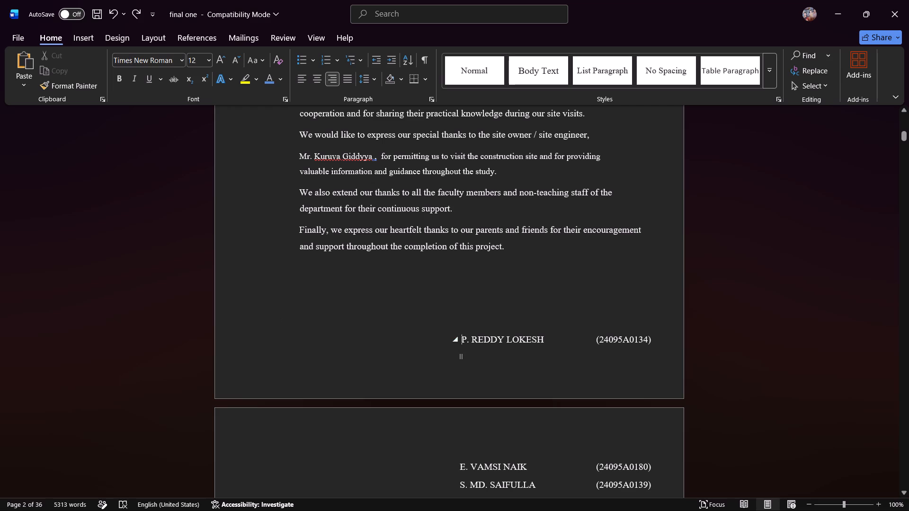
key(BackSpace)
key(BackSpace)
key(BackSpace)
key(BackSpace)
key(BackSpace)
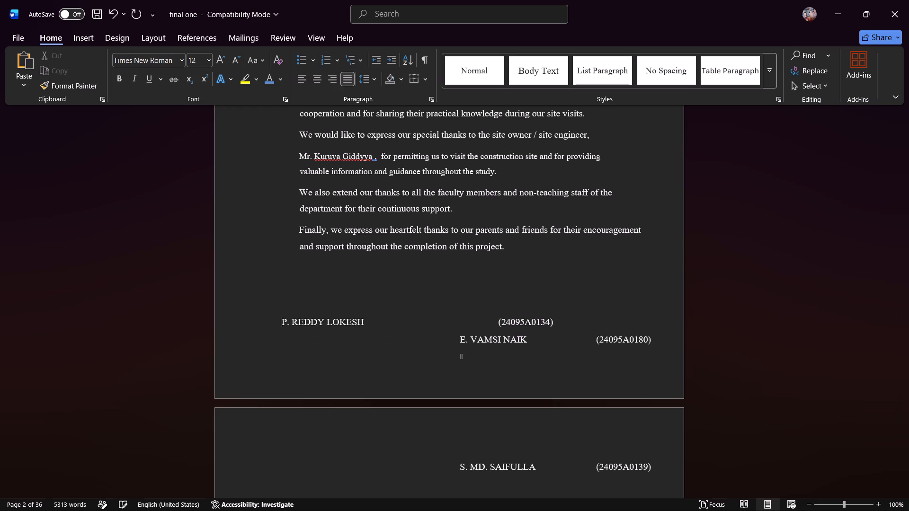
key(BackSpace)
key(BackSpace)
key(BackSpace)
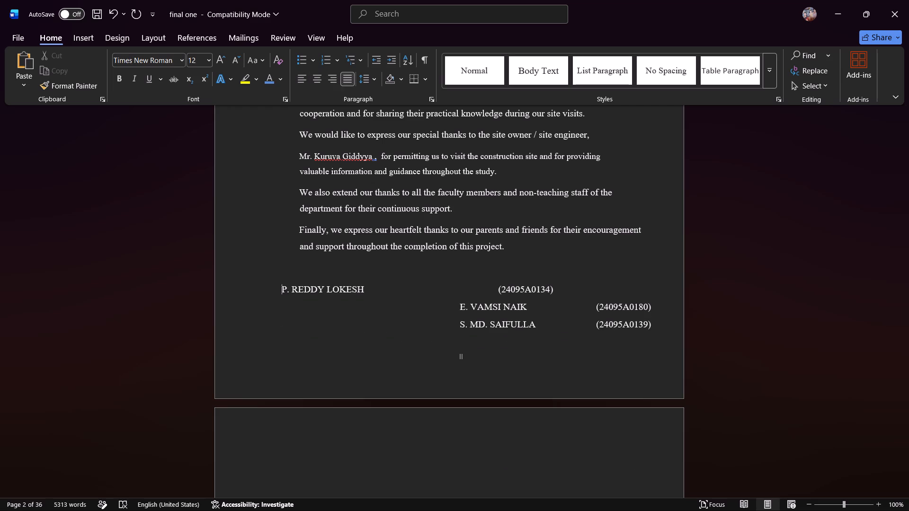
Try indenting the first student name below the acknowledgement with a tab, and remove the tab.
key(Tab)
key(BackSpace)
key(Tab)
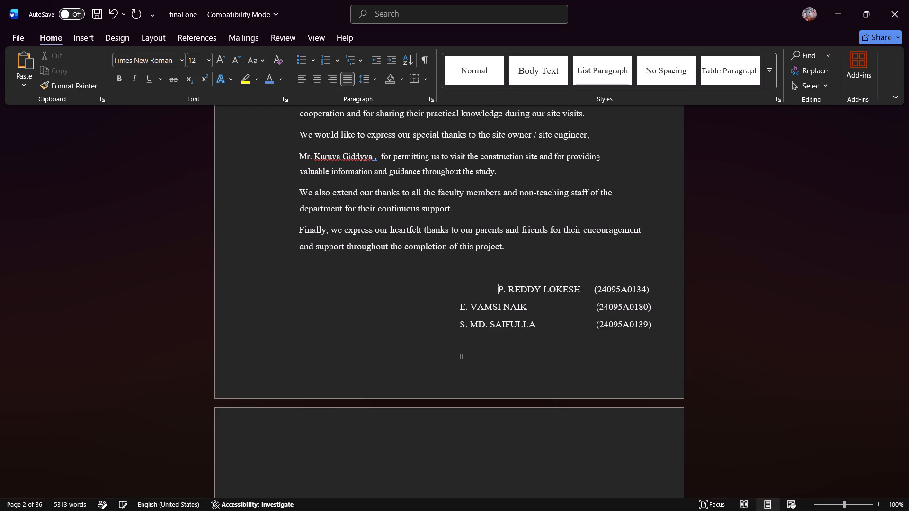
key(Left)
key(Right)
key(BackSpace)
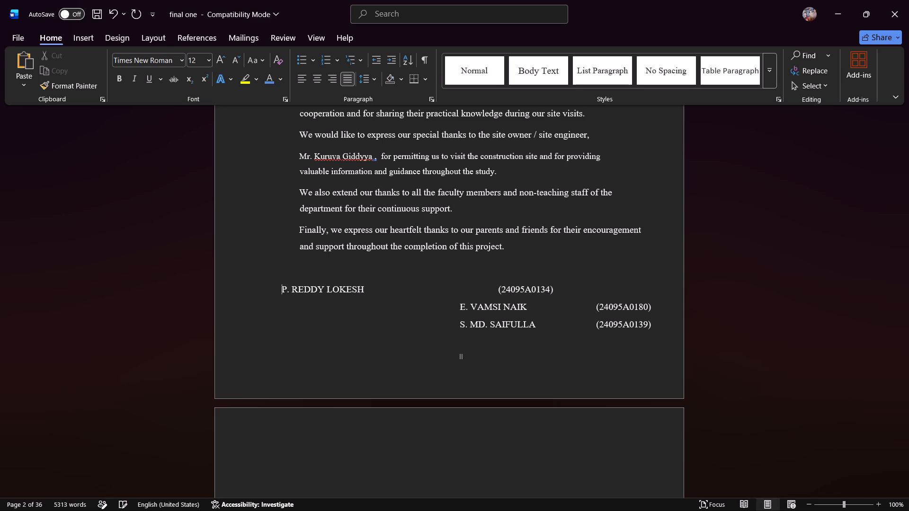
Pad the first student name with leading spaces to line it up with the names below it.
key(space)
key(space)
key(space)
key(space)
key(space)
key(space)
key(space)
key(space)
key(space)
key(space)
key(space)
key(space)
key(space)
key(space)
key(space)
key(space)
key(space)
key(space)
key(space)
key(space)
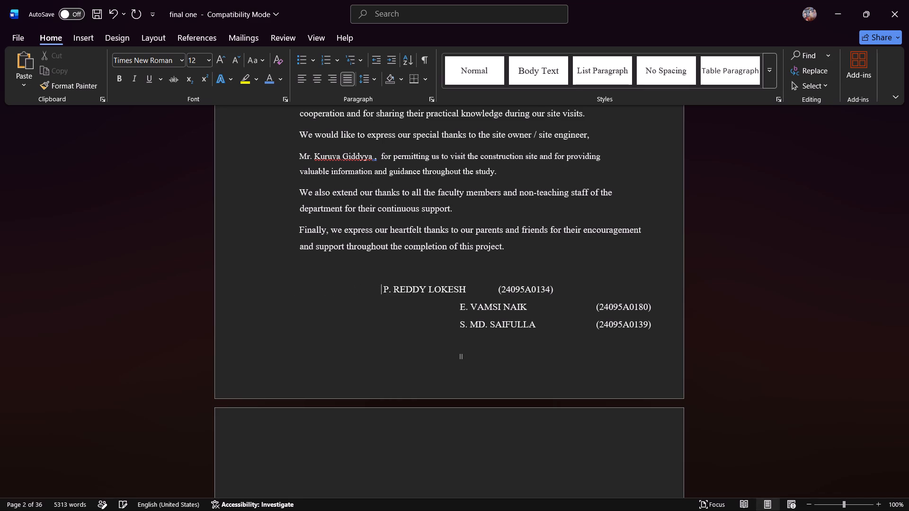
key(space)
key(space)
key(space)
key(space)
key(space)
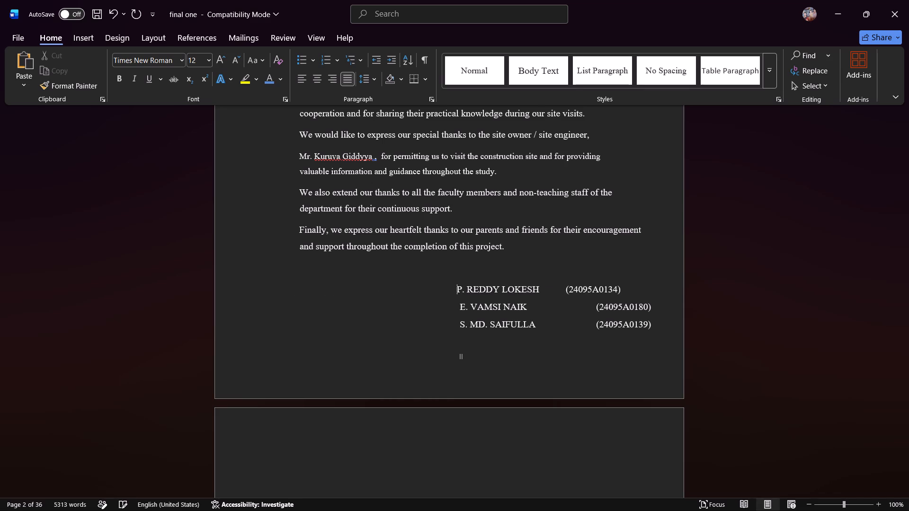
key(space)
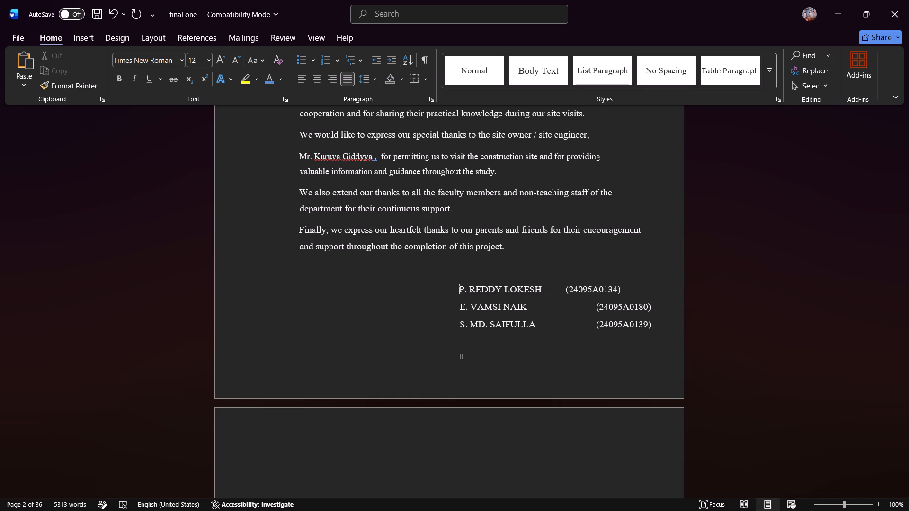
Add spaces before the first student's roll number to line it up with the roll numbers below, keeping it on the same line.
click(565, 283)
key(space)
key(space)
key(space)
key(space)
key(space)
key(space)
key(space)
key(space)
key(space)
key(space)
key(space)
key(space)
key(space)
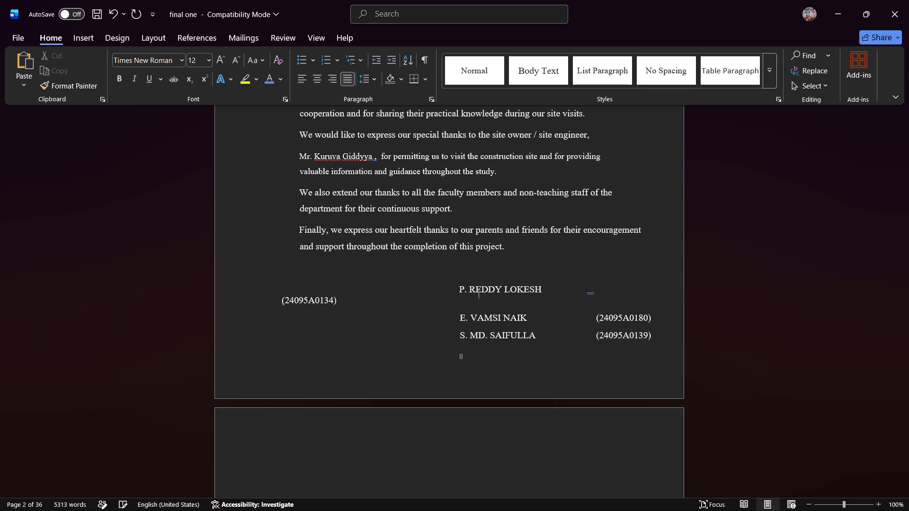
key(BackSpace)
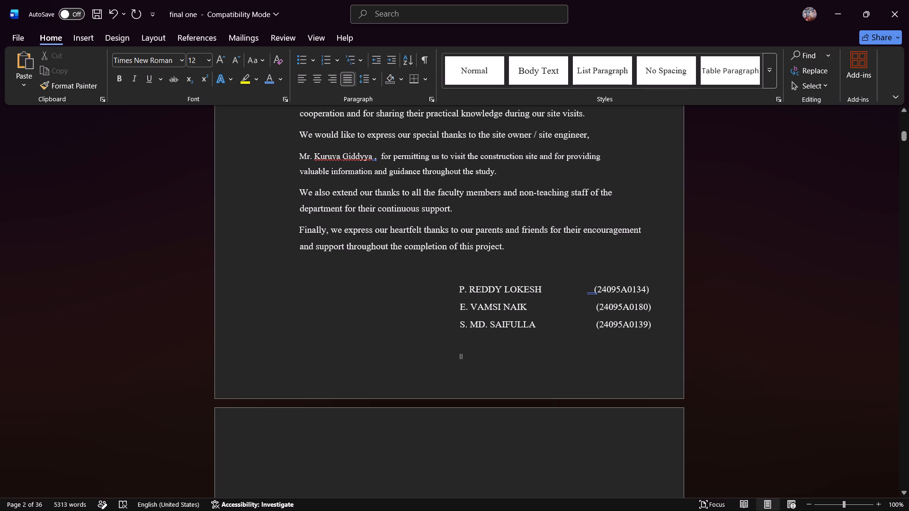
Delete the third student's name and roll number from the end of the acknowledgement.
drag(445, 324, 680, 326)
key(BackSpace)
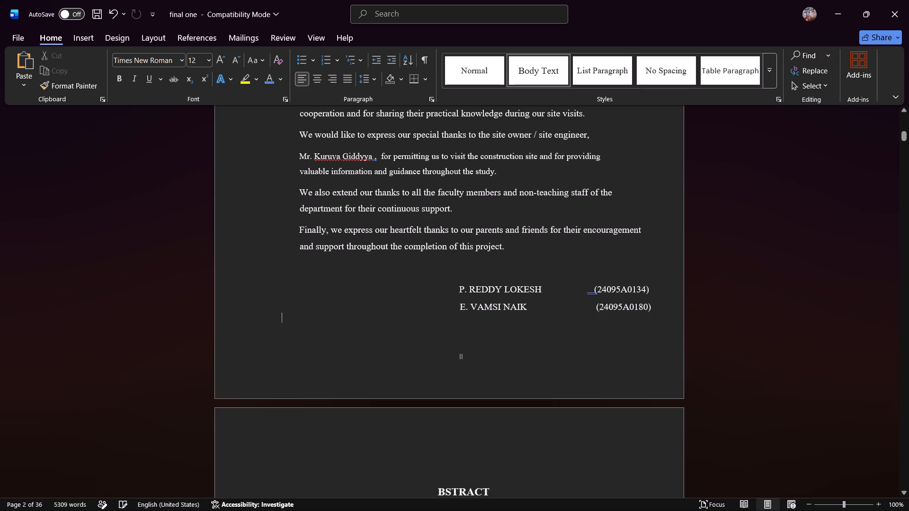
Replace the second student's name below the acknowledgement with the current project partner's name.
click(593, 306)
drag(536, 314, 531, 313)
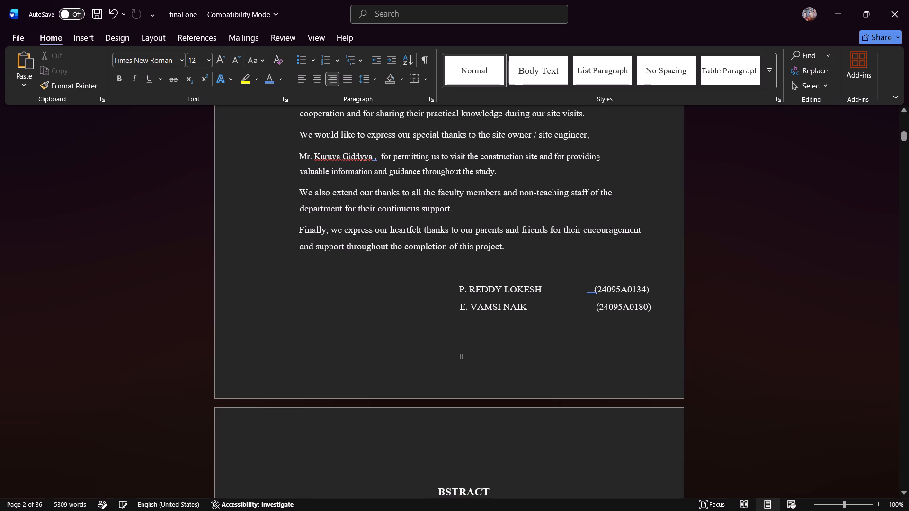
drag(531, 313, 471, 313)
click(533, 307)
drag(528, 307, 455, 307)
click(455, 307)
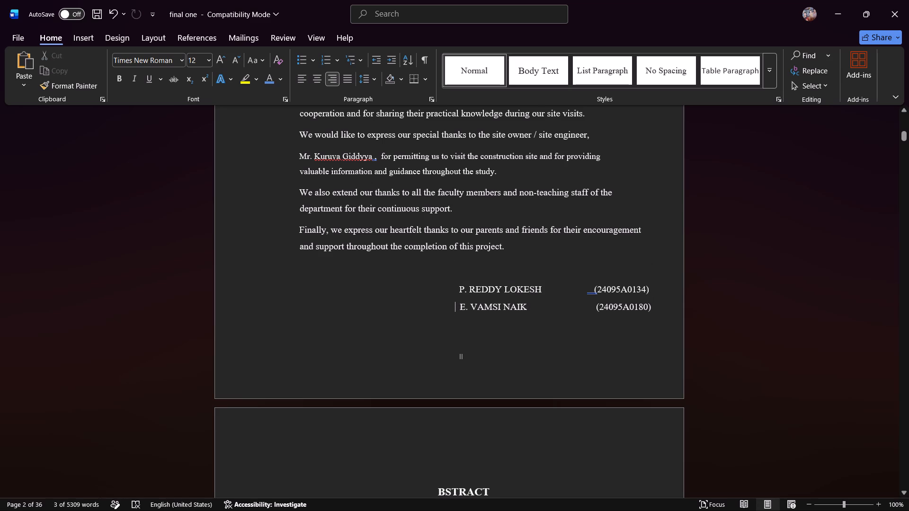
drag(458, 307, 518, 307)
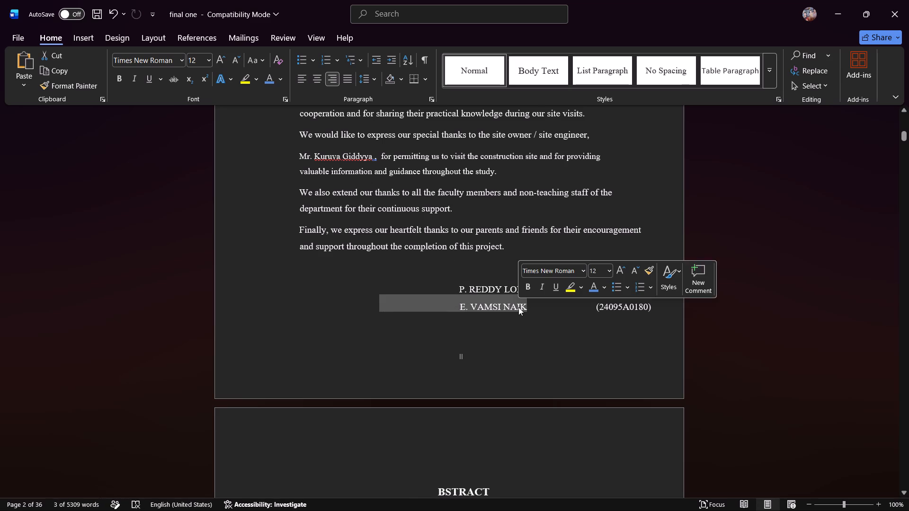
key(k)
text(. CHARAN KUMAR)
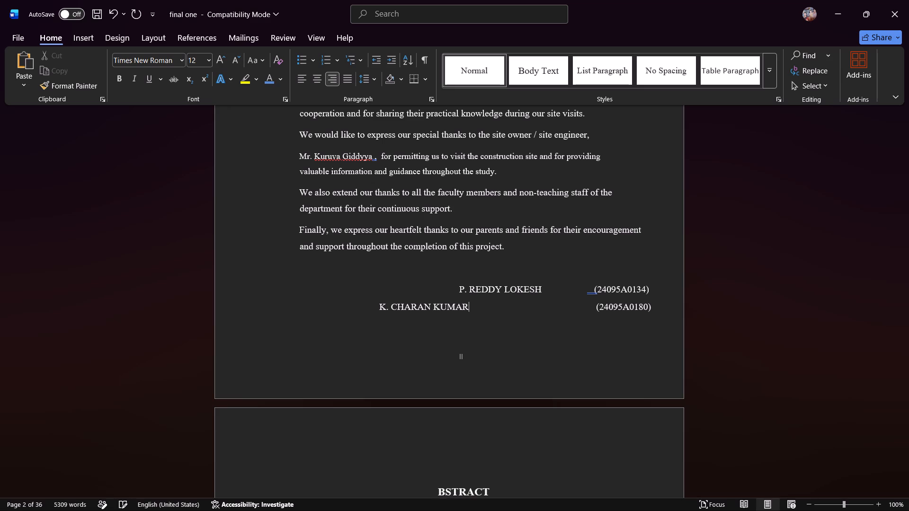
Pad the replaced second student name with leading spaces to line it up under the first name.
click(383, 305)
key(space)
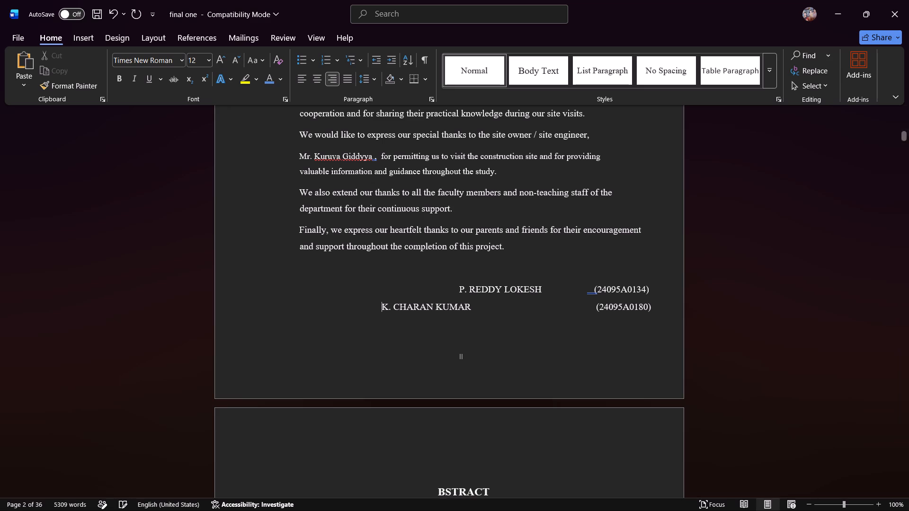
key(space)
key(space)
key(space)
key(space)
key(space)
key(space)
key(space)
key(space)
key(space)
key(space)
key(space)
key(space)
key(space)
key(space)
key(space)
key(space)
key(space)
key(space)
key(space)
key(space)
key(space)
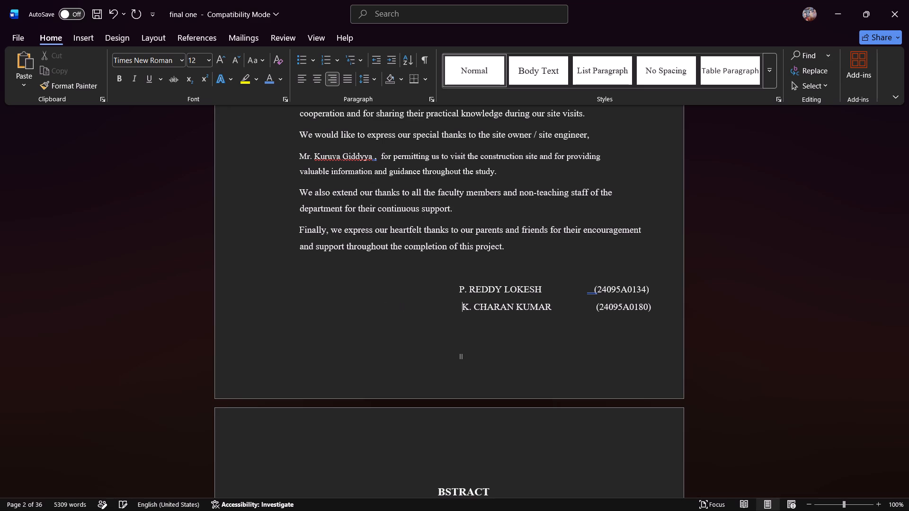
key(BackSpace)
key(BackSpace)
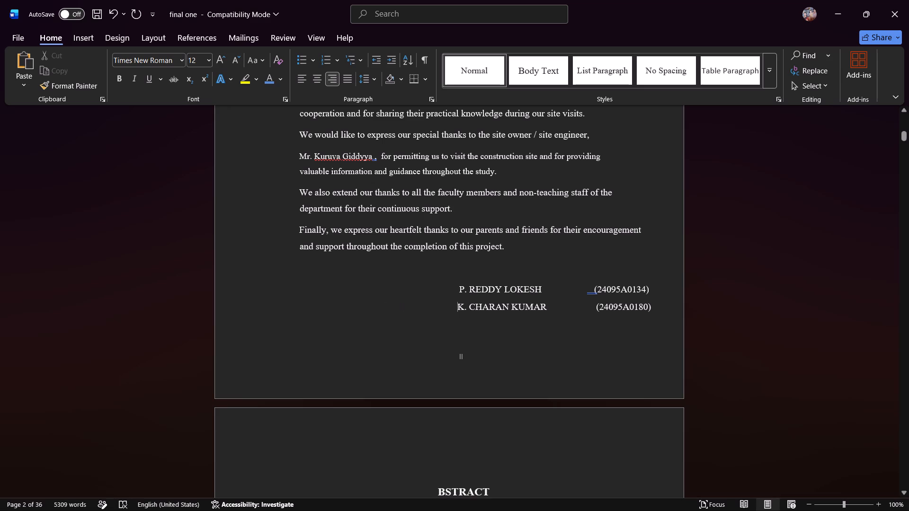
Change the last two digits of the second student's roll number to match the new project partner.
click(648, 308)
key(BackSpace)
key(BackSpace)
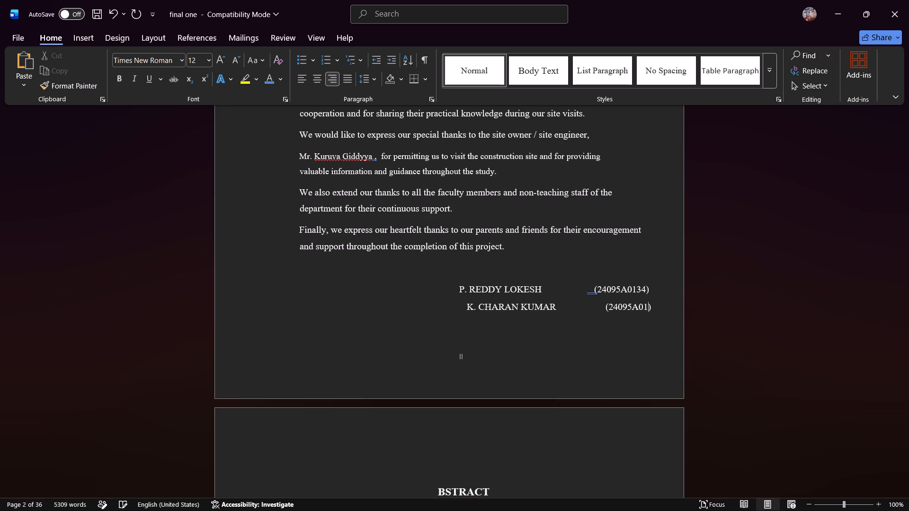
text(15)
Save the final one document.
click(622, 351)
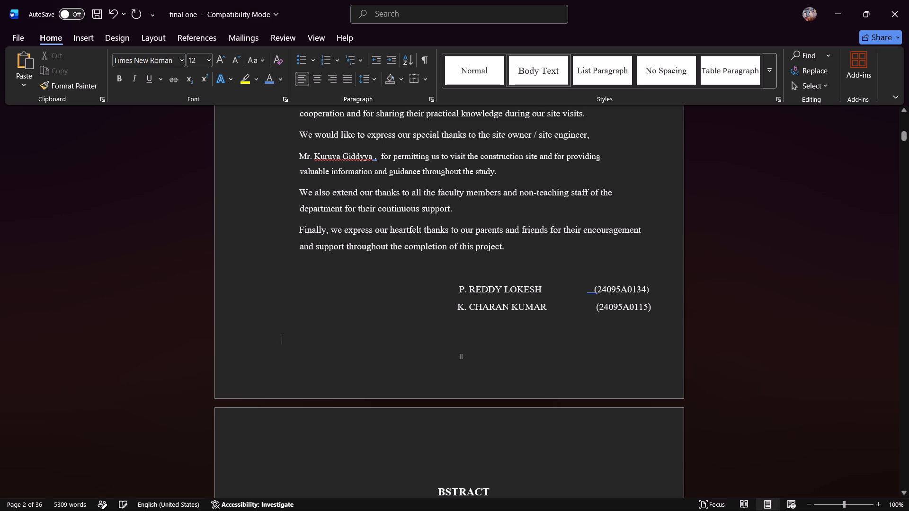
key(ctrl+s)
Insert the missing letter A at the start of the abstract page's heading so it reads ABSTRACT.
scroll(622, 352, up, 12)
scroll(622, 352, down, 5)
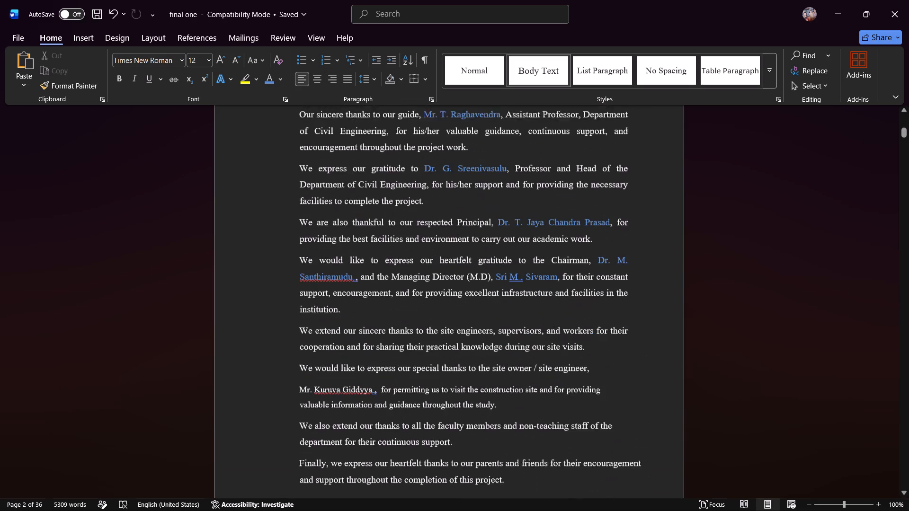
scroll(622, 352, down, 6)
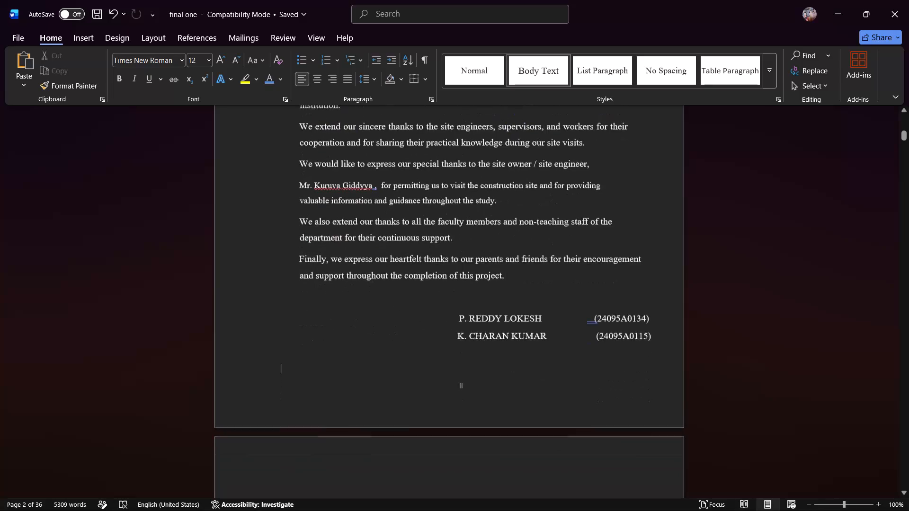
scroll(622, 352, down, 11)
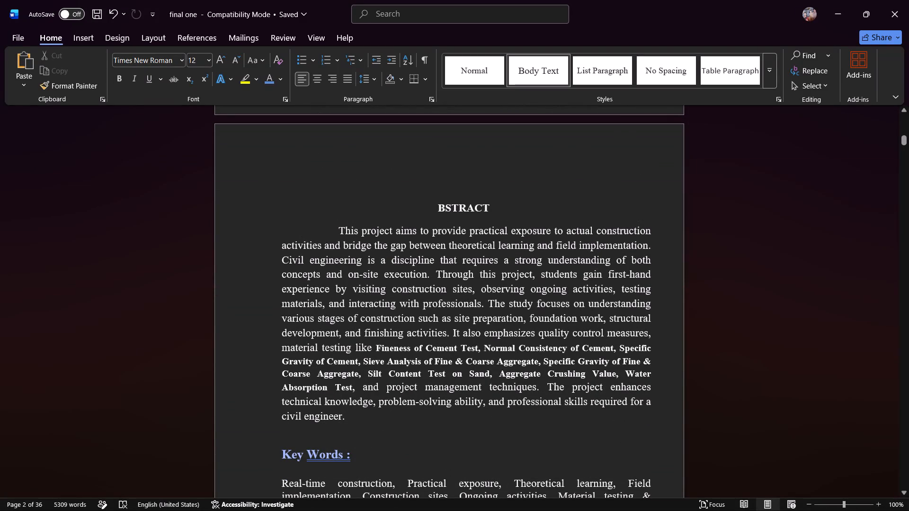
click(437, 217)
click(438, 211)
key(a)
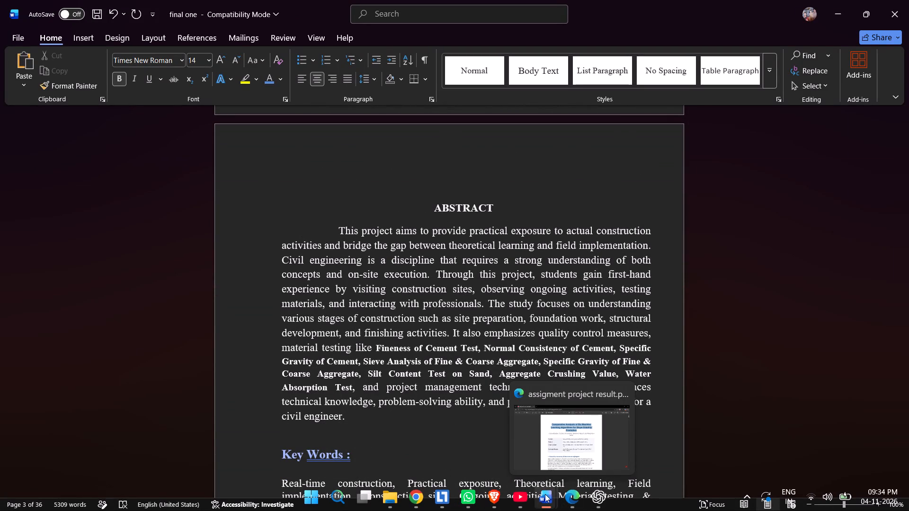
Check the term project report guidelines, and look over the abstract page in the final one document.
click(637, 438)
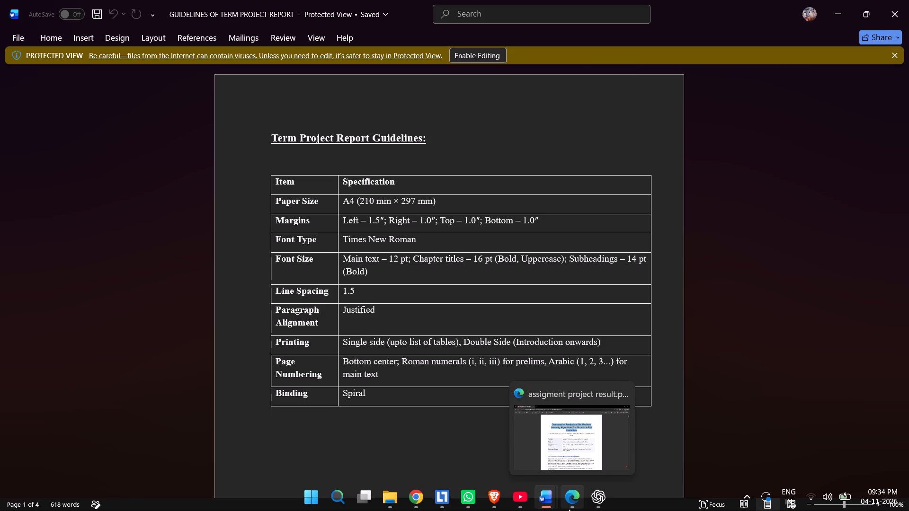
click(545, 505)
click(551, 433)
scroll(550, 429, down, 7)
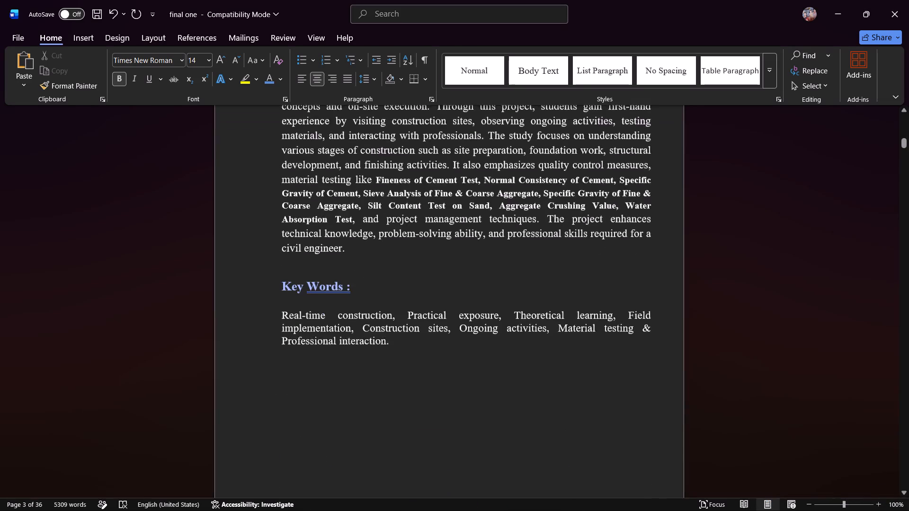
scroll(550, 429, down, 4)
scroll(550, 429, up, 8)
scroll(550, 429, down, 3)
scroll(550, 429, up, 4)
scroll(550, 429, down, 3)
scroll(550, 429, up, 9)
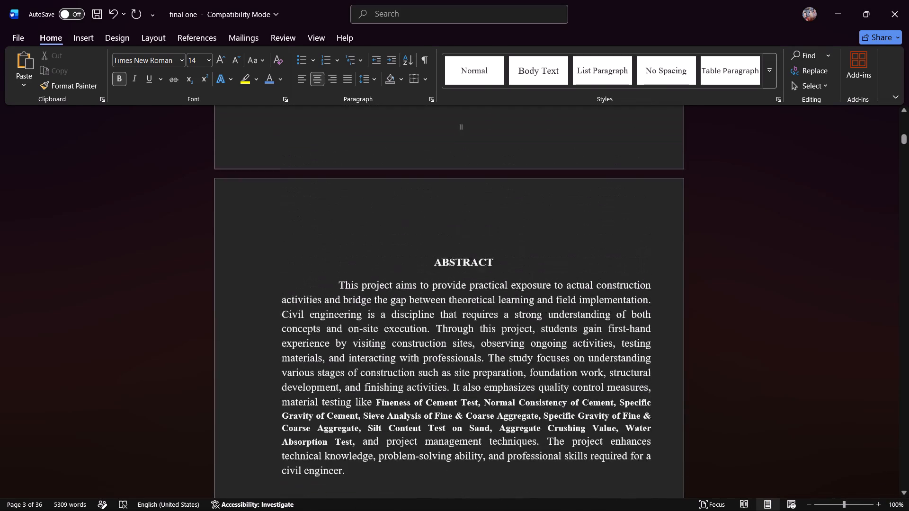
Set the ABSTRACT heading's font size to 16 pt.
click(426, 329)
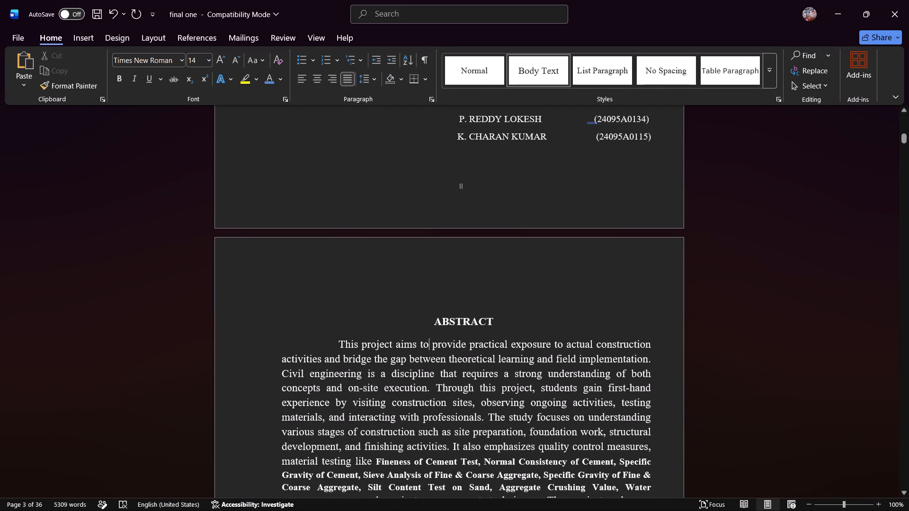
drag(429, 323, 459, 321)
key(ctrl+z)
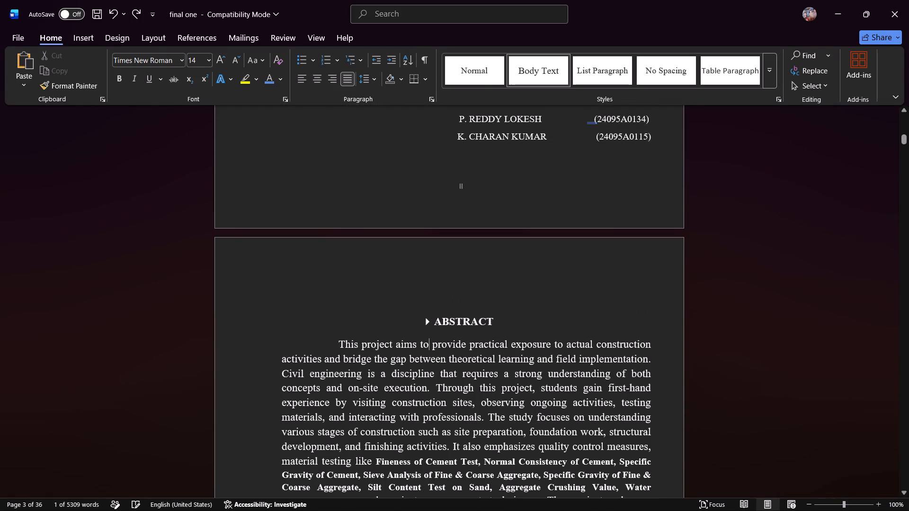
drag(500, 322, 433, 322)
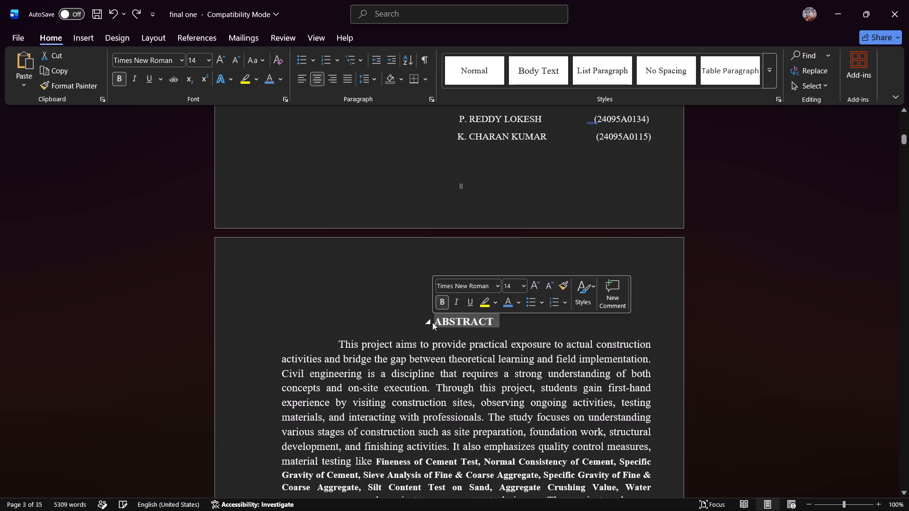
click(523, 288)
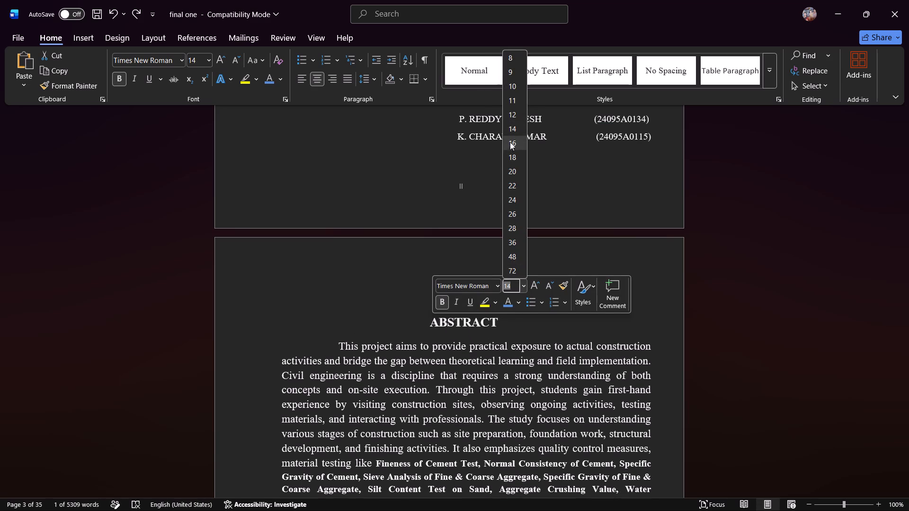
click(510, 141)
click(531, 347)
click(501, 319)
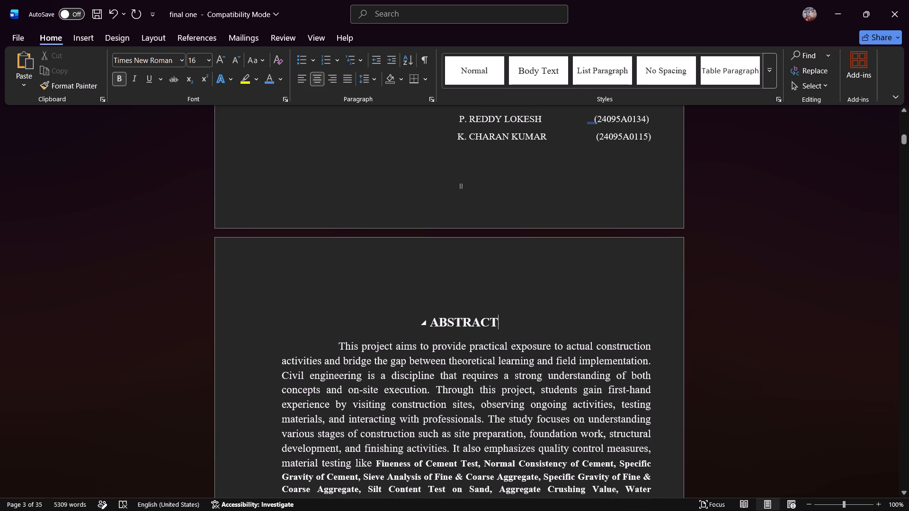
scroll(360, 379, down, 9)
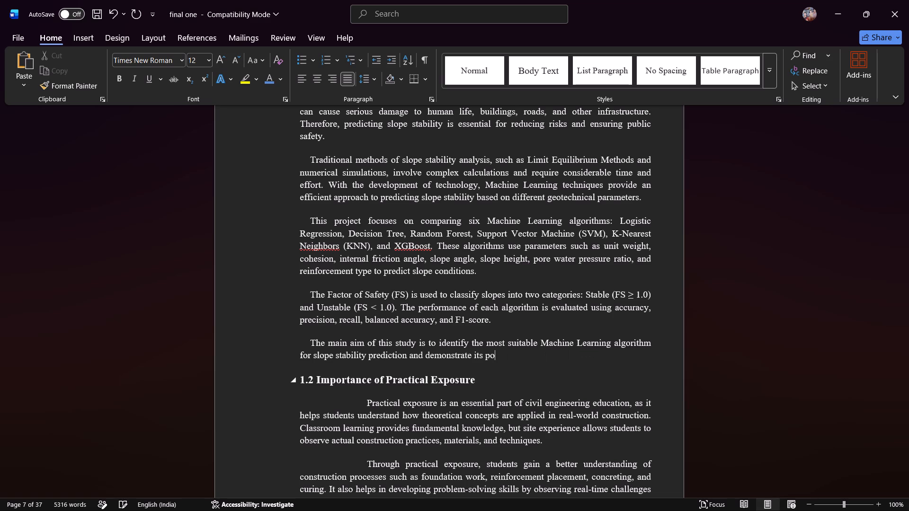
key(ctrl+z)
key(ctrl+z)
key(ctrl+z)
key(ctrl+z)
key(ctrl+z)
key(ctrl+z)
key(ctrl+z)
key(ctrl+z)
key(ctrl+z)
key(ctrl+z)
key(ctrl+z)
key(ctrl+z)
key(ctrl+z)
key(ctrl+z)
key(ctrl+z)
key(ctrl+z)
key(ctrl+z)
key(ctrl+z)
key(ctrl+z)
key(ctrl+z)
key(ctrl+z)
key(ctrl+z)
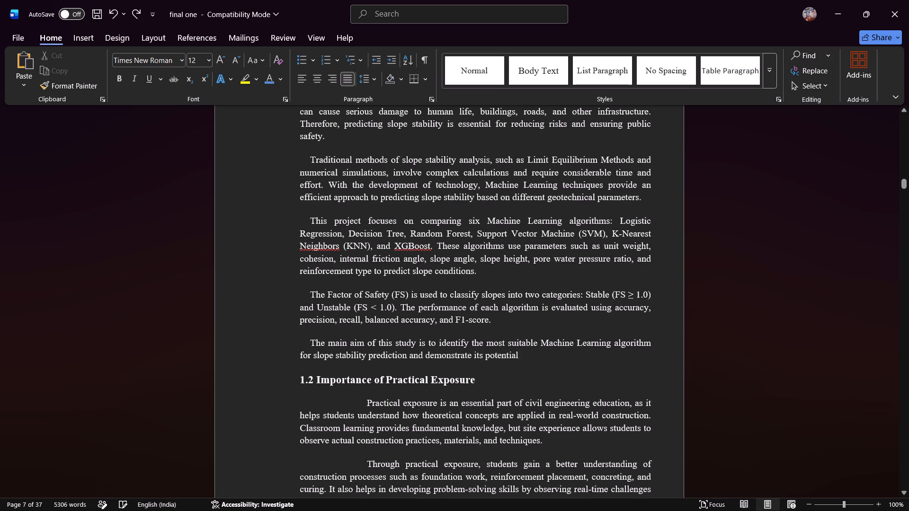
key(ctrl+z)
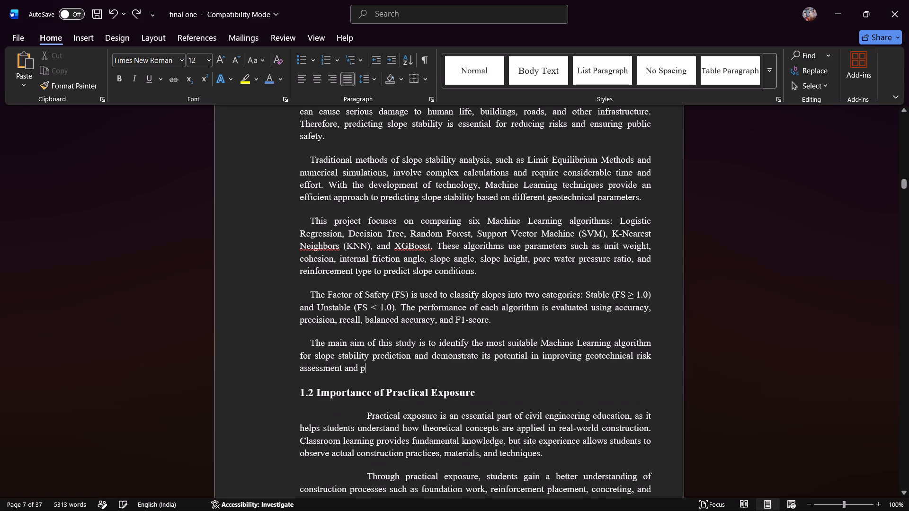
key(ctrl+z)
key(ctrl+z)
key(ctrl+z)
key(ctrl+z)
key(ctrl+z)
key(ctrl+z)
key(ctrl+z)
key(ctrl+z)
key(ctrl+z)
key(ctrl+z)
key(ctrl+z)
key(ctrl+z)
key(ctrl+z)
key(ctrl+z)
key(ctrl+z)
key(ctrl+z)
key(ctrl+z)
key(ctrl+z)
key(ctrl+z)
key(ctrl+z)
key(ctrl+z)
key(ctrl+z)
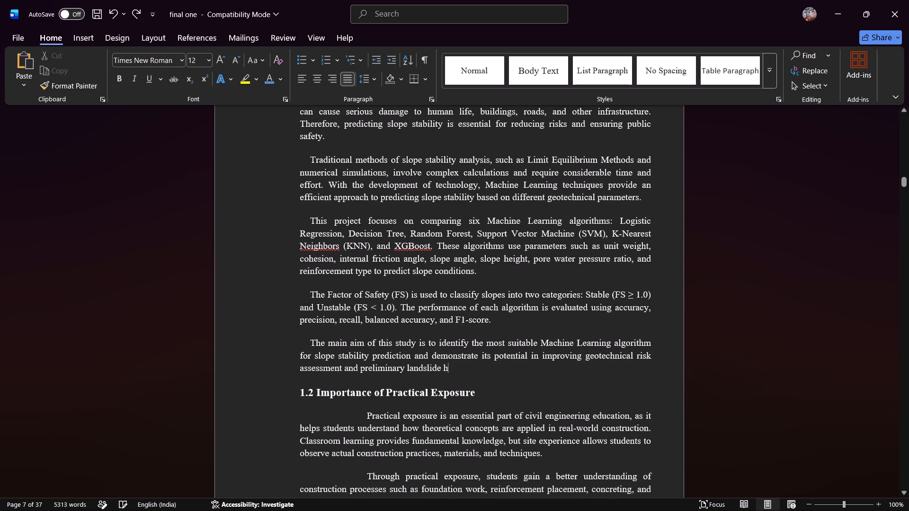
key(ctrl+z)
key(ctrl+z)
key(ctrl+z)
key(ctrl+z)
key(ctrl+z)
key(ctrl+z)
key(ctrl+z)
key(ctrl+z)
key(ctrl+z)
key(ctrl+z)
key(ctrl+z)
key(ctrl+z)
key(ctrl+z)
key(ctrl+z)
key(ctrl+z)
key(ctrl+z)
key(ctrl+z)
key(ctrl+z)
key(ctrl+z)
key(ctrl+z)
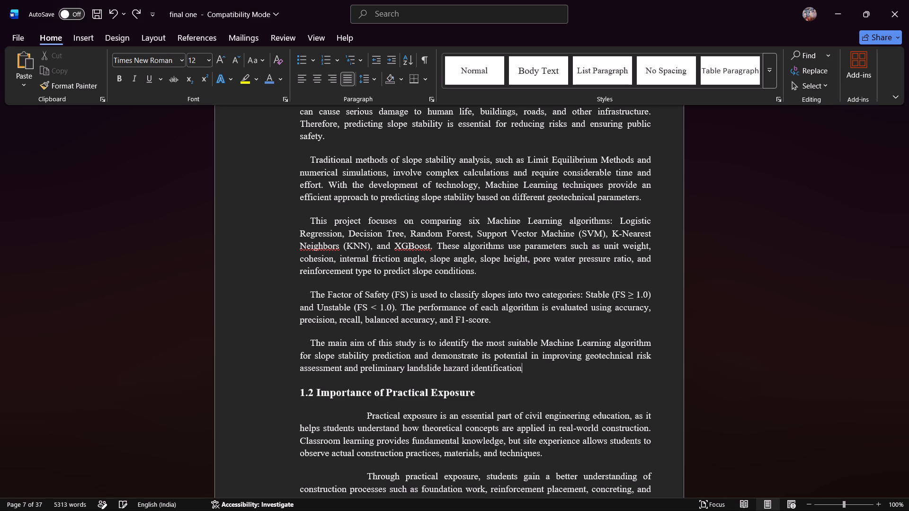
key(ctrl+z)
Delete the Factor of Safety (FS) paragraph from section 1.1 General Overview.
drag(490, 318, 319, 293)
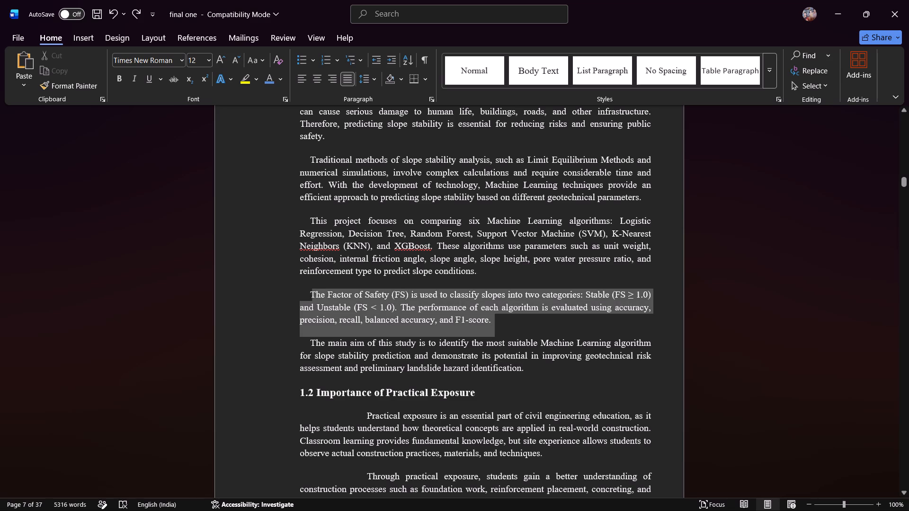
drag(319, 293, 318, 293)
key(BackSpace)
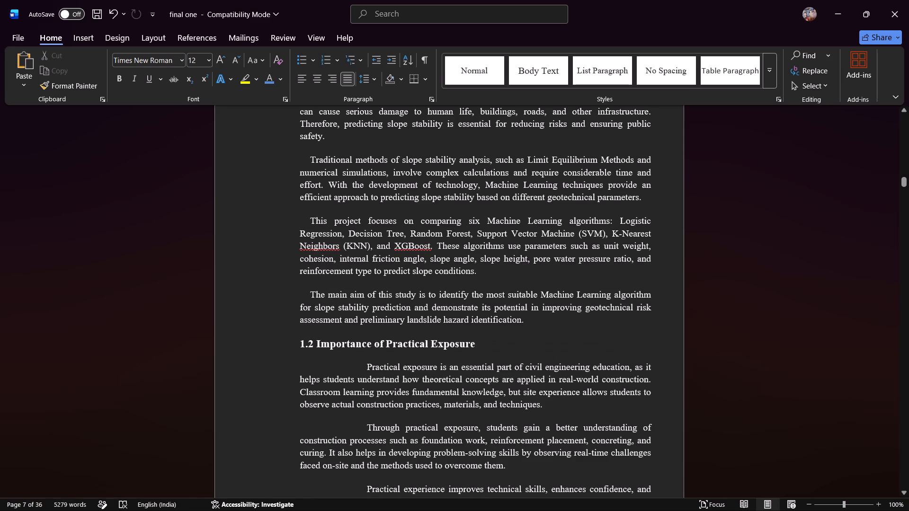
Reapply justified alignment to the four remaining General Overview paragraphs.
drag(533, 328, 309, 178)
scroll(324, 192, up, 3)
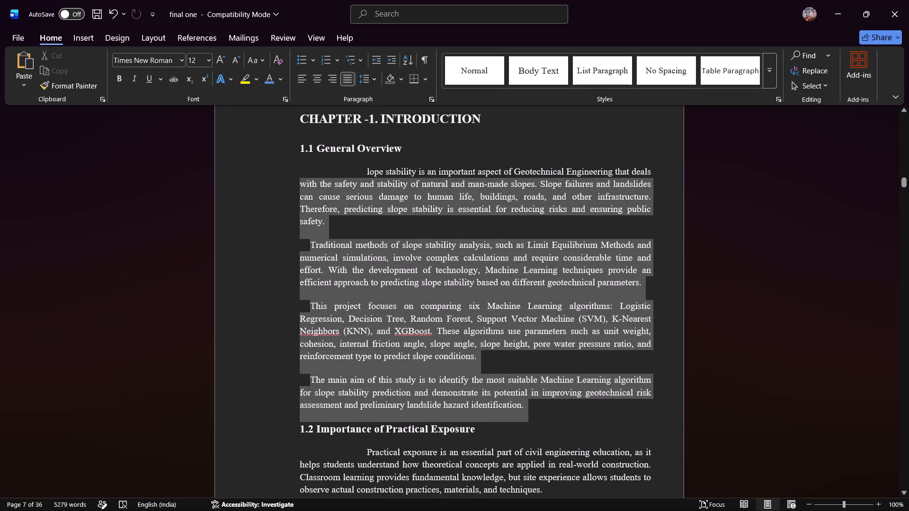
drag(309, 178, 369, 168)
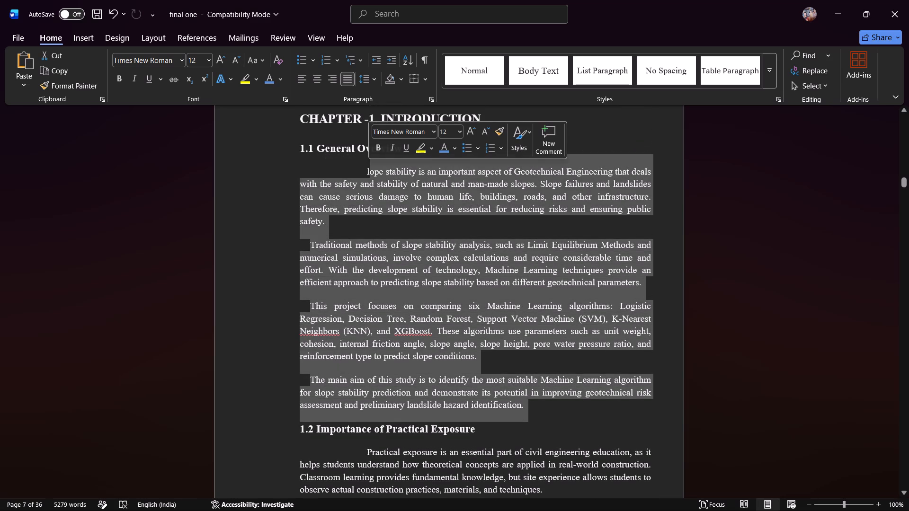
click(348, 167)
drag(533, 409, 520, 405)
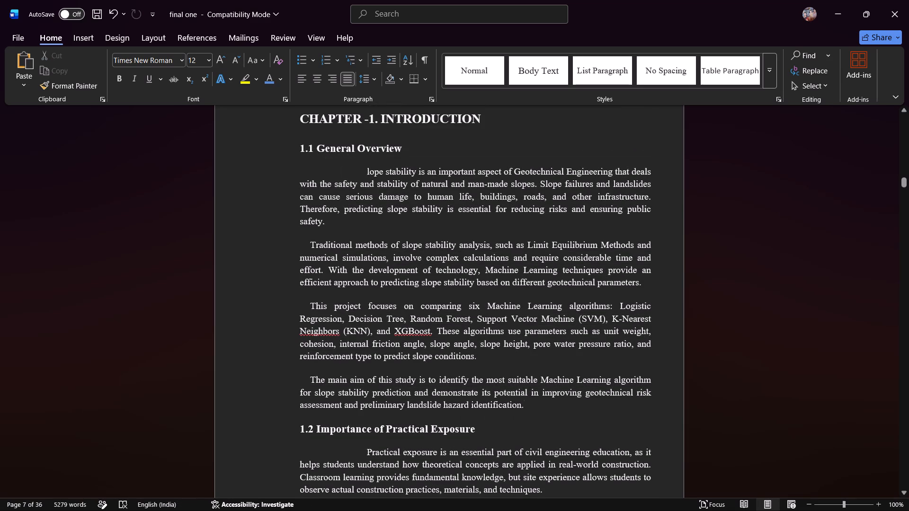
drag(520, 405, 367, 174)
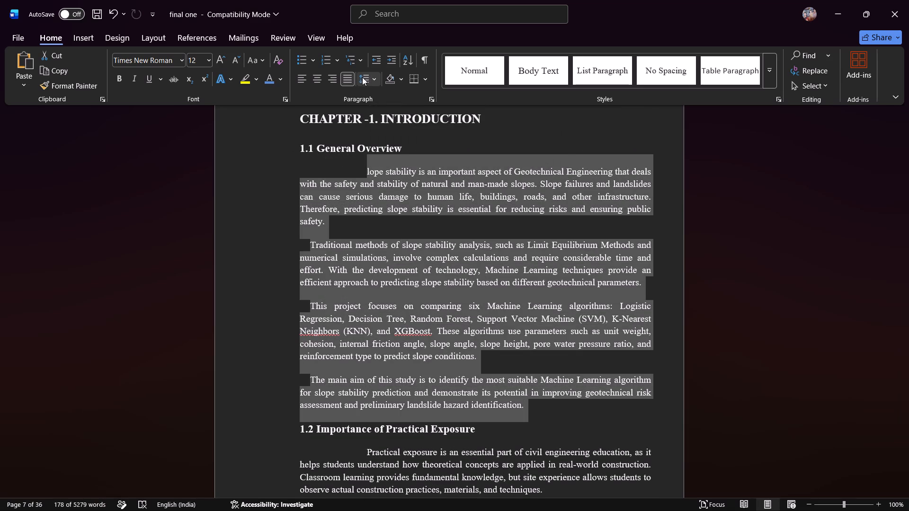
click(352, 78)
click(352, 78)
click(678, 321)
Save the final one document.
key(ctrl+s)
Push the line "Practical exposure enables students to:" onto the next page with two line breaks after the third paragraph of section 1.2.
scroll(678, 322, down, 2)
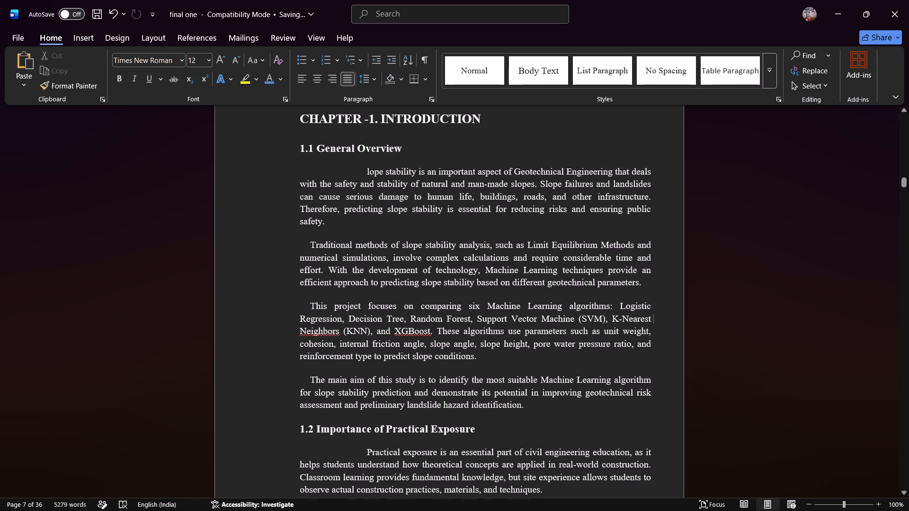
scroll(678, 322, down, 3)
scroll(606, 318, down, 11)
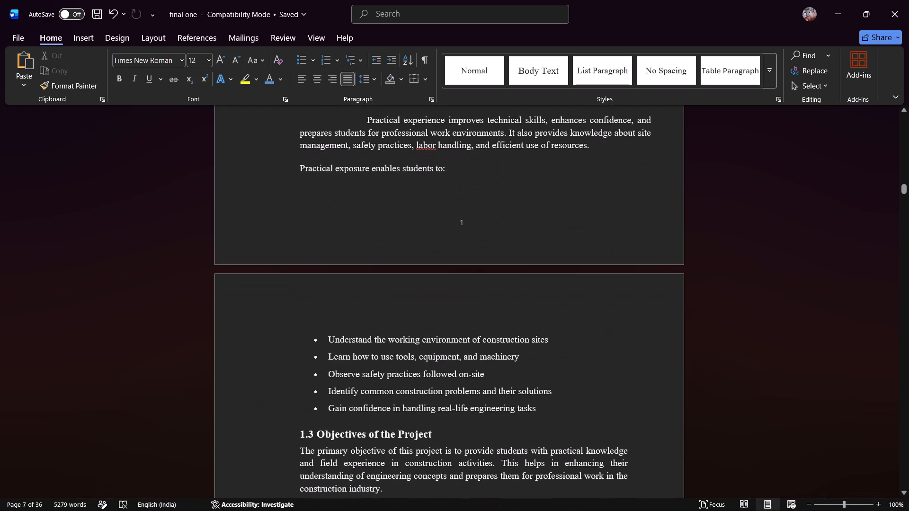
scroll(606, 318, up, 1)
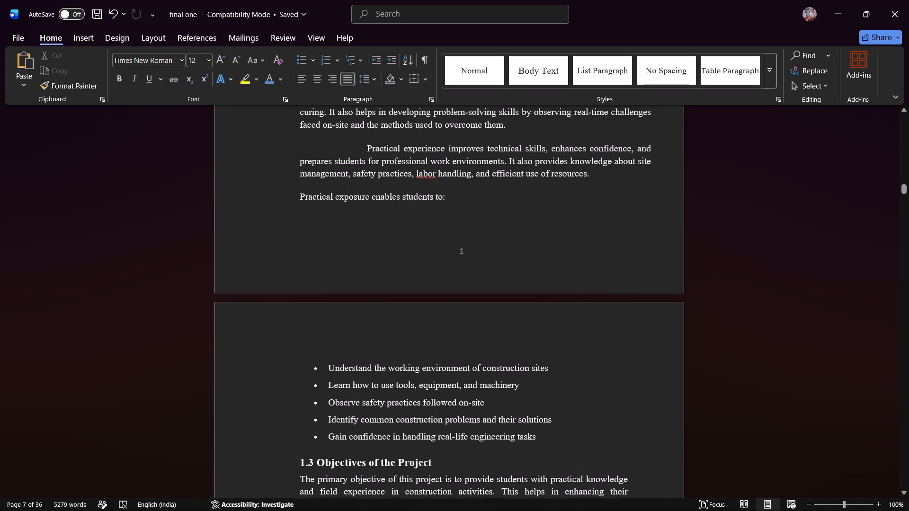
click(601, 191)
click(597, 177)
key(Return)
key(Return)
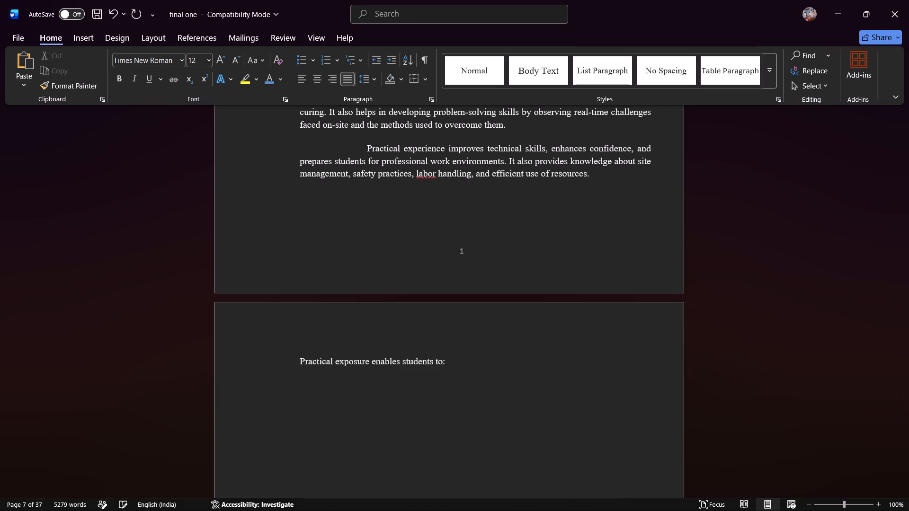
Undo the last line break inserted before "Practical exposure enables students to:" in section 1.2.
scroll(597, 176, down, 2)
scroll(597, 176, up, 1)
scroll(597, 176, down, 1)
scroll(497, 322, down, 5)
click(344, 270)
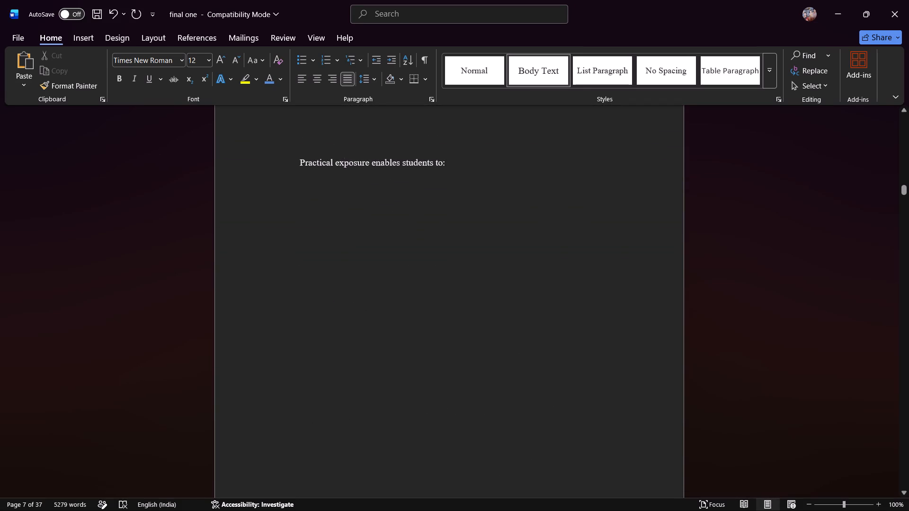
scroll(343, 269, down, 17)
click(312, 361)
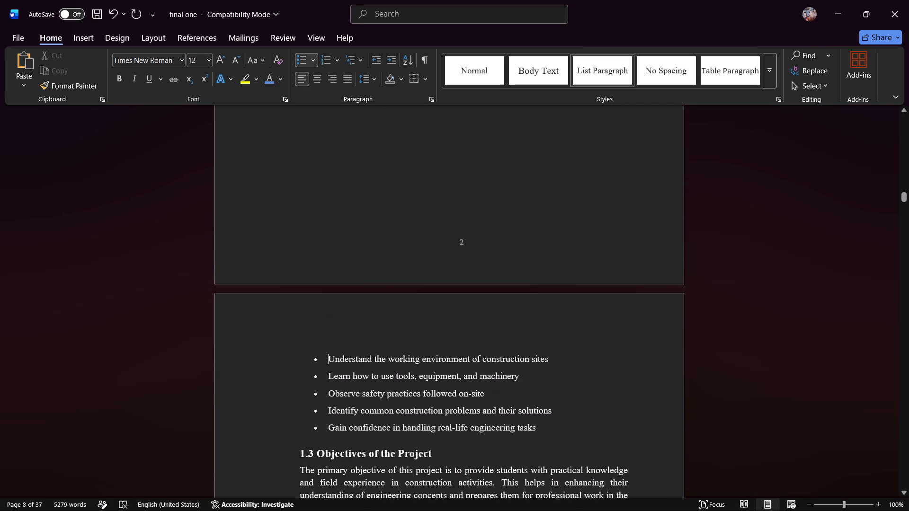
click(318, 348)
click(338, 274)
click(326, 225)
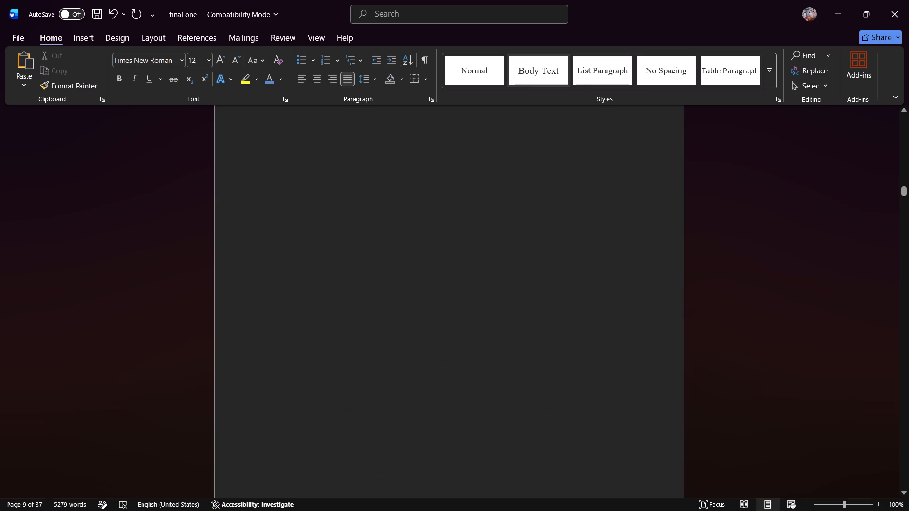
scroll(326, 224, up, 3)
click(484, 272)
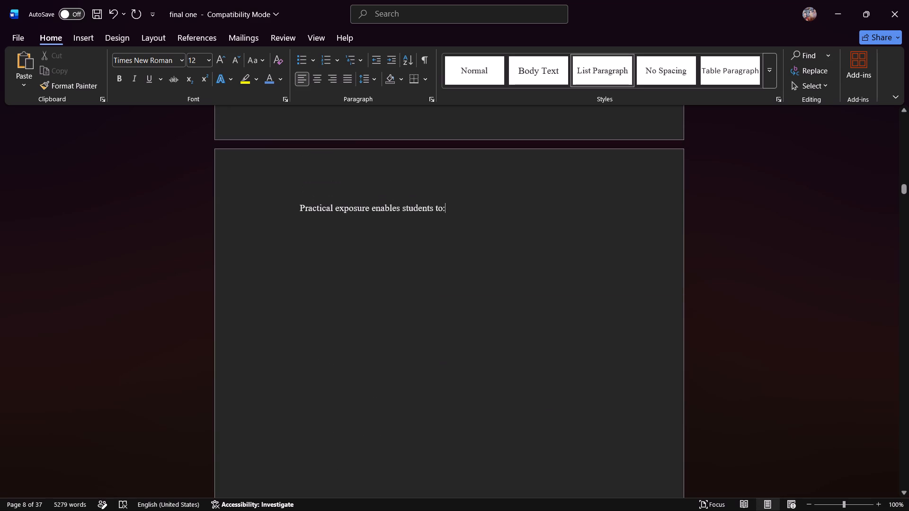
scroll(484, 272, down, 6)
key(ctrl+z)
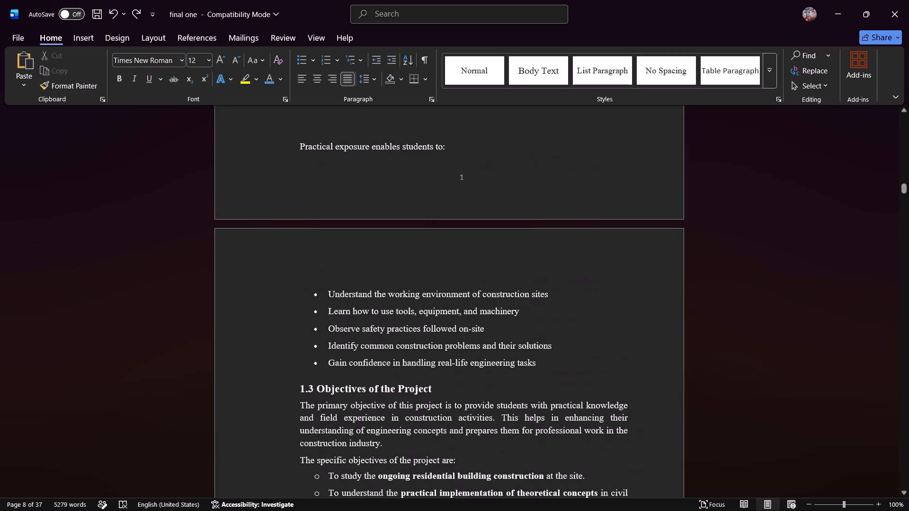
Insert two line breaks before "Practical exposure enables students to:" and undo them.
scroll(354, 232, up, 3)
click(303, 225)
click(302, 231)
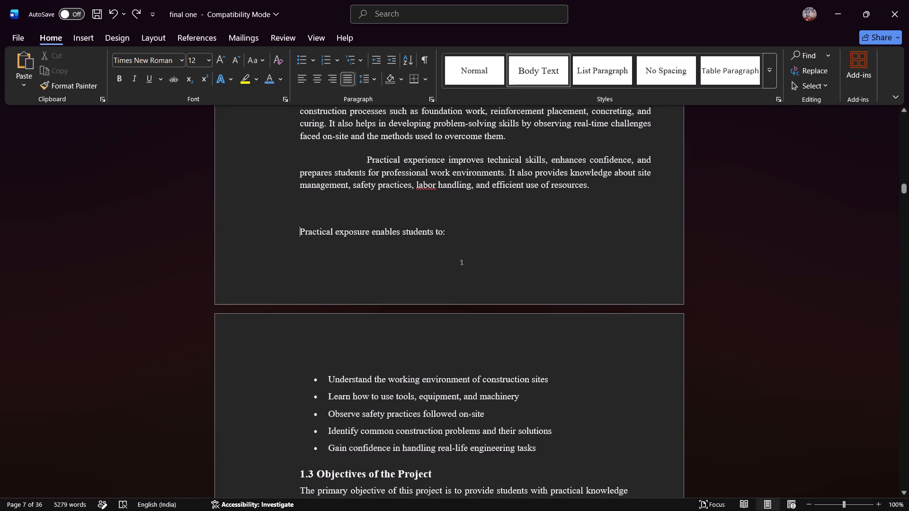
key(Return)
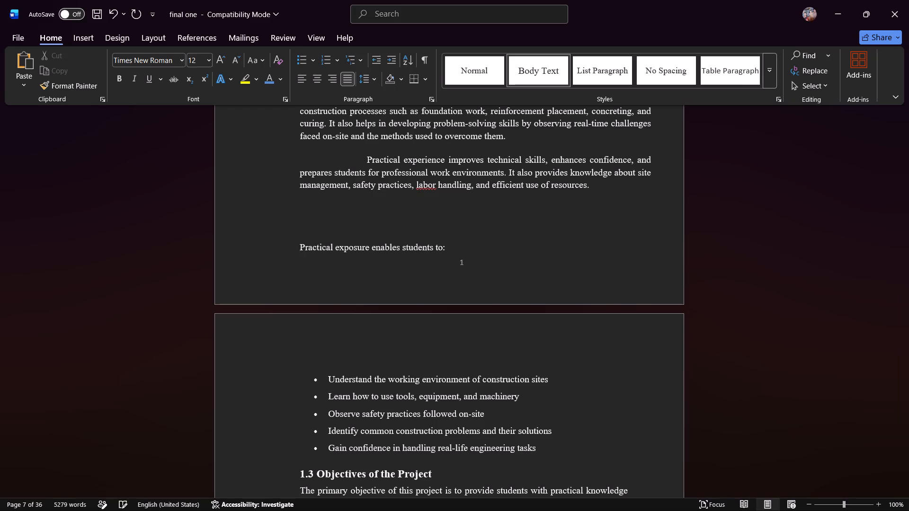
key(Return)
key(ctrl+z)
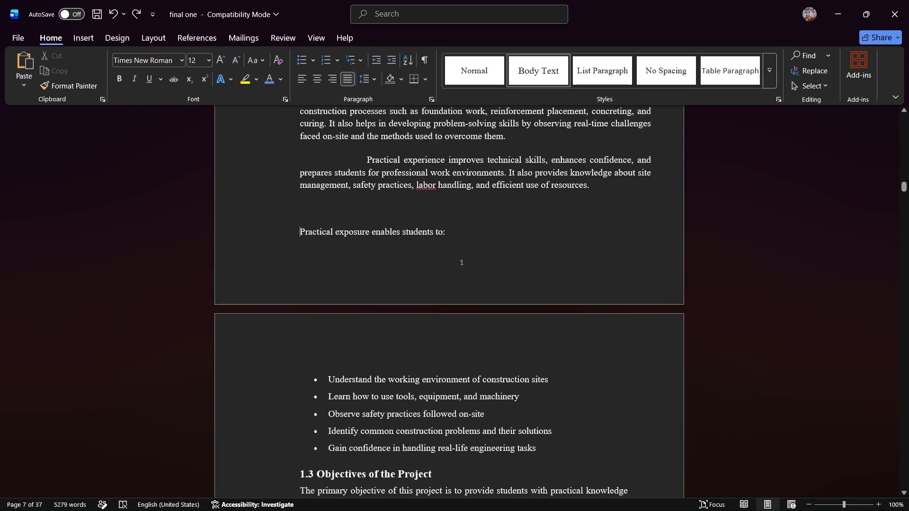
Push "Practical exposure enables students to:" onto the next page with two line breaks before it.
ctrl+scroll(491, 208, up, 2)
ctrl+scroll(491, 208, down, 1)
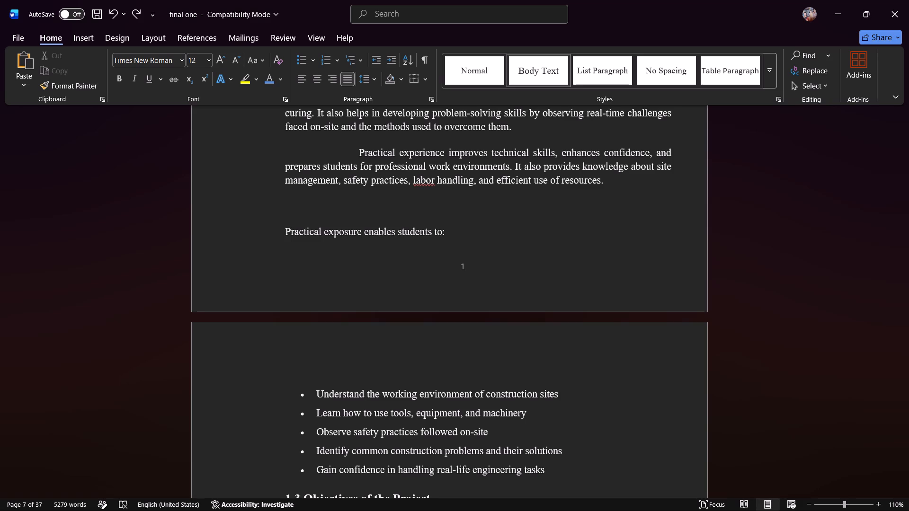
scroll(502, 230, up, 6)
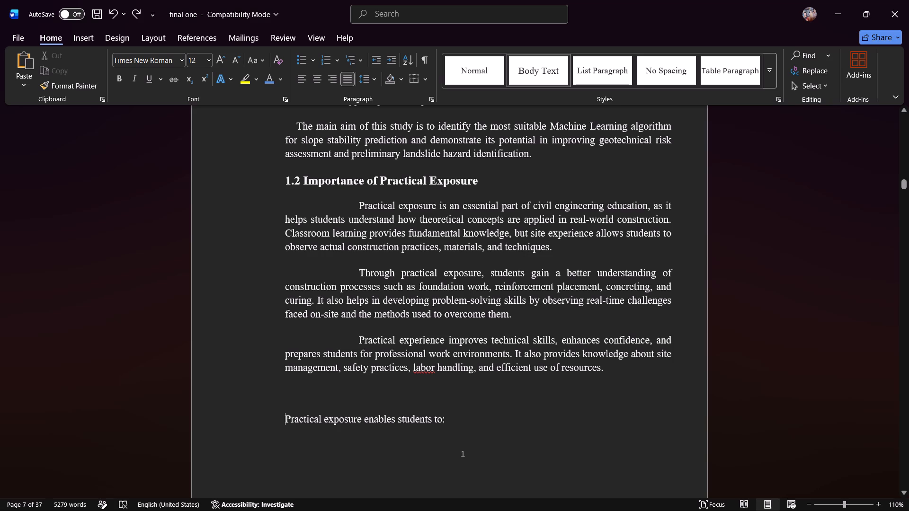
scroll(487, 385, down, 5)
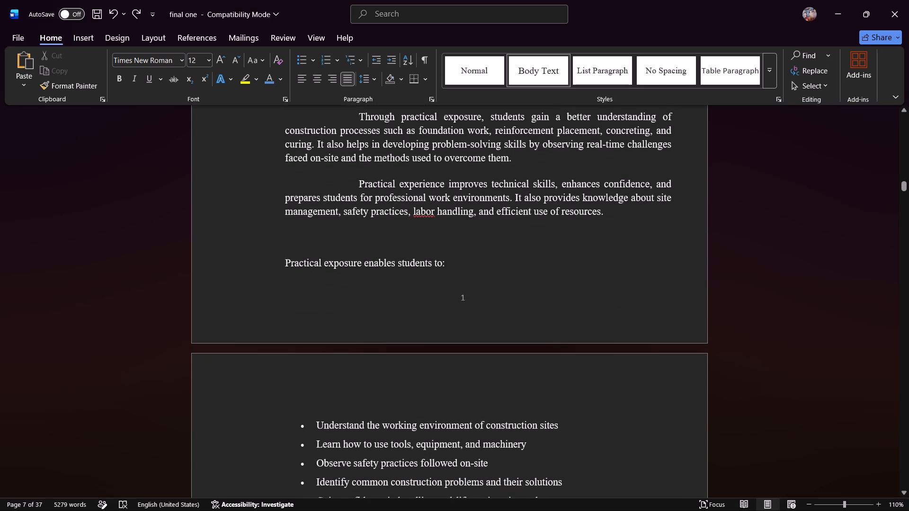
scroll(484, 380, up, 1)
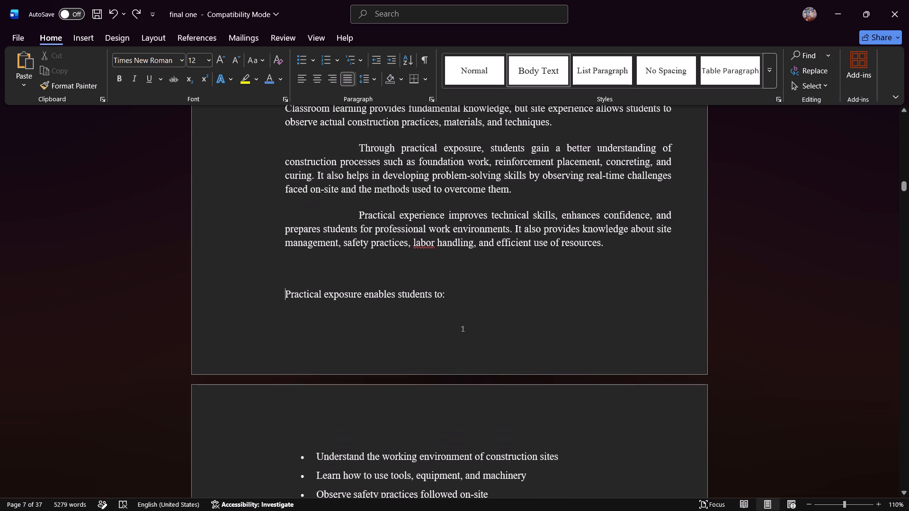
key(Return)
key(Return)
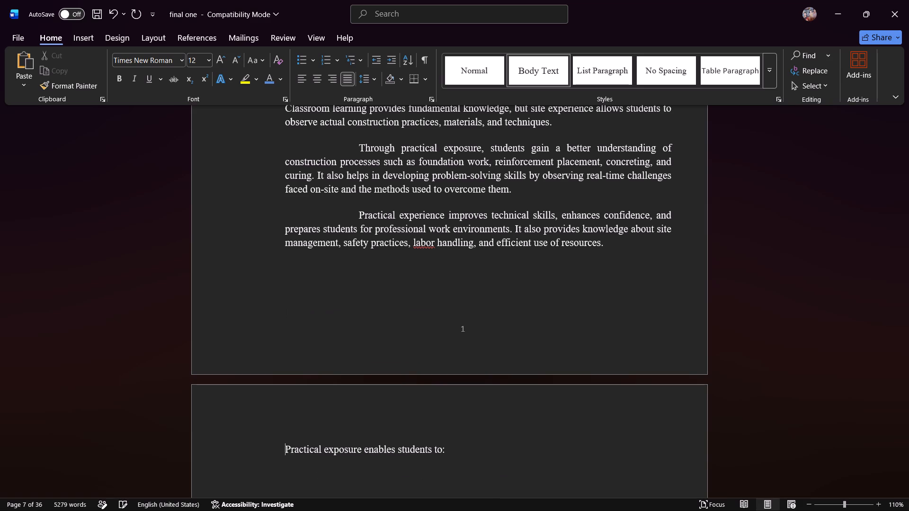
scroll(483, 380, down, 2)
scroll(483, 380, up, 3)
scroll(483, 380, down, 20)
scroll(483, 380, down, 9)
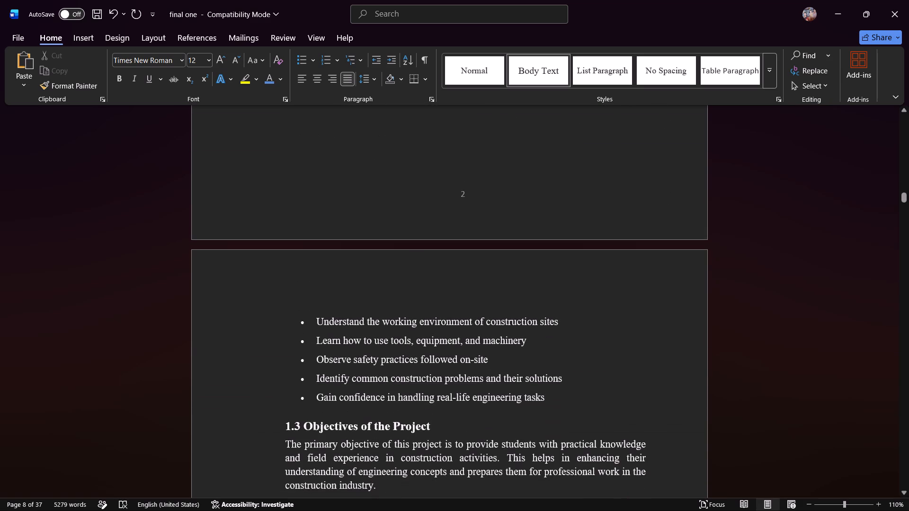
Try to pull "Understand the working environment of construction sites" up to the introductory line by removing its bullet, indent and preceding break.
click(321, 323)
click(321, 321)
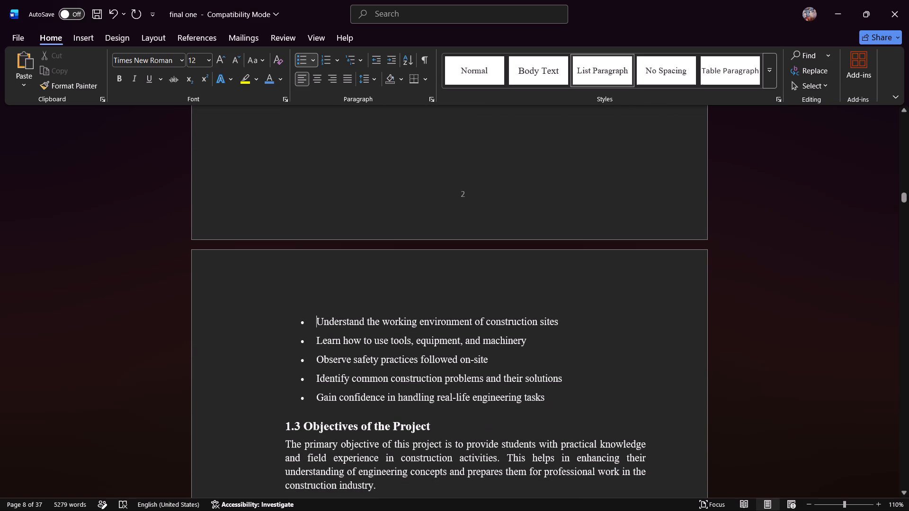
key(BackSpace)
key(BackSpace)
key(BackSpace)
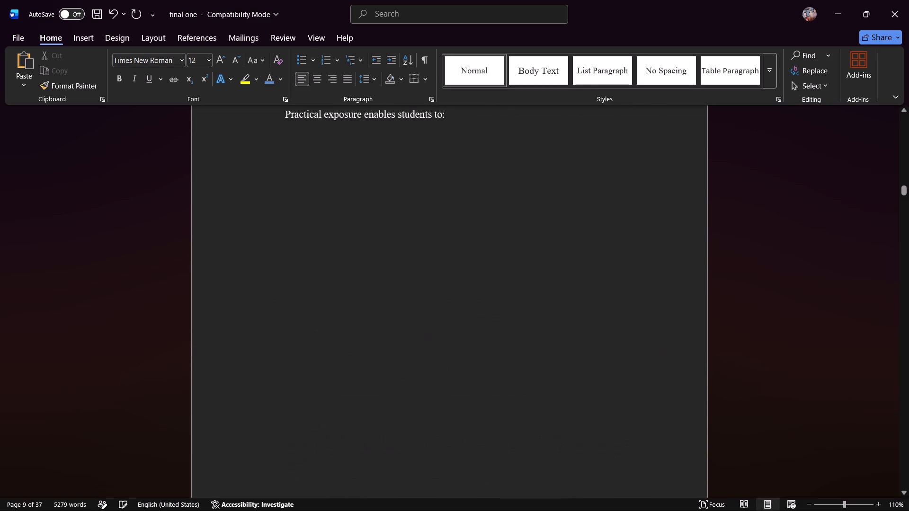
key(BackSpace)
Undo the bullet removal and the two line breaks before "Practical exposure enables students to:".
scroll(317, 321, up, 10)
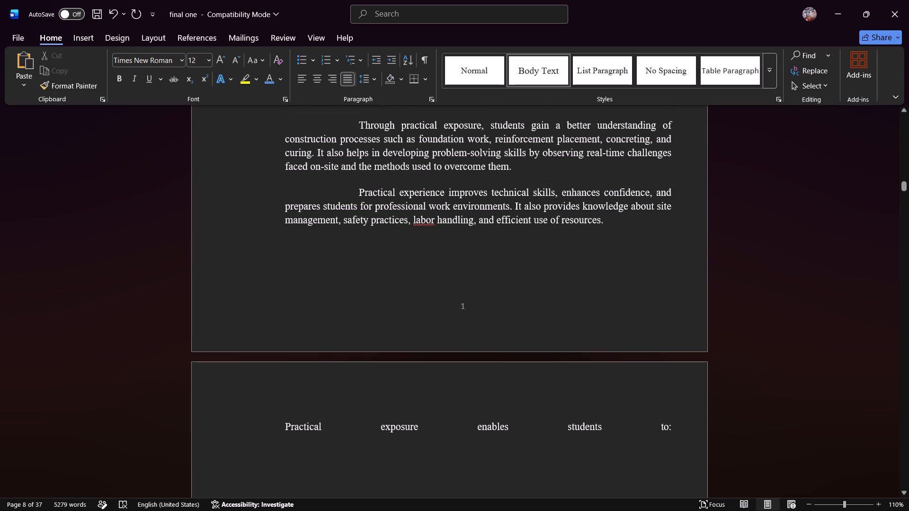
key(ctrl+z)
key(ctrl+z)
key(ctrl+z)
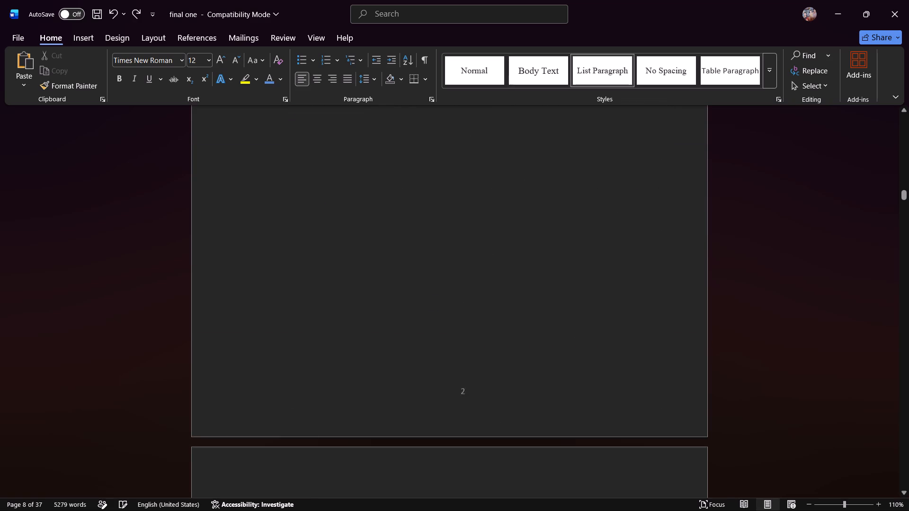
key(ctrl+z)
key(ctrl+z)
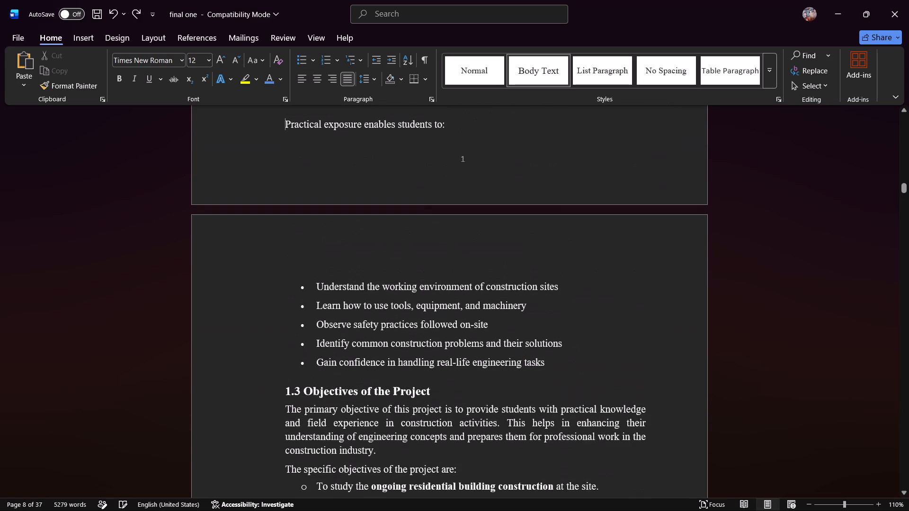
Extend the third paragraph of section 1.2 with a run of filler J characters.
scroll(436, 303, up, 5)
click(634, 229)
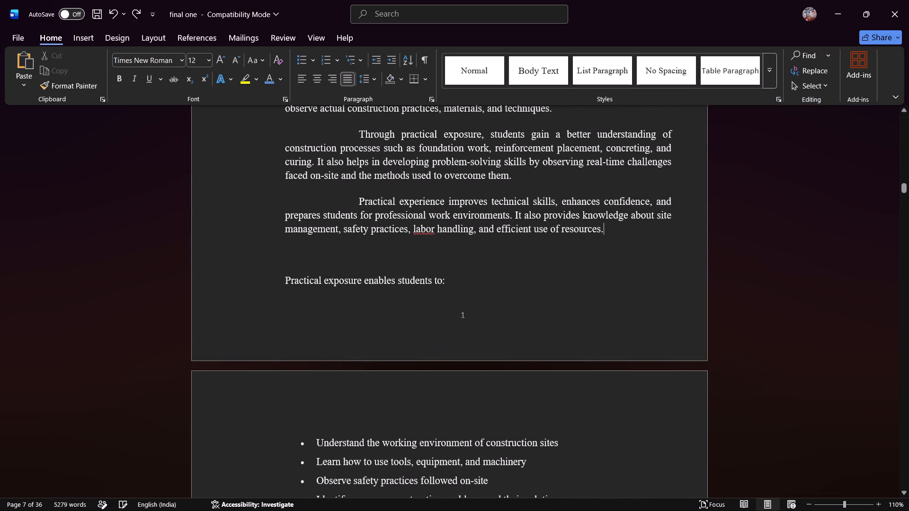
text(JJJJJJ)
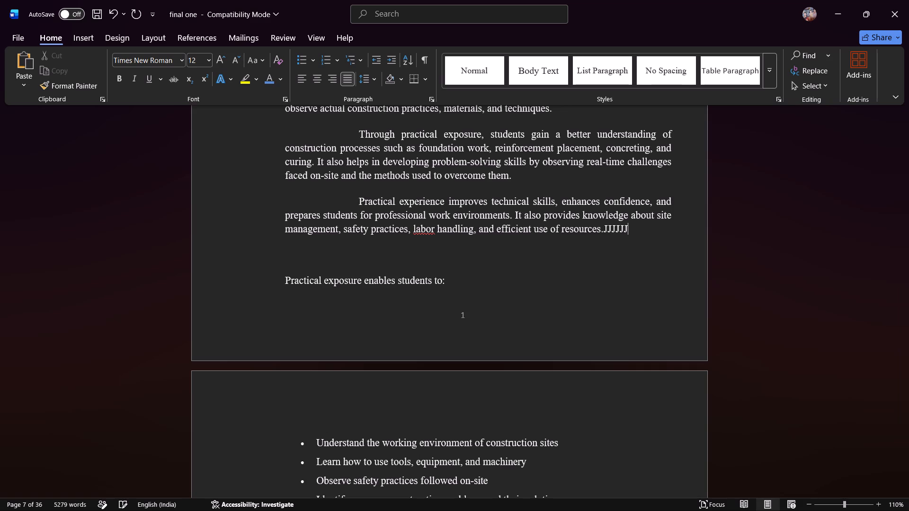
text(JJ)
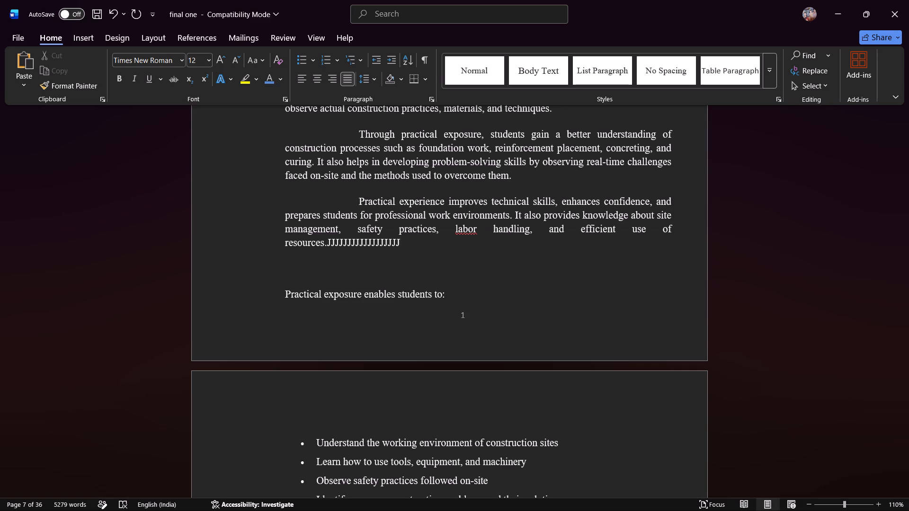
Undo the filler characters and the remaining extra line breaks after the third paragraph of section 1.2.
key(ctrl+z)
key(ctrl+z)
scroll(634, 228, up, 3)
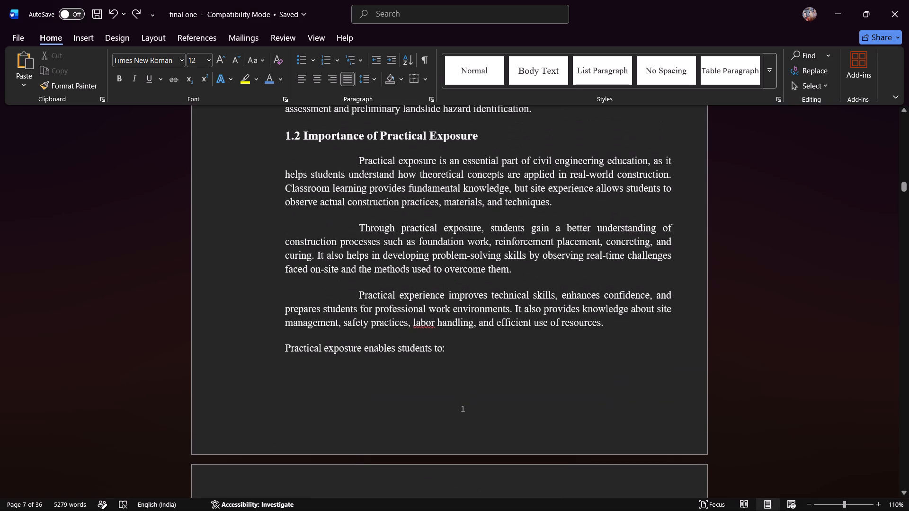
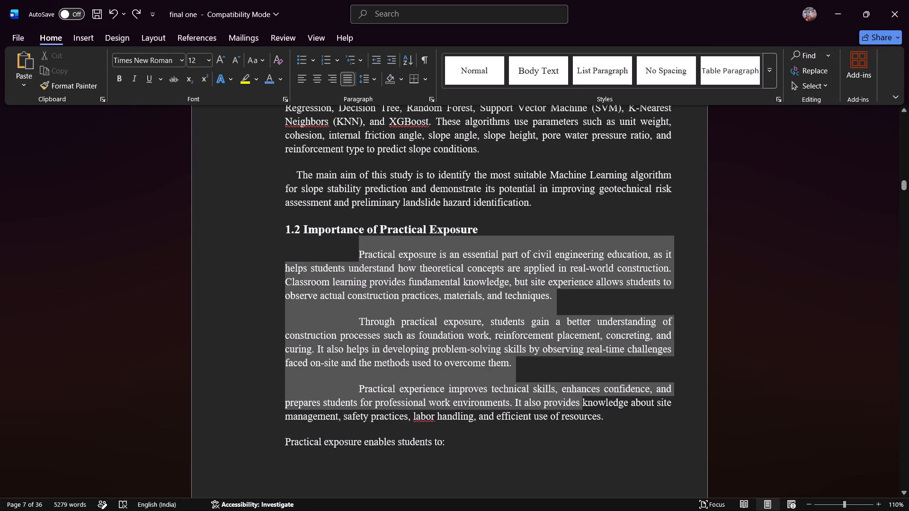
drag(588, 403, 613, 417)
key(ctrl+v)
Delete the pasted duplicate heading "1.1 IMPORTANCE OF PRACTICAL EXPOSURE" and its empty line below the 1.2 heading.
scroll(557, 319, up, 2)
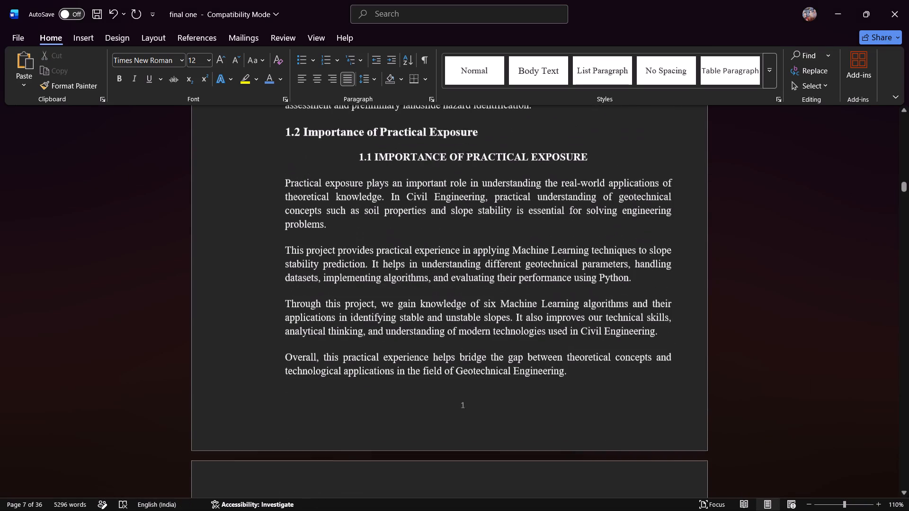
drag(586, 168, 369, 166)
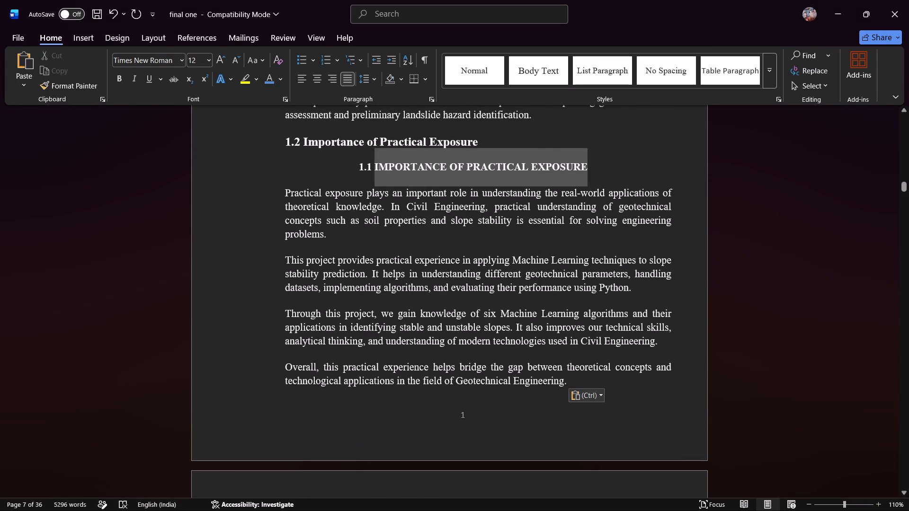
drag(369, 166, 354, 166)
key(BackSpace)
key(BackSpace)
key(BackSpace)
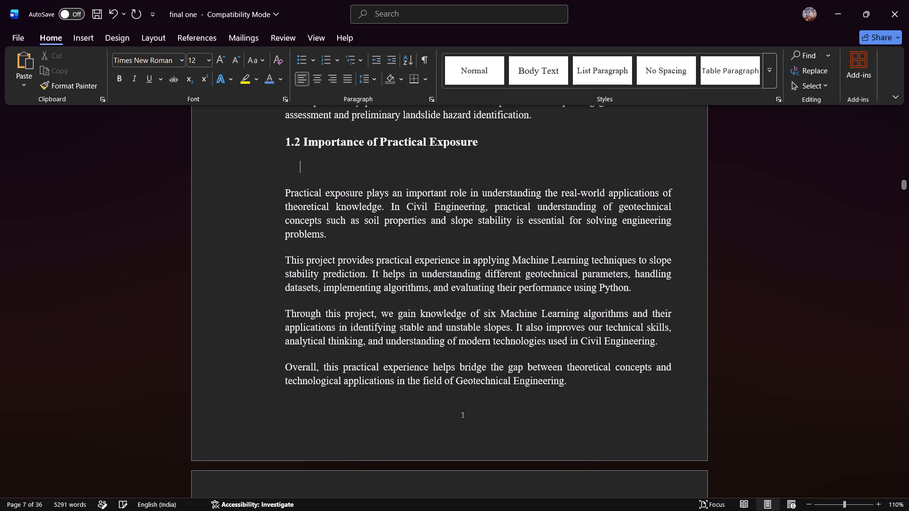
key(BackSpace)
key(BackSpace)
key(BackSpace)
key(BackSpace)
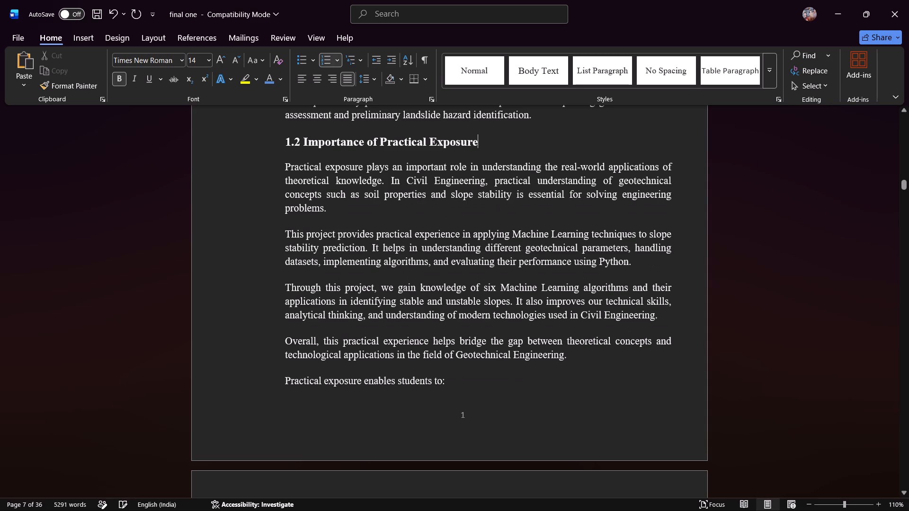
Add one blank line above the 1.2 Importance of Practical Exposure heading and one between it and its body text.
key(Return)
key(Return)
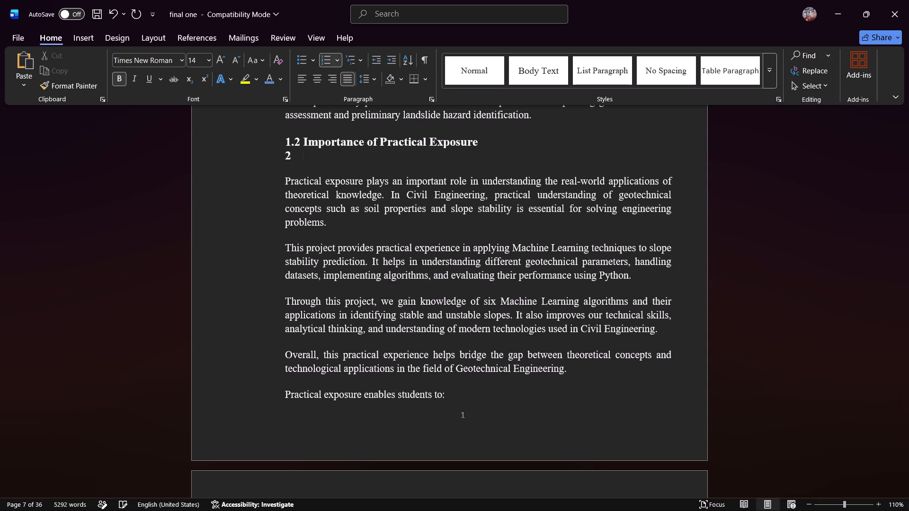
key(Return)
key(Return)
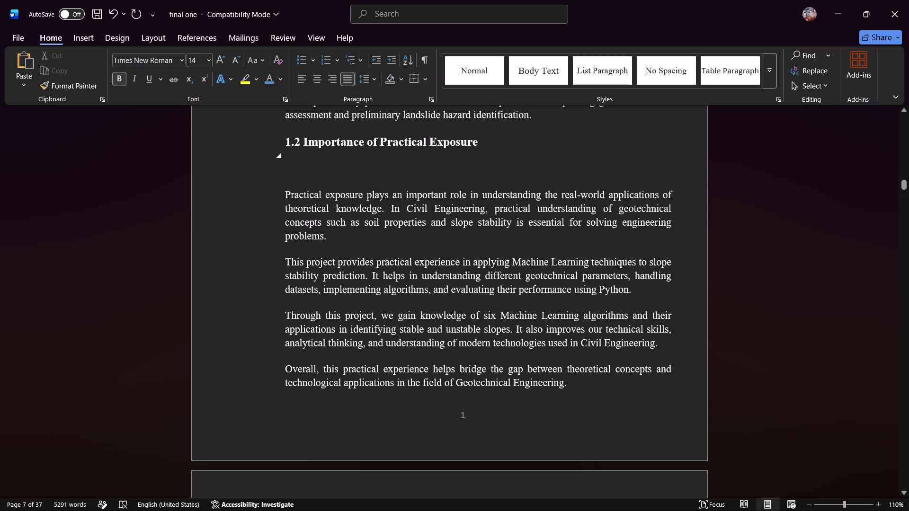
scroll(498, 153, up, 2)
click(551, 178)
key(Return)
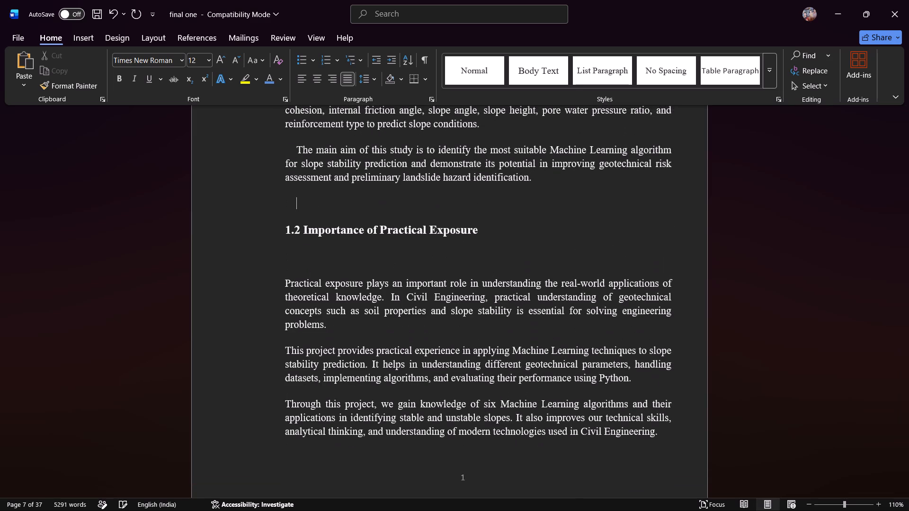
click(288, 268)
click(287, 265)
key(BackSpace)
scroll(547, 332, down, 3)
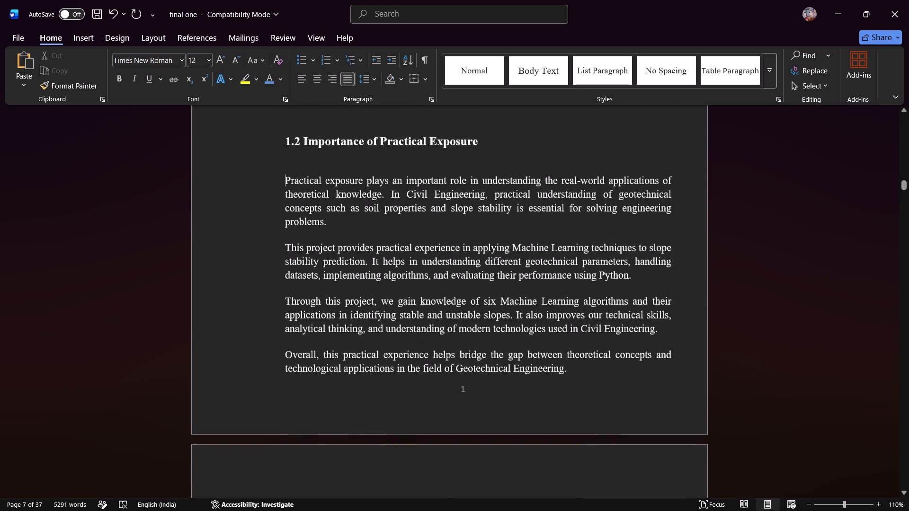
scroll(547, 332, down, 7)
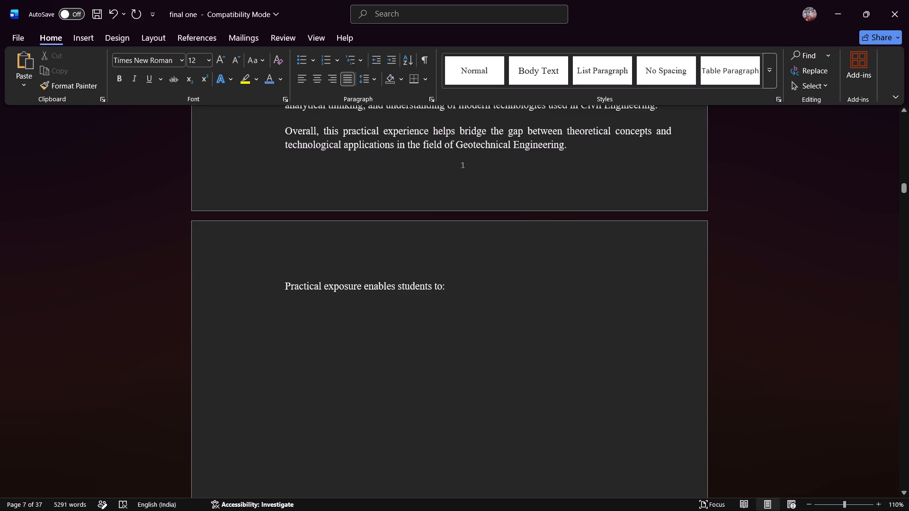
Cut the line "Practical exposure enables students to:" from the otherwise empty page after section 1.2.
scroll(373, 357, down, 6)
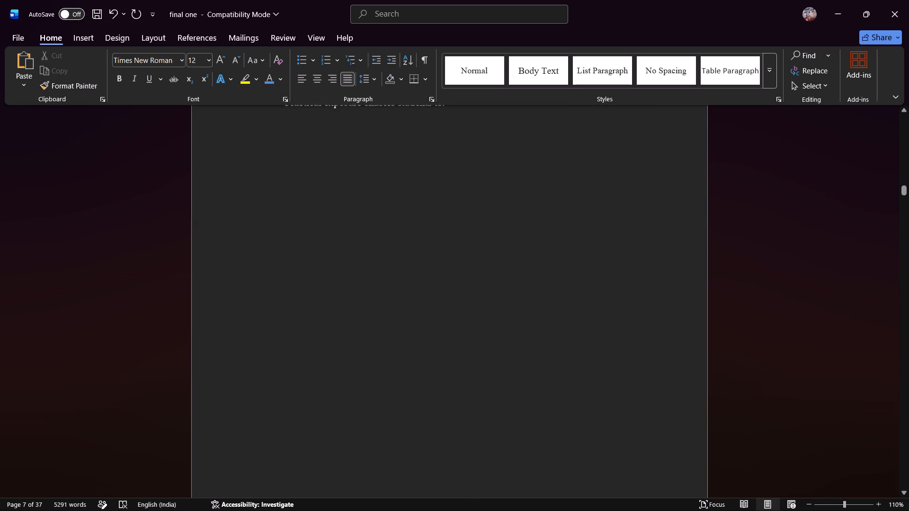
scroll(373, 357, down, 9)
scroll(373, 356, up, 2)
scroll(373, 356, down, 10)
scroll(373, 356, up, 8)
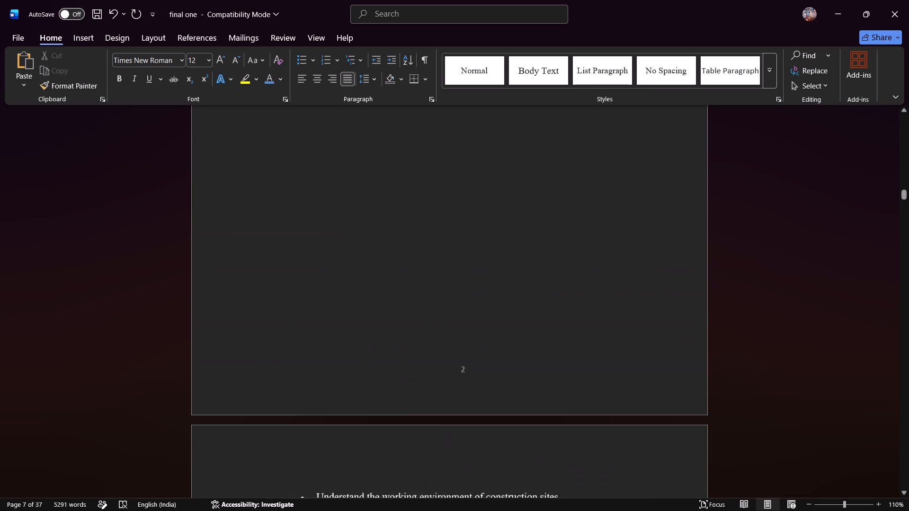
scroll(373, 356, up, 16)
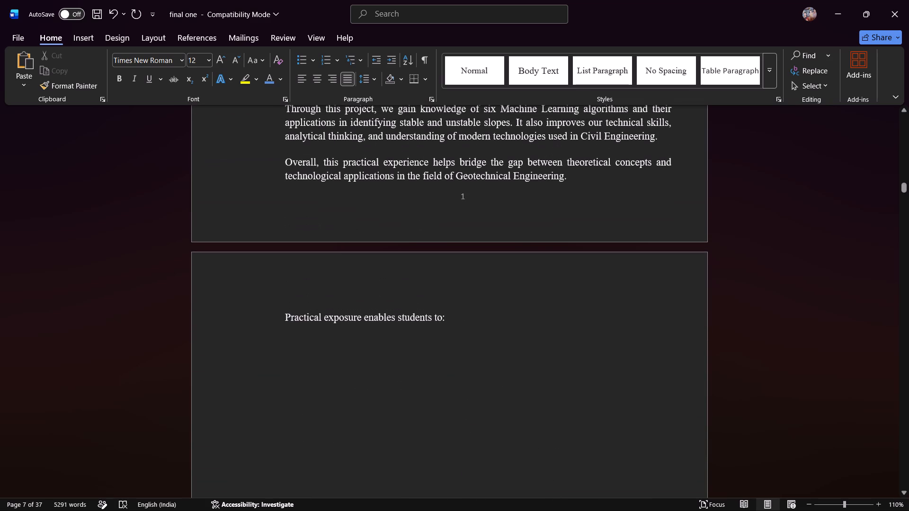
drag(472, 318, 290, 304)
key(ctrl+x)
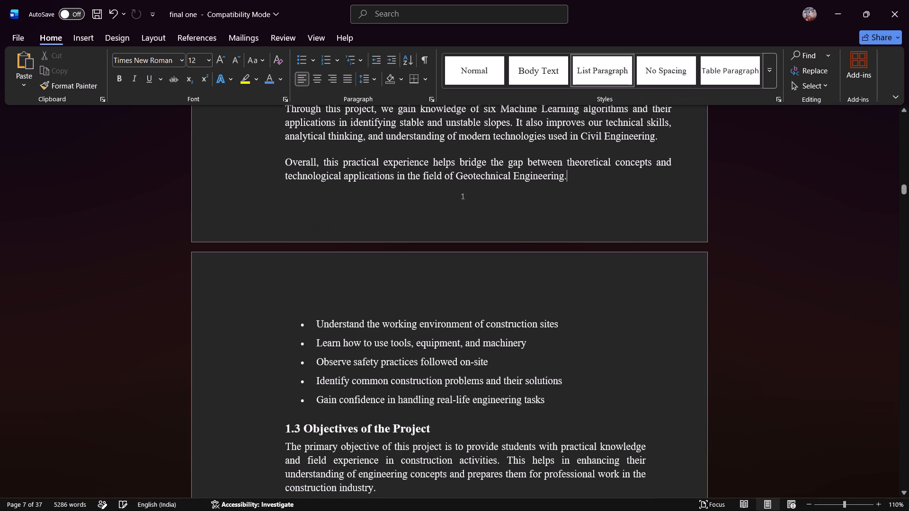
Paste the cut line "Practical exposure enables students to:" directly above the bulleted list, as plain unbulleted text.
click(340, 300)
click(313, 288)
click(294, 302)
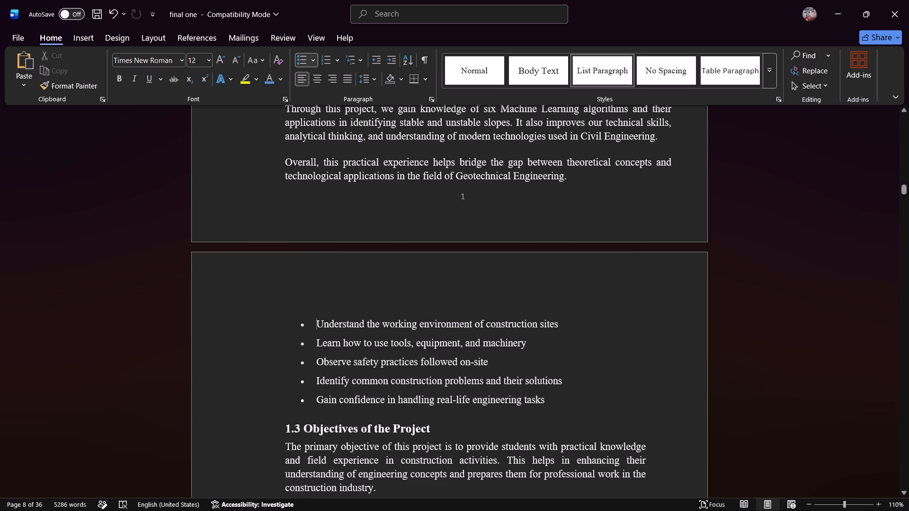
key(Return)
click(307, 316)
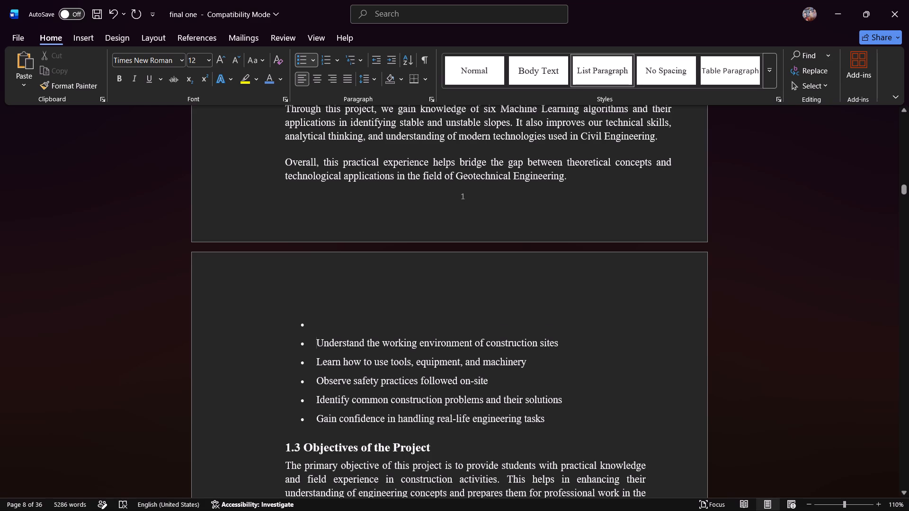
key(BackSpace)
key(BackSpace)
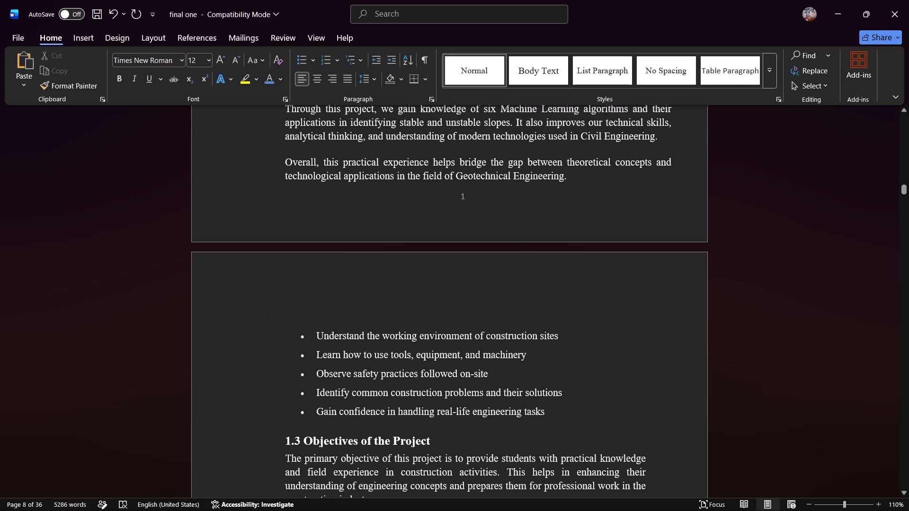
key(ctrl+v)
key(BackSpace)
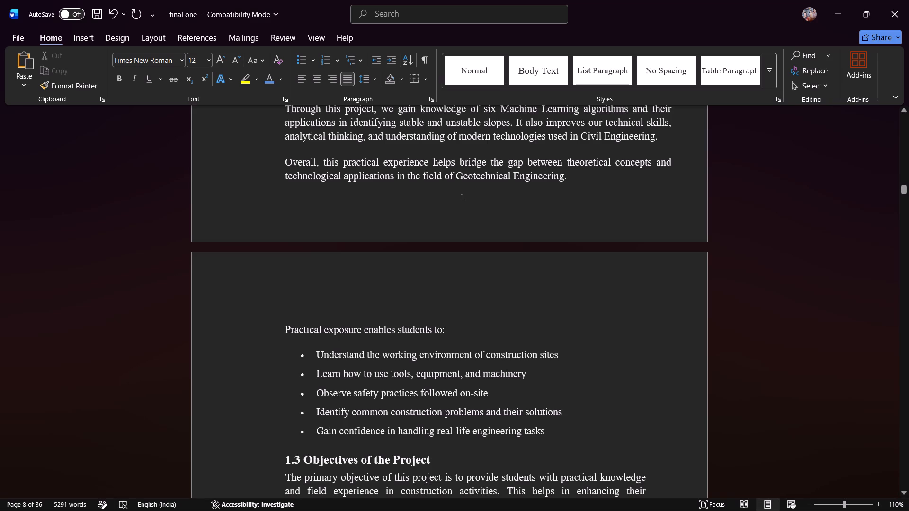
Delete the line "Practical exposure enables students to:" and its five bullet points above heading 1.3.
drag(551, 437, 264, 306)
key(BackSpace)
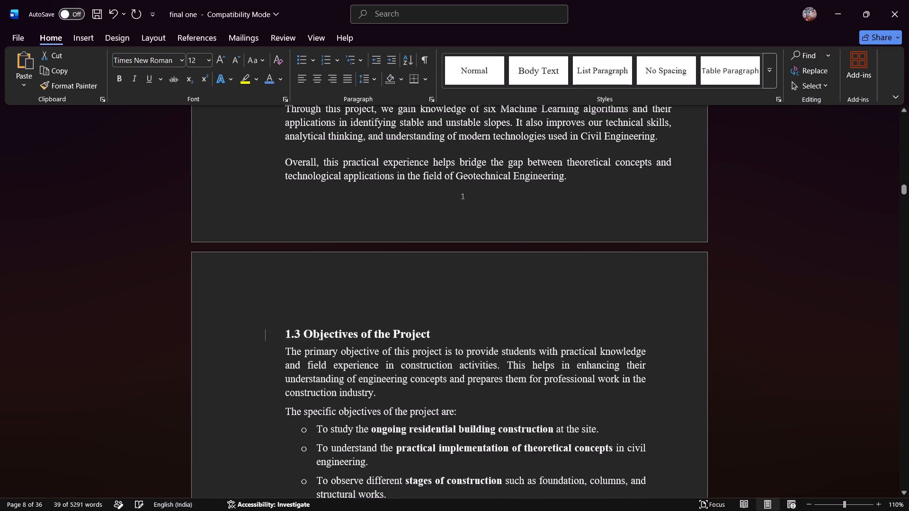
key(BackSpace)
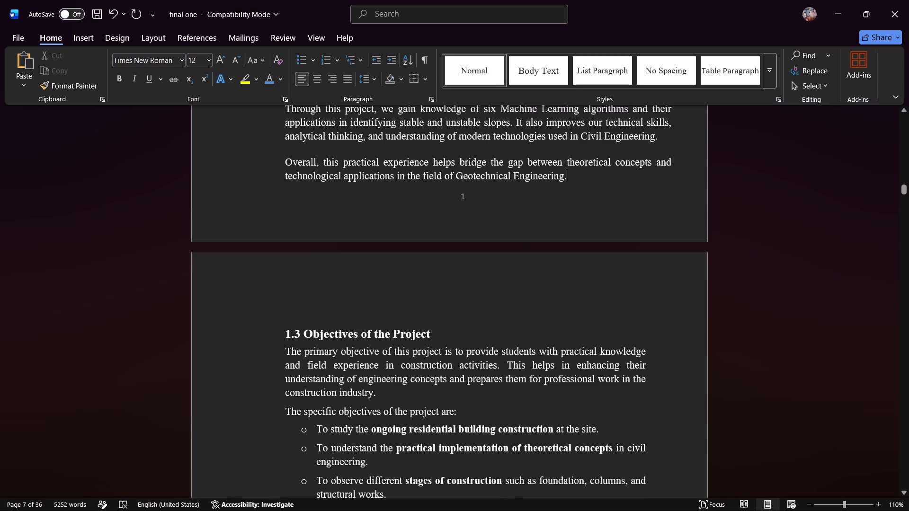
Remove the leftover empty line at the top of the page above heading 1.3 Objectives of the Project.
scroll(343, 316, down, 1)
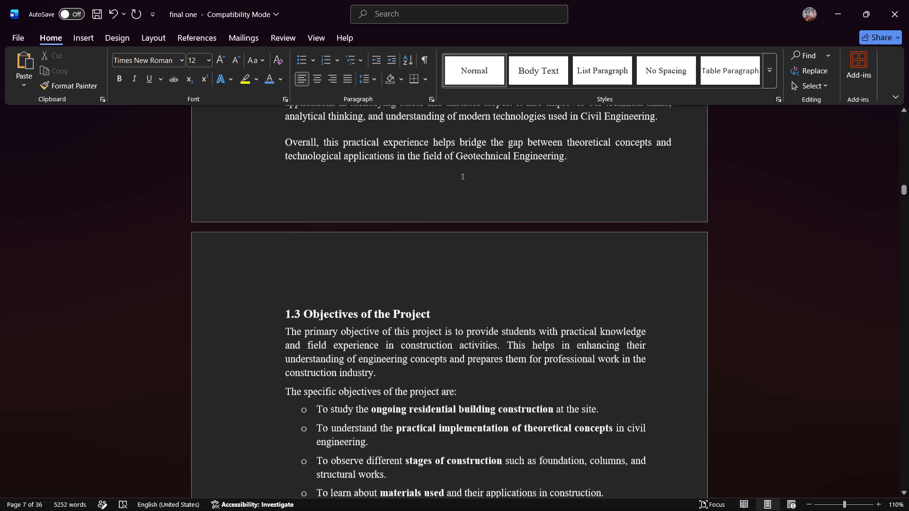
click(282, 271)
key(BackSpace)
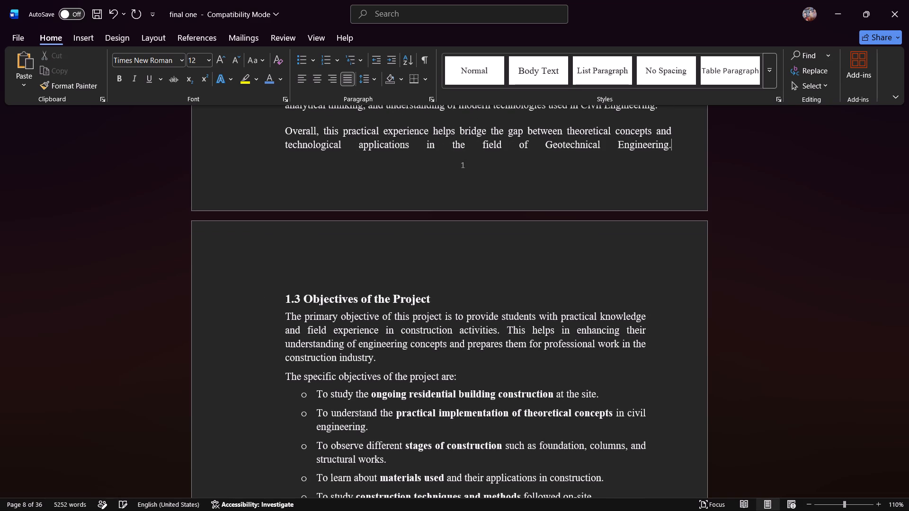
key(ctrl+z)
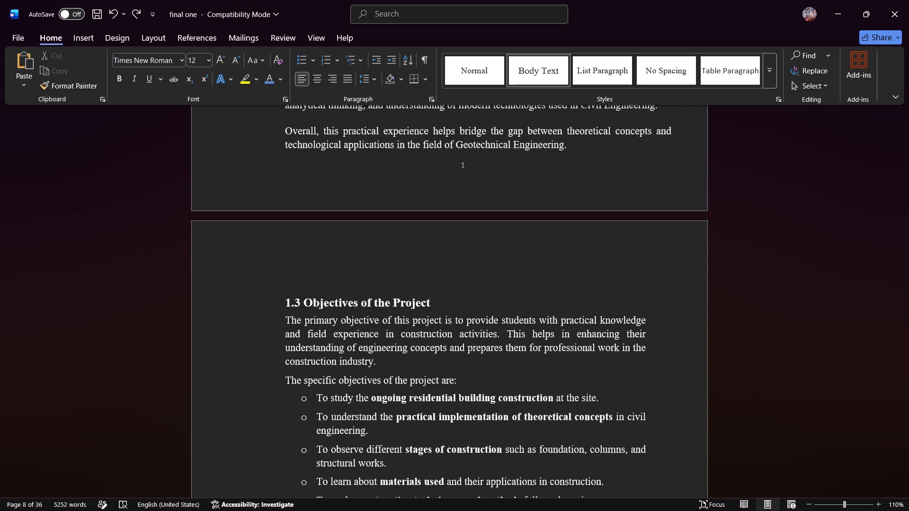
key(BackSpace)
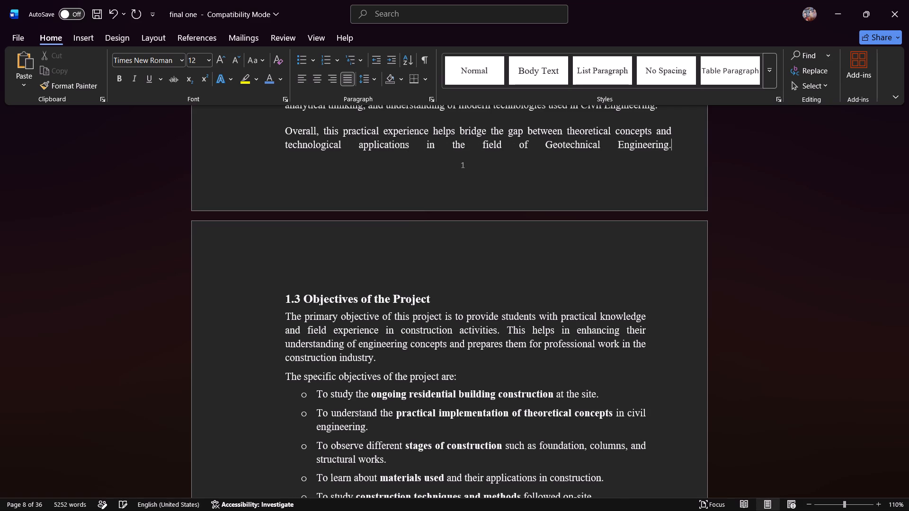
scroll(327, 244, up, 4)
scroll(410, 291, up, 3)
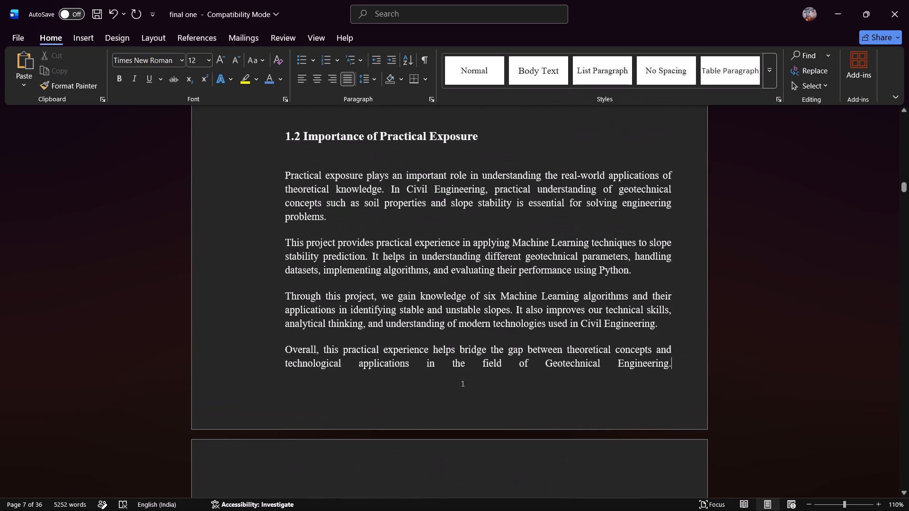
scroll(530, 330, down, 3)
scroll(299, 385, down, 3)
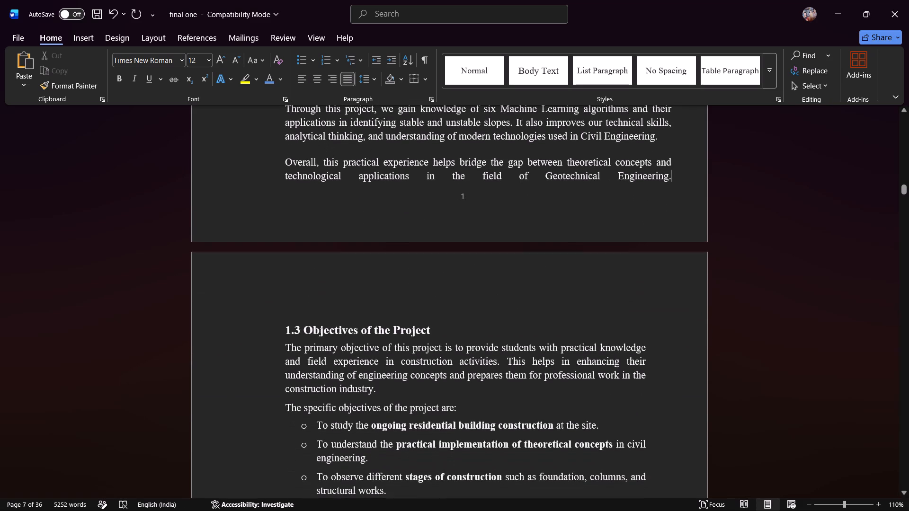
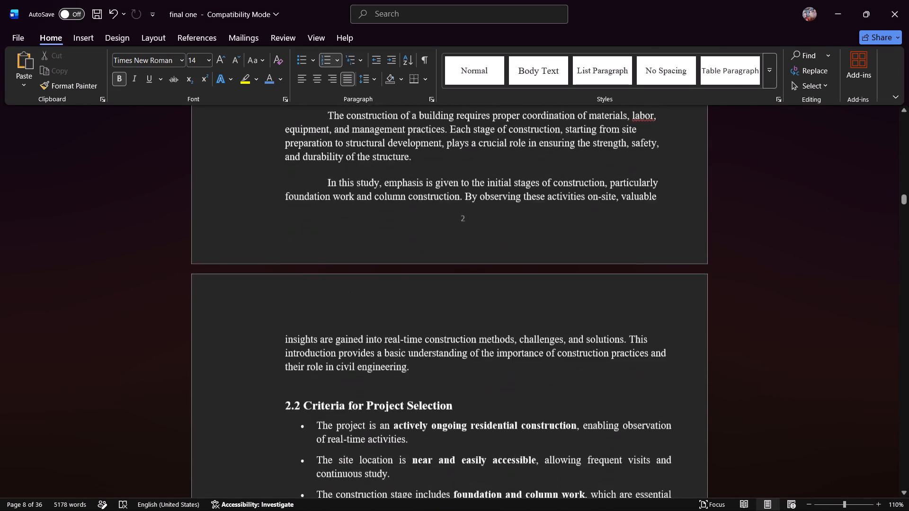
scroll(565, 360, down, 14)
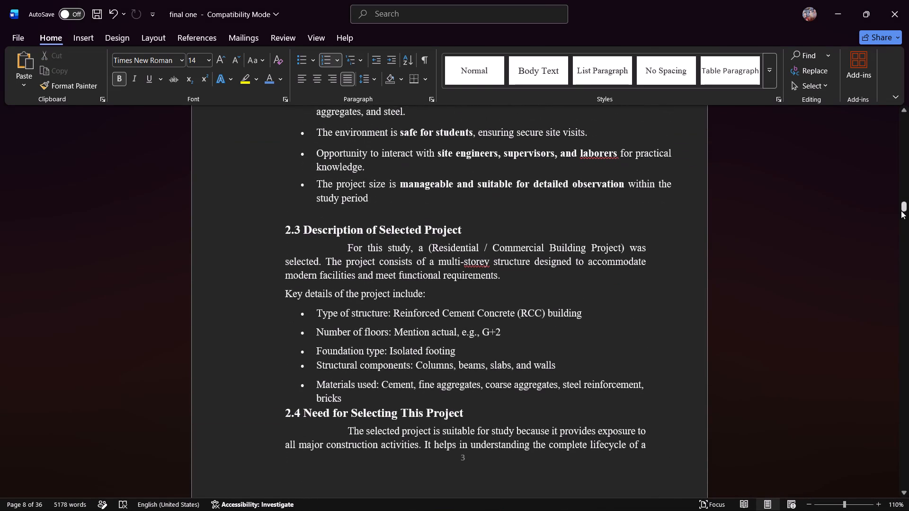
drag(903, 211, 908, 493)
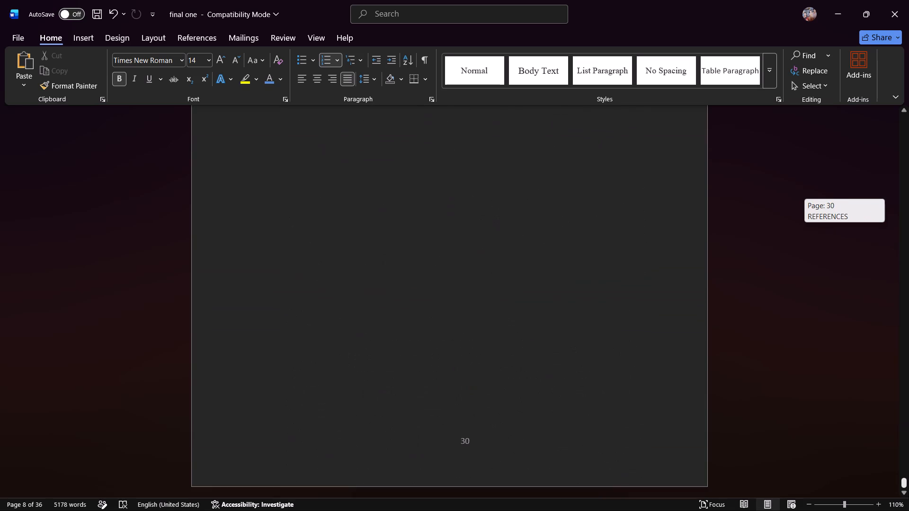
drag(908, 493, 885, 449)
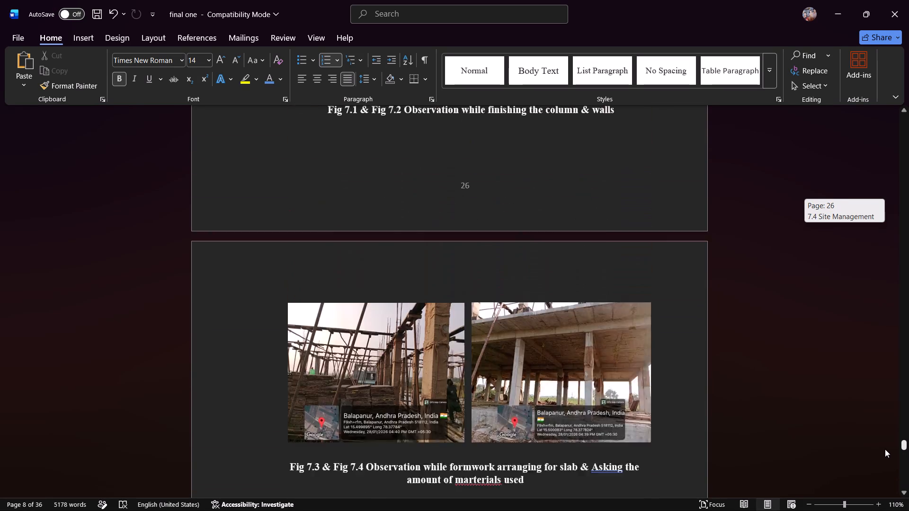
drag(885, 449, 876, 429)
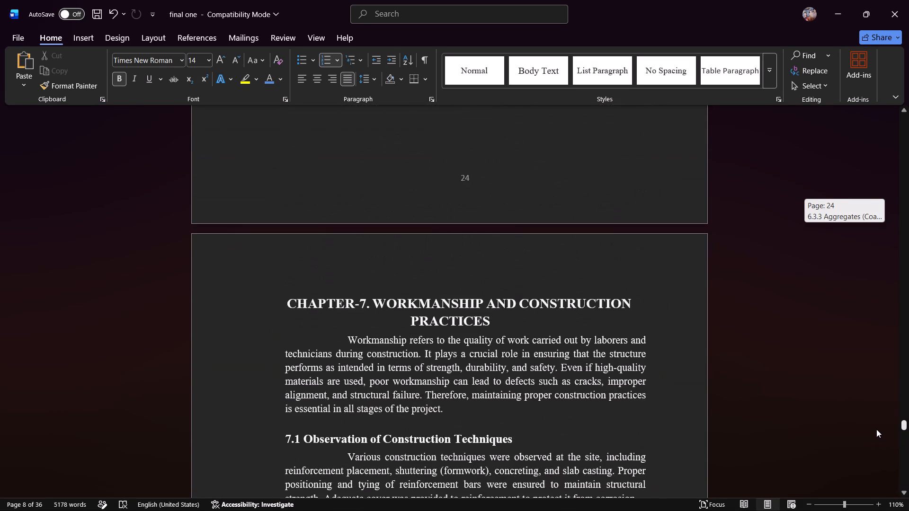
drag(876, 429, 873, 423)
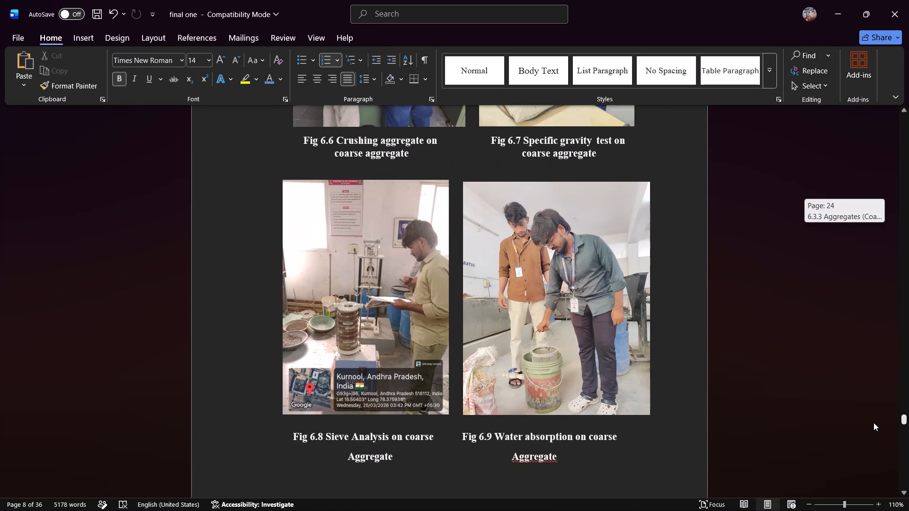
drag(873, 423, 870, 416)
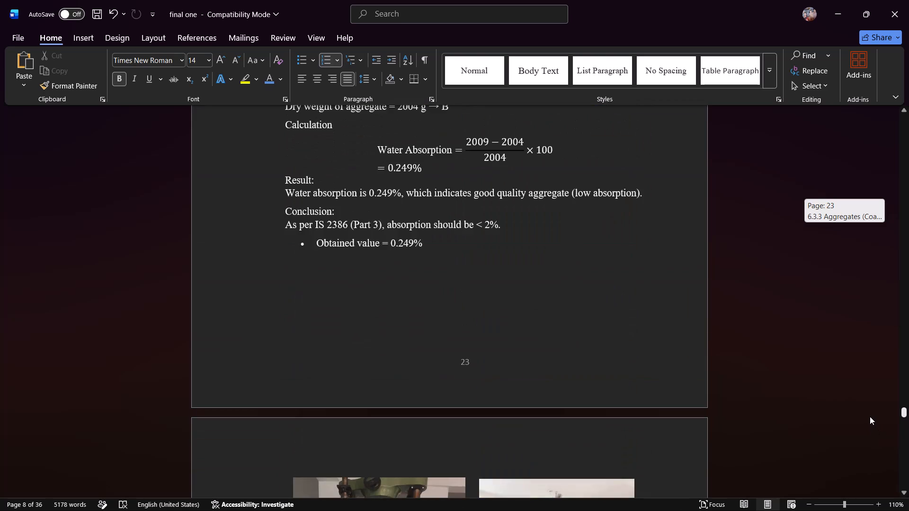
drag(870, 416, 863, 400)
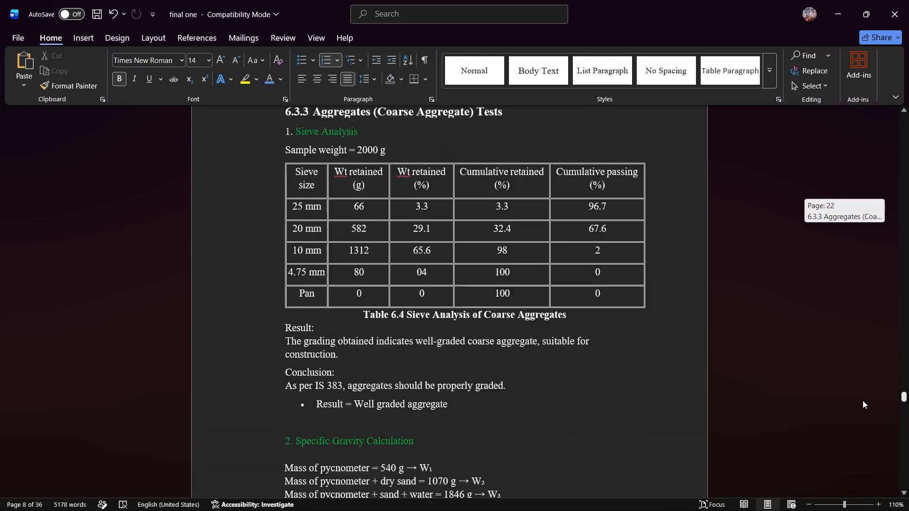
drag(863, 400, 852, 381)
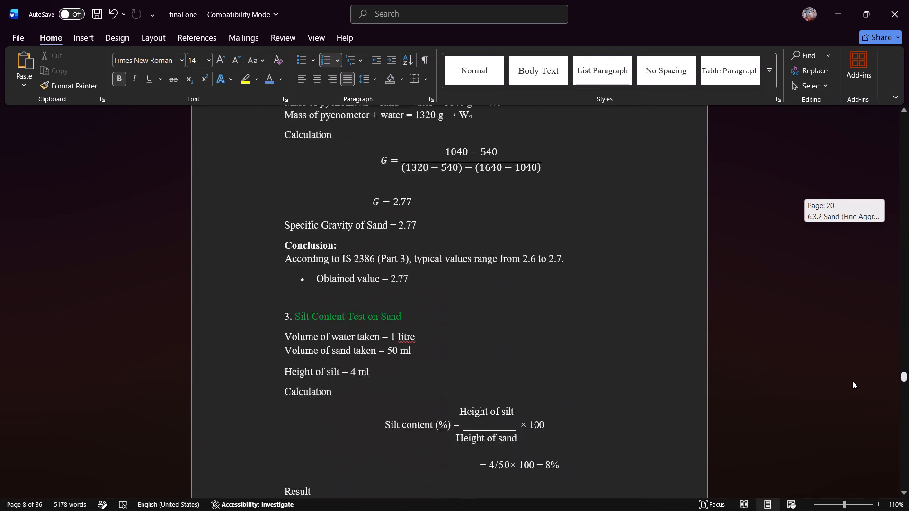
drag(852, 381, 825, 313)
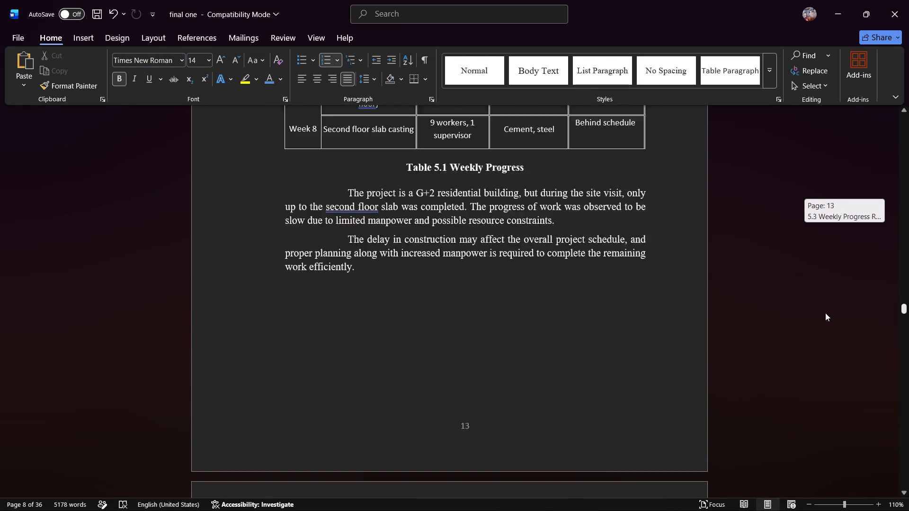
drag(825, 313, 793, 227)
Look over the pages from 1.3 Objectives of the Project through Chapter 2 to the start of Chapter 3 Project Details.
scroll(801, 255, up, 3)
scroll(801, 255, down, 1)
scroll(801, 255, up, 12)
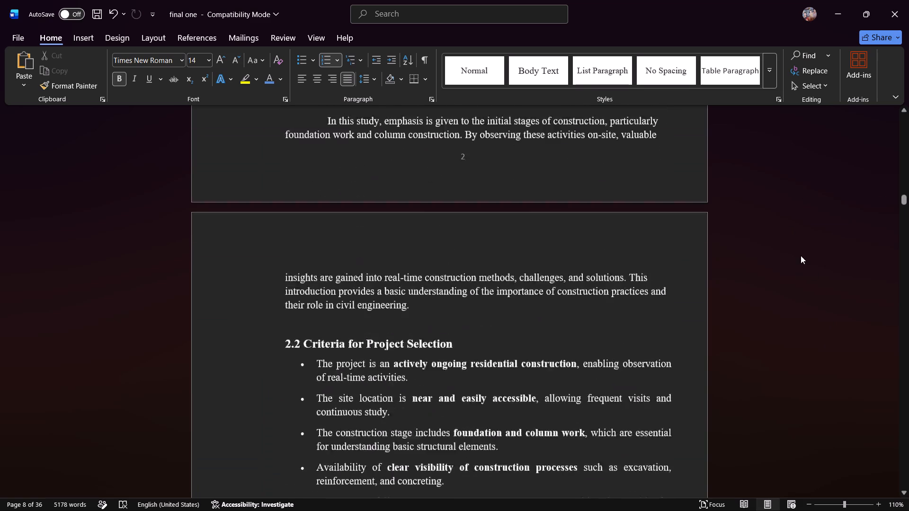
scroll(801, 255, up, 10)
scroll(801, 255, down, 1)
scroll(801, 255, up, 2)
scroll(801, 255, down, 5)
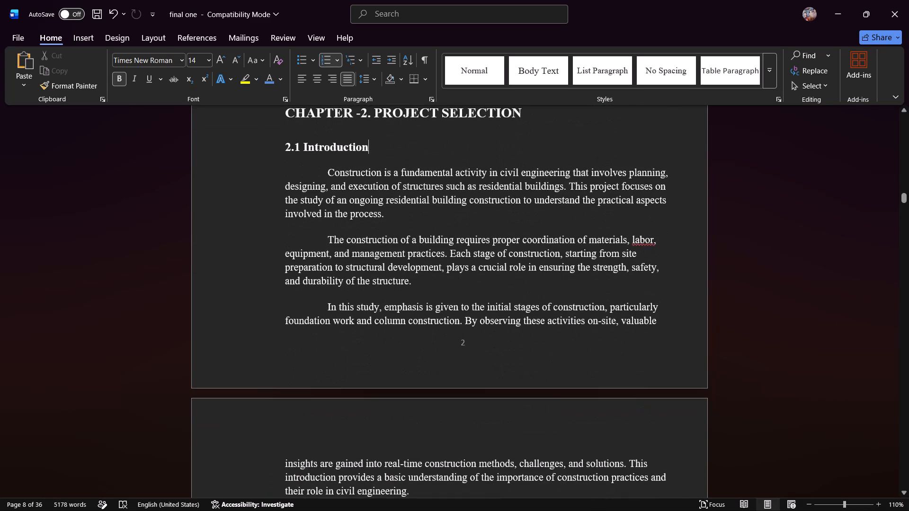
scroll(792, 251, up, 2)
scroll(792, 251, down, 9)
scroll(792, 251, up, 10)
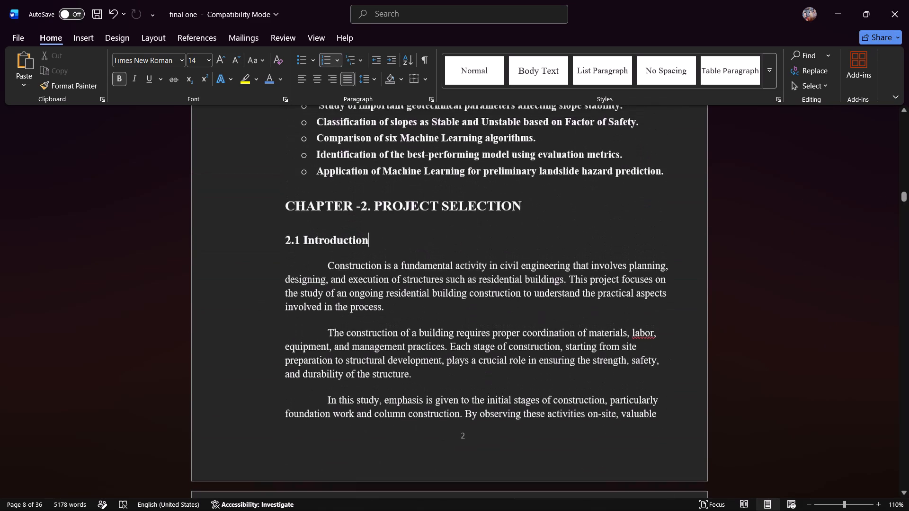
scroll(792, 251, down, 5)
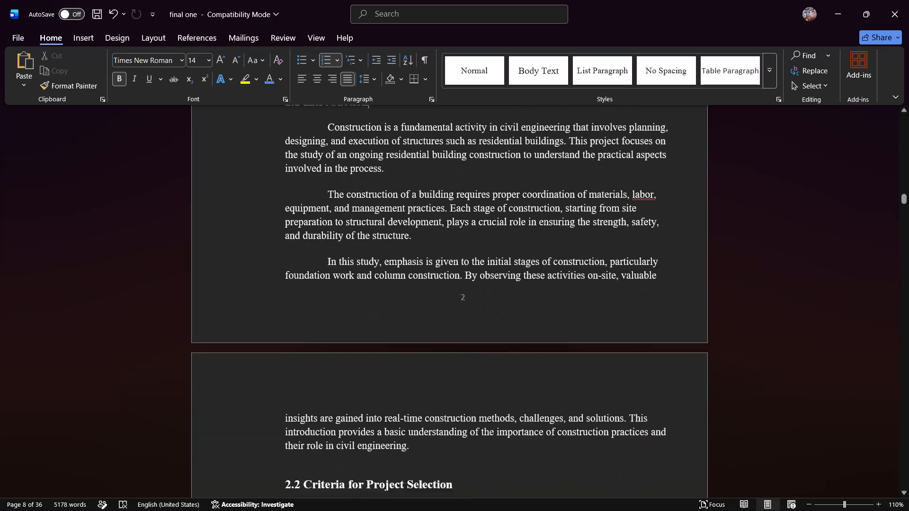
scroll(792, 251, down, 11)
scroll(792, 251, up, 19)
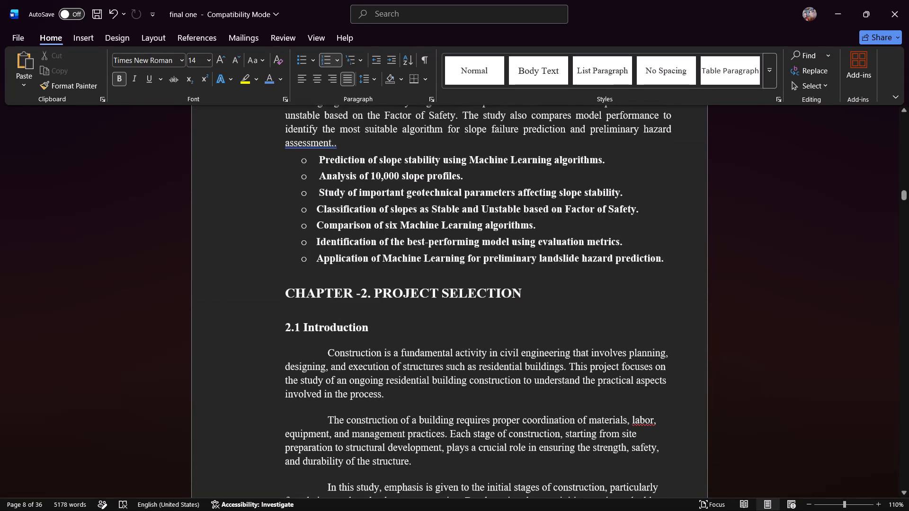
scroll(792, 251, up, 9)
scroll(792, 251, down, 5)
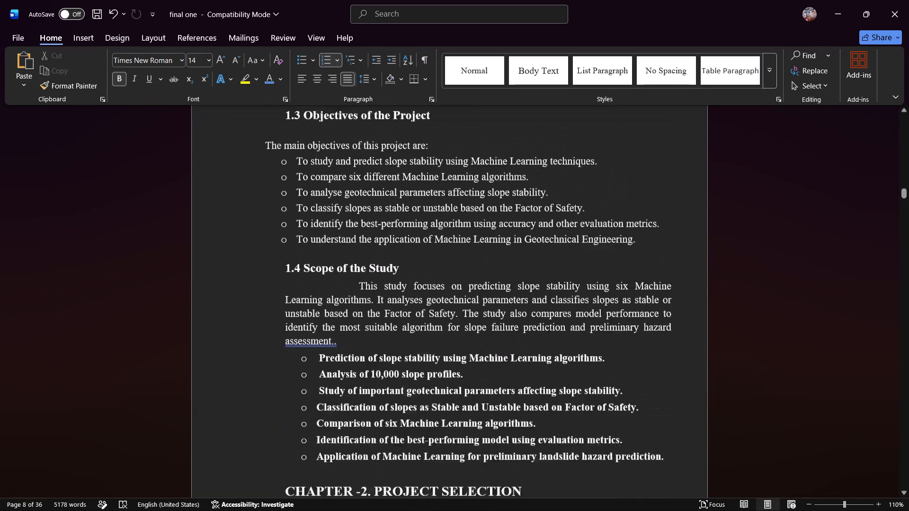
scroll(792, 251, down, 3)
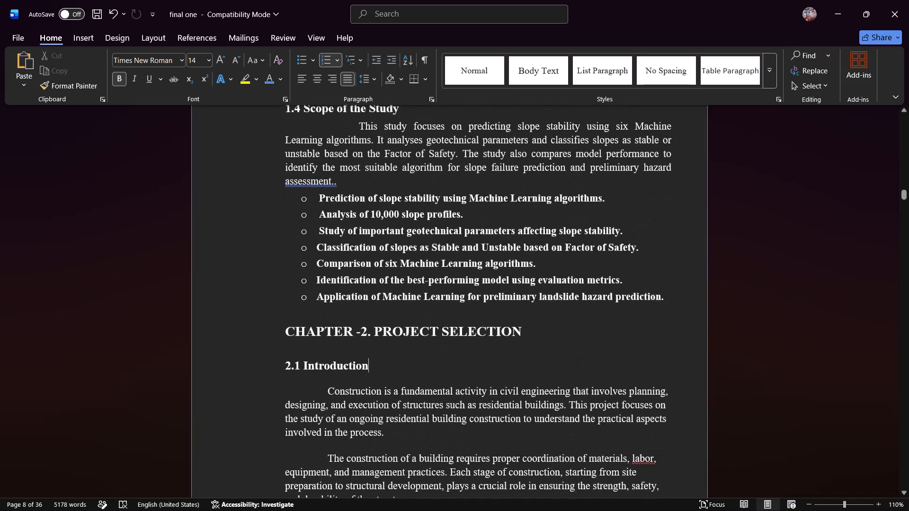
scroll(792, 251, down, 10)
scroll(792, 251, up, 10)
scroll(792, 251, down, 12)
scroll(792, 251, up, 1)
scroll(792, 251, down, 17)
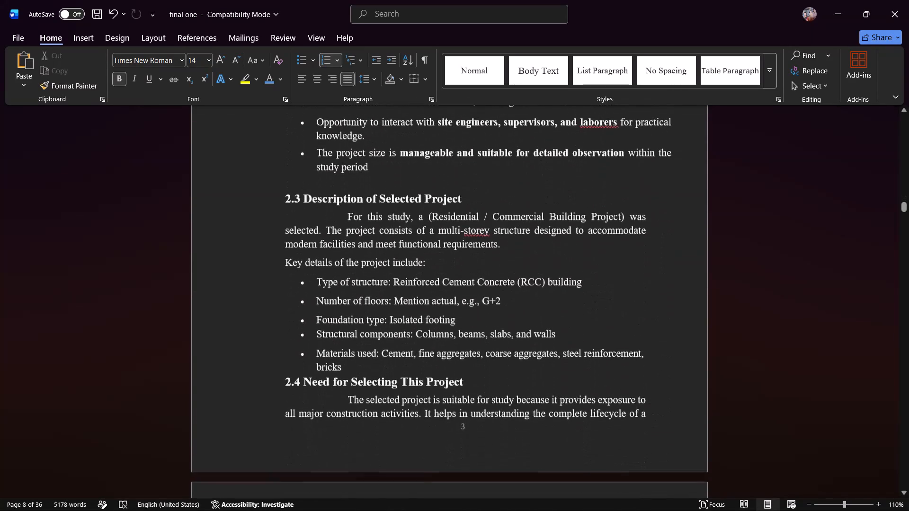
scroll(792, 251, down, 20)
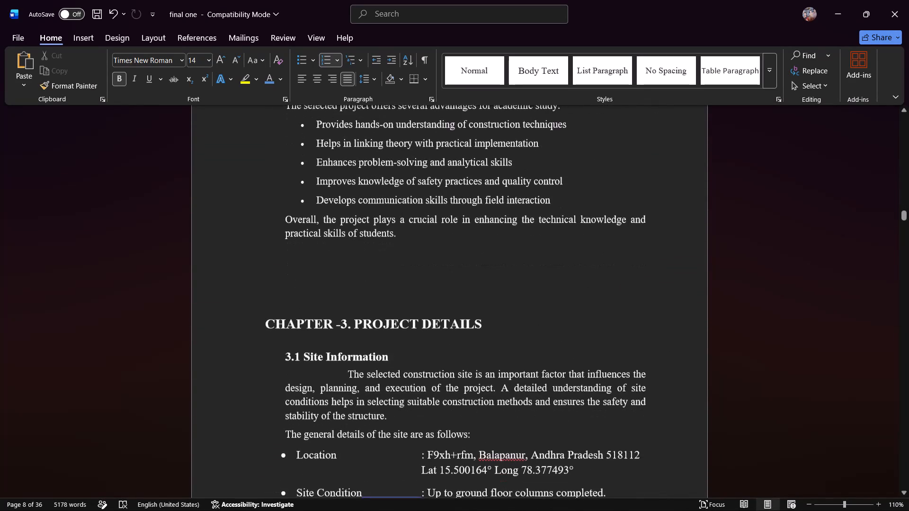
scroll(792, 251, up, 20)
scroll(792, 251, up, 6)
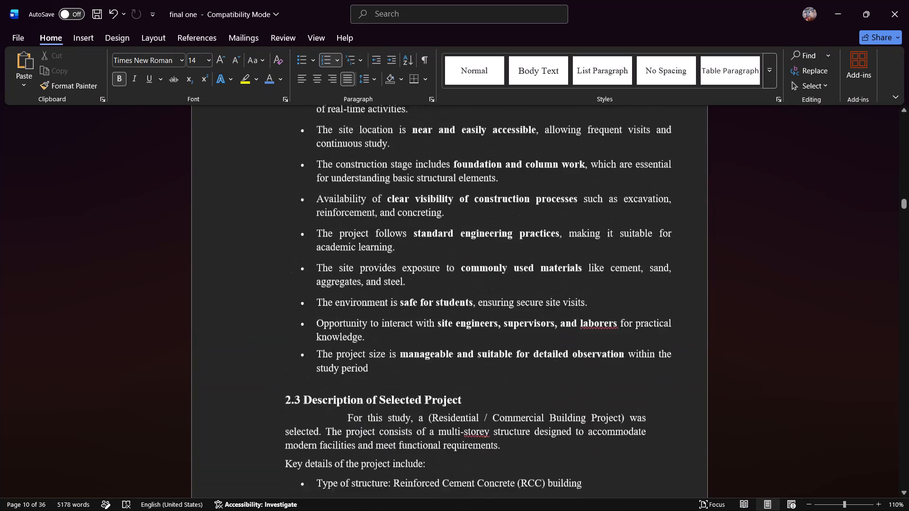
scroll(792, 251, up, 20)
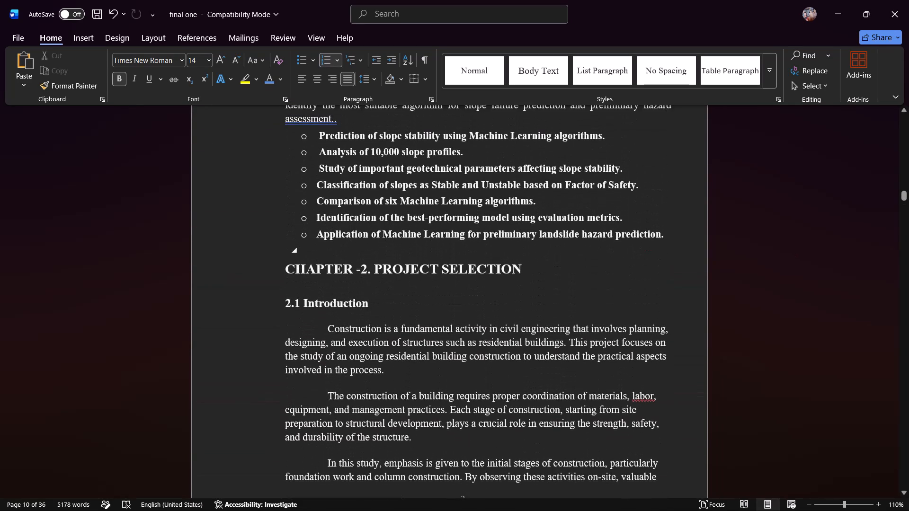
Push the "CHAPTER -2. PROJECT SELECTION" heading onto a new page by inserting eleven empty lines above it.
click(285, 258)
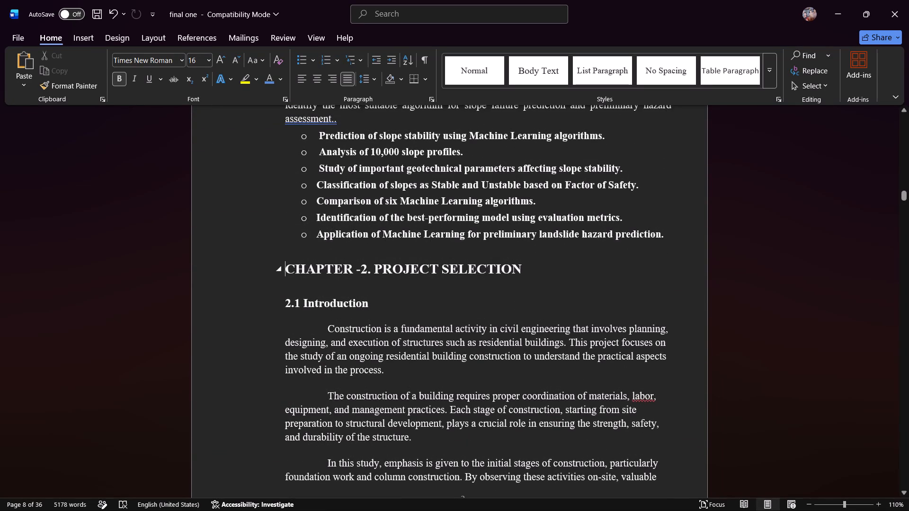
key(Return)
key(Return)
key(Return)
key(Return)
key(Return)
key(Return)
key(Return)
key(Return)
key(Return)
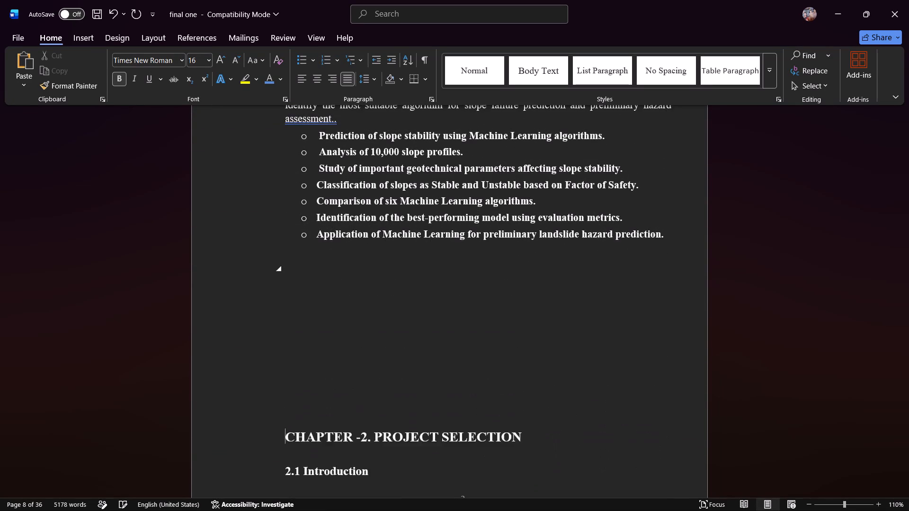
key(Return)
scroll(285, 258, down, 7)
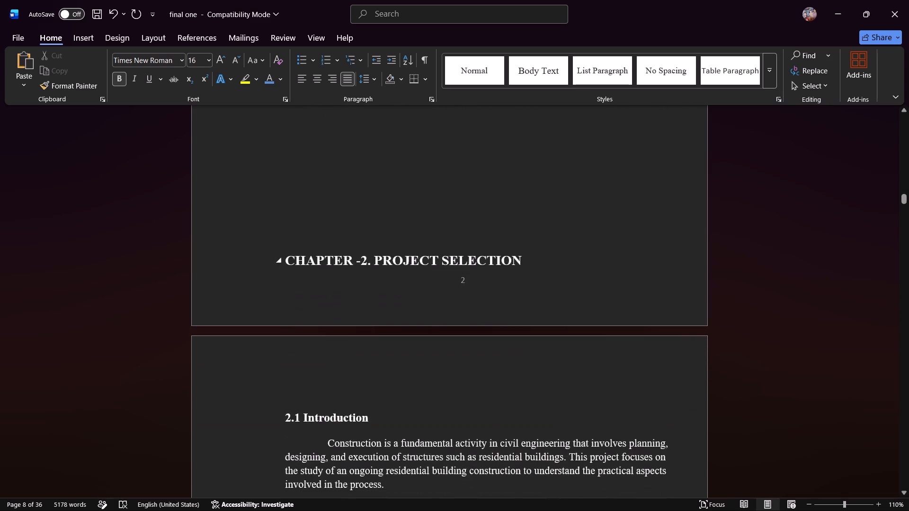
key(Return)
scroll(285, 258, down, 20)
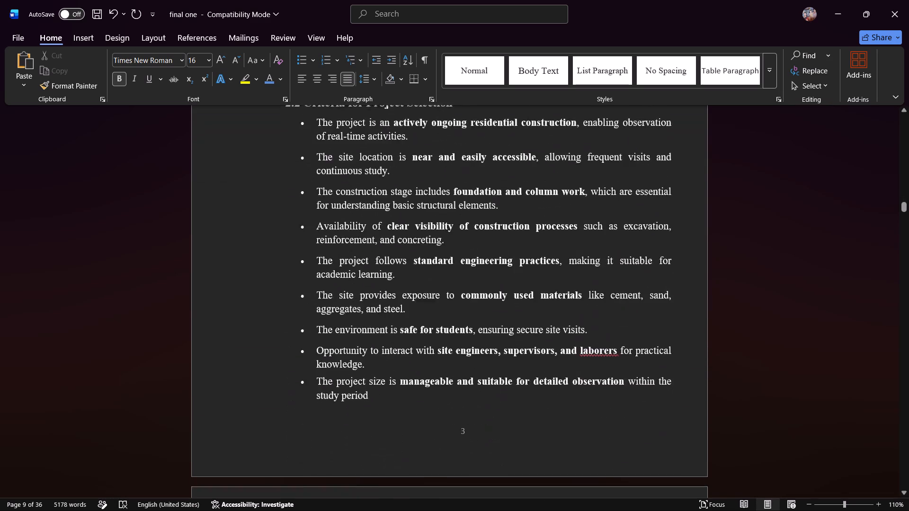
scroll(285, 258, down, 18)
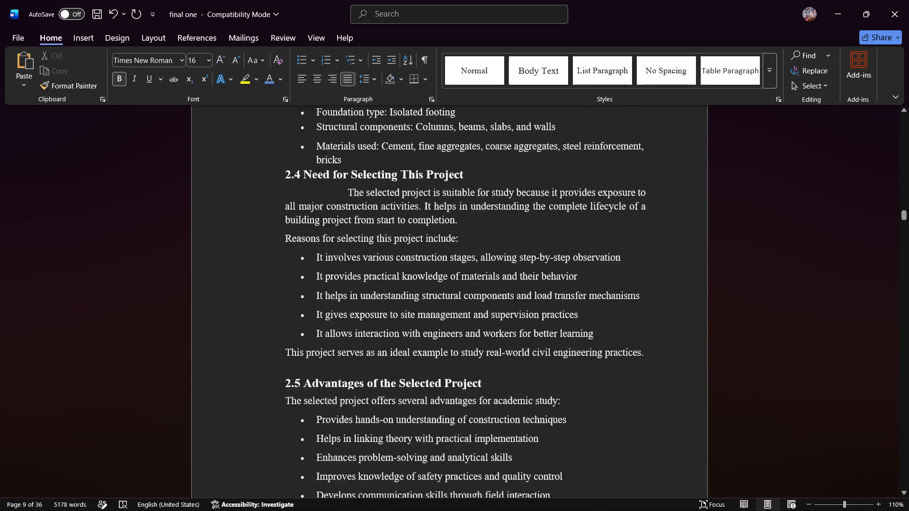
scroll(285, 258, down, 12)
scroll(285, 258, down, 12)
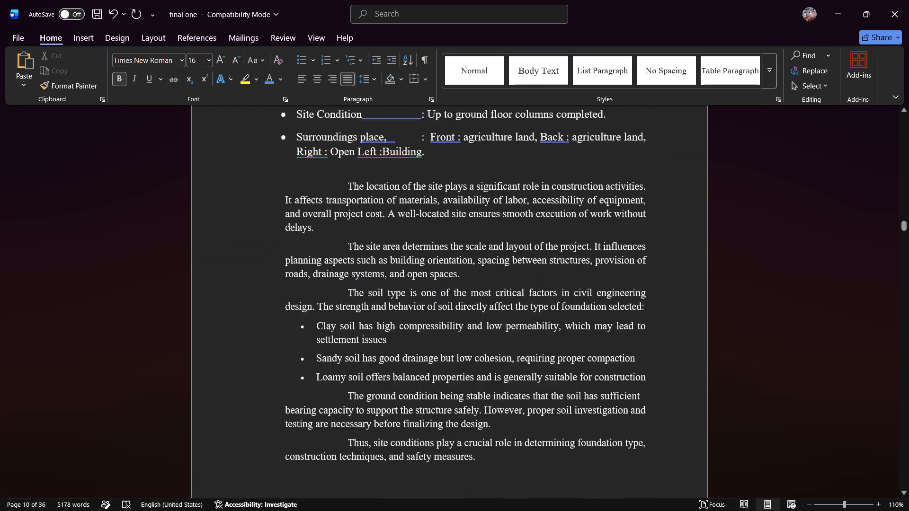
scroll(285, 258, down, 20)
scroll(285, 258, down, 18)
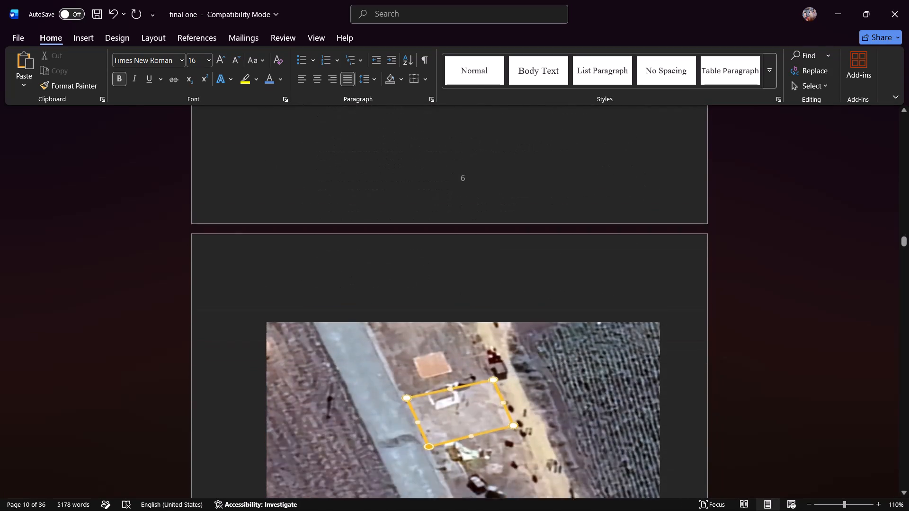
scroll(285, 258, down, 20)
scroll(285, 258, down, 4)
scroll(285, 258, up, 4)
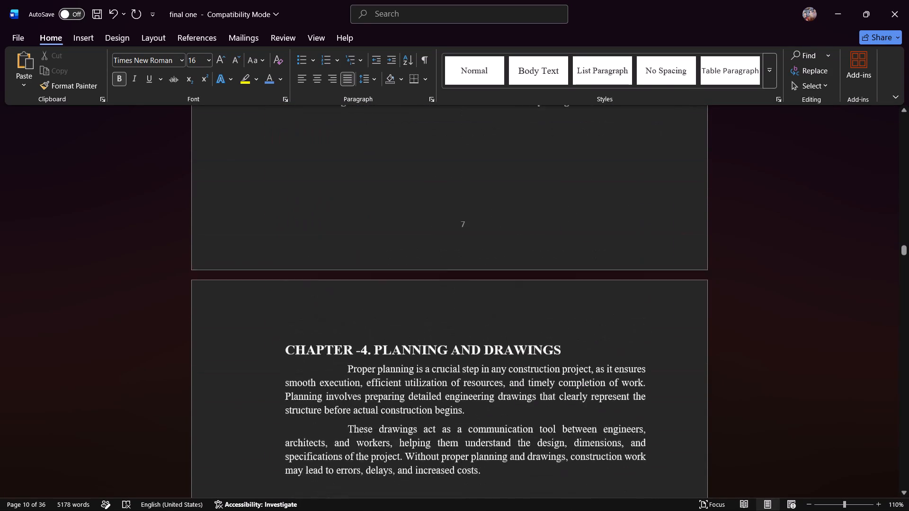
scroll(285, 258, up, 20)
scroll(285, 258, up, 6)
scroll(285, 258, down, 3)
scroll(285, 258, up, 15)
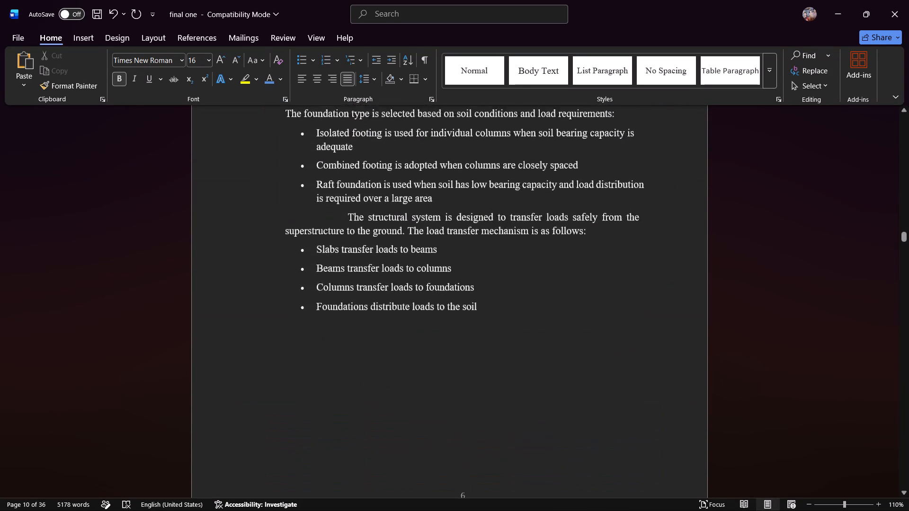
scroll(285, 258, up, 20)
scroll(285, 258, up, 20)
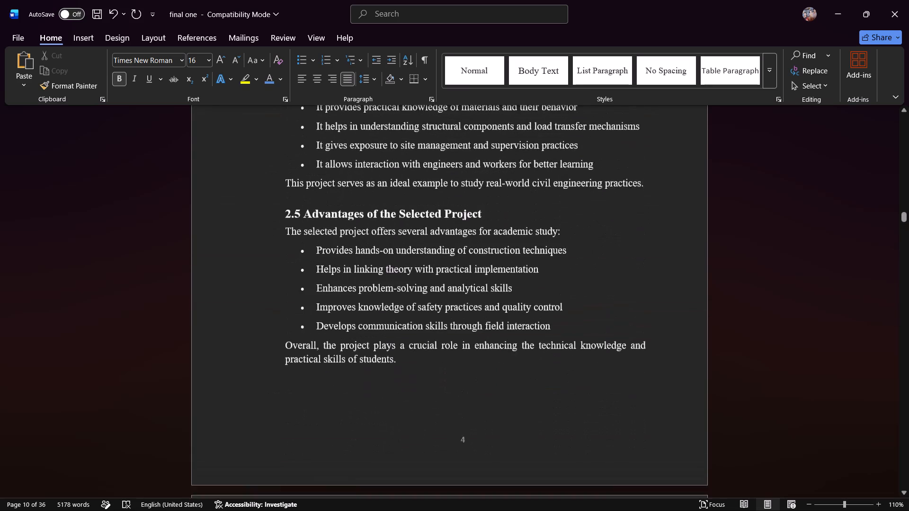
scroll(285, 258, up, 20)
scroll(285, 258, down, 2)
scroll(285, 258, up, 10)
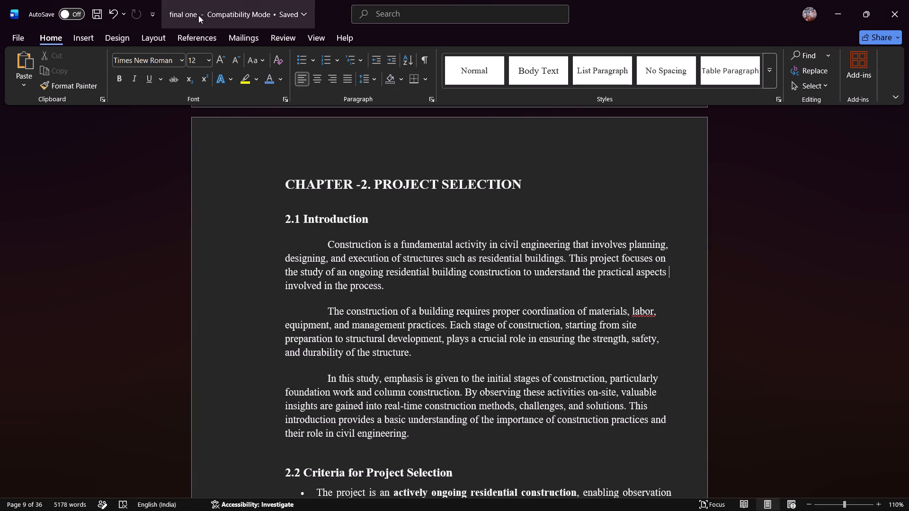
Open the Save As options for the final one document.
click(12, 7)
click(163, 321)
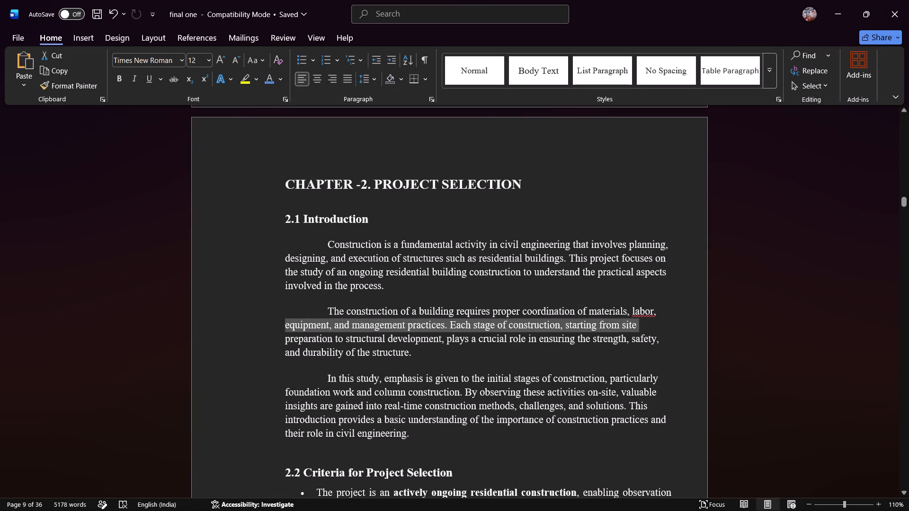
click(16, 38)
click(43, 198)
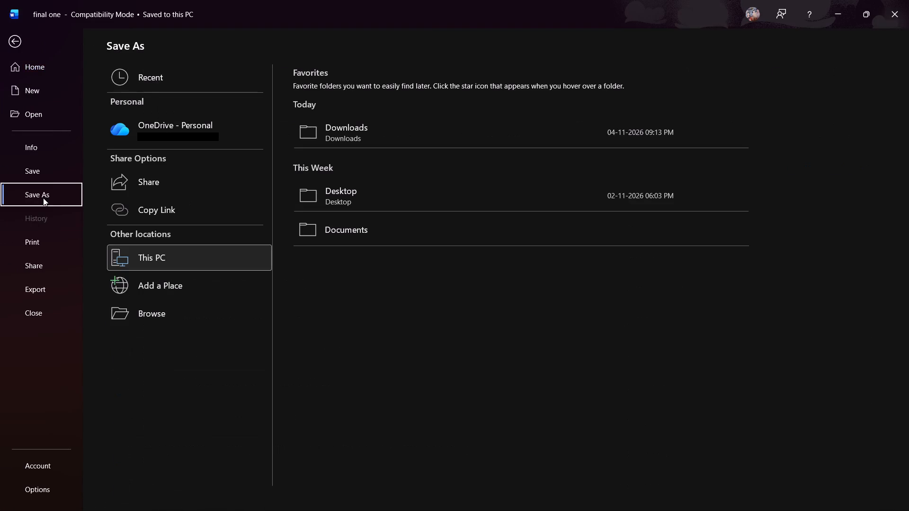
click(170, 319)
scroll(45, 157, up, 7)
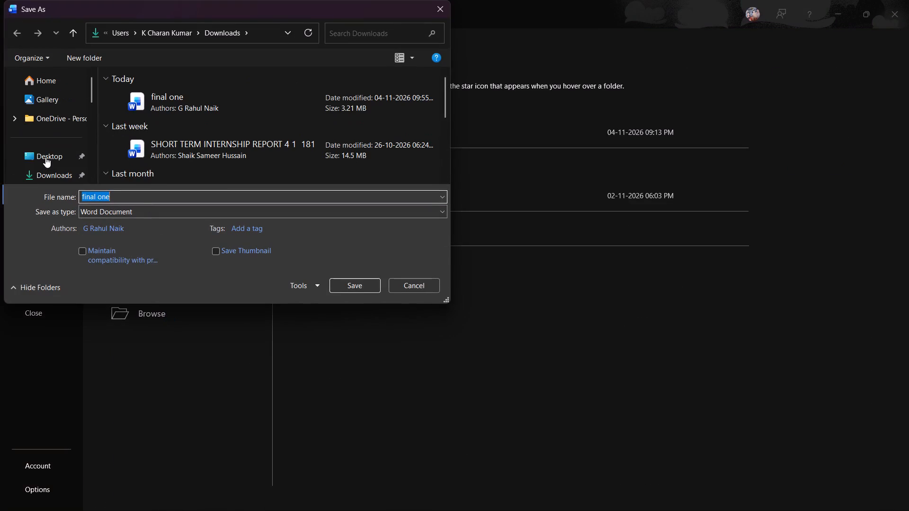
click(44, 162)
click(124, 196)
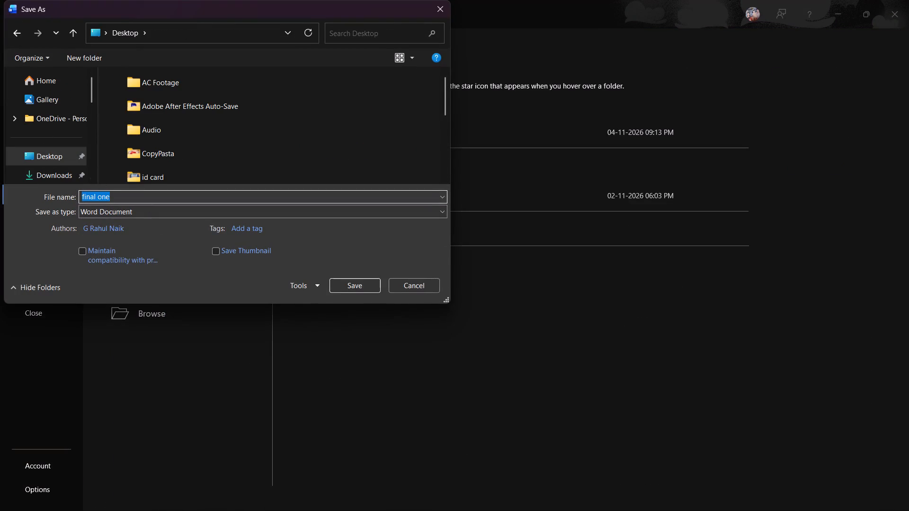
click(125, 196)
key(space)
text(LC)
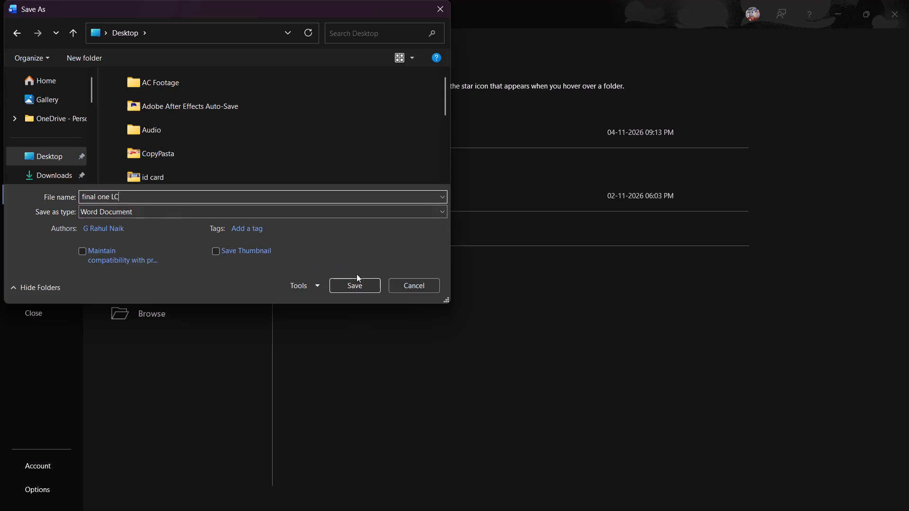